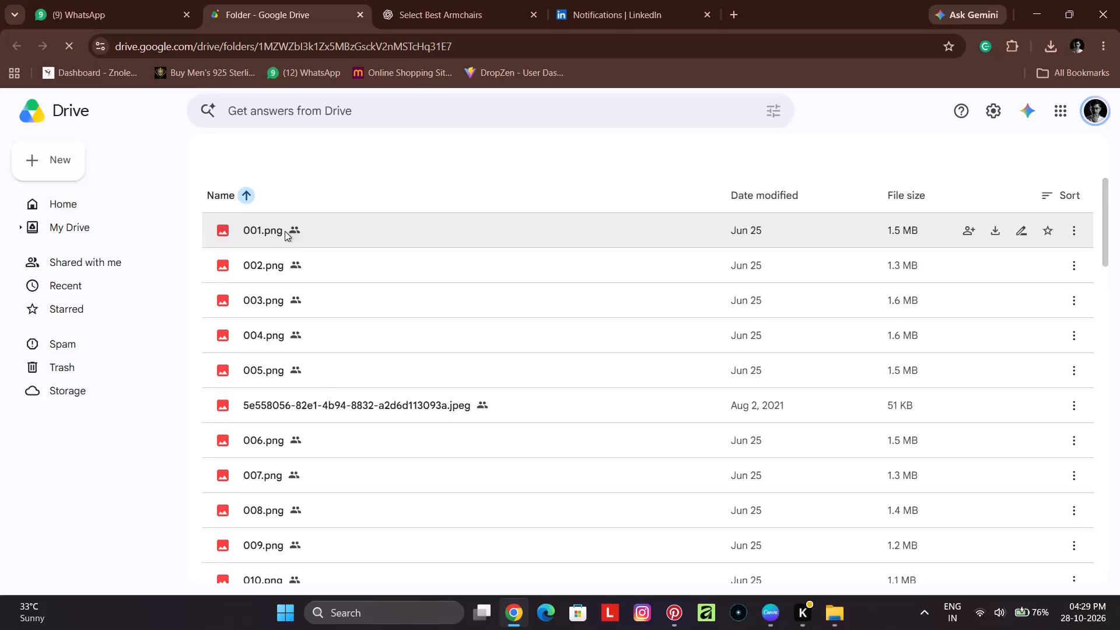
Open 001.png and compare it back and forth with the first few table images in the folder.
{"action": "double_click", "coordinate": [328, 274]}
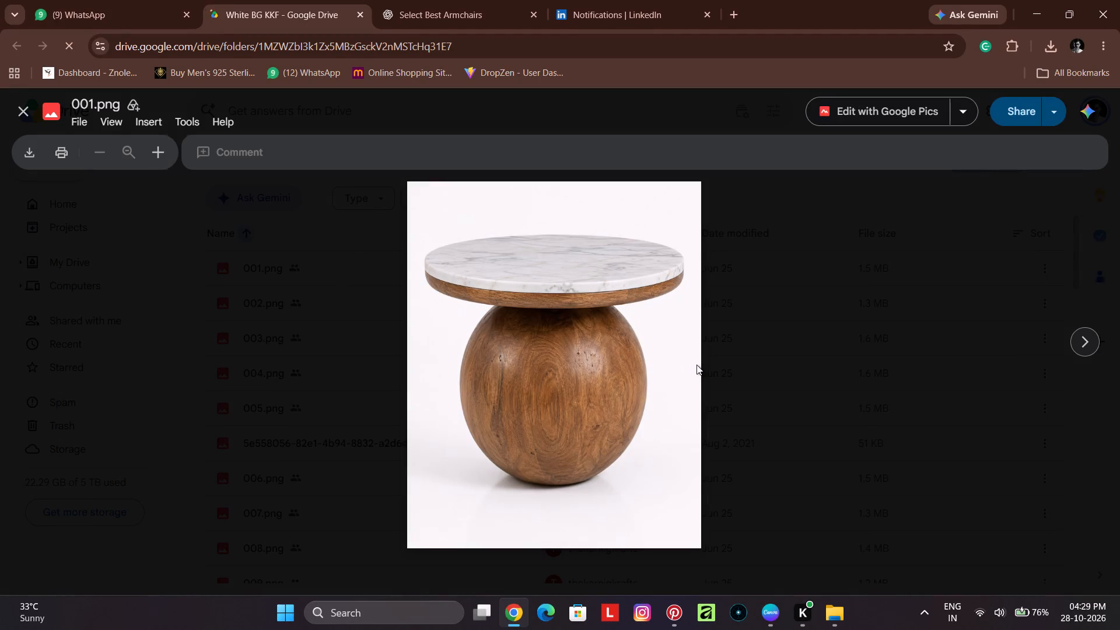
{"action": "key", "text": "Right"}
{"action": "key", "text": "Right"}
{"action": "key", "text": "Right"}
{"action": "key", "text": "Left"}
{"action": "key", "text": "Left"}
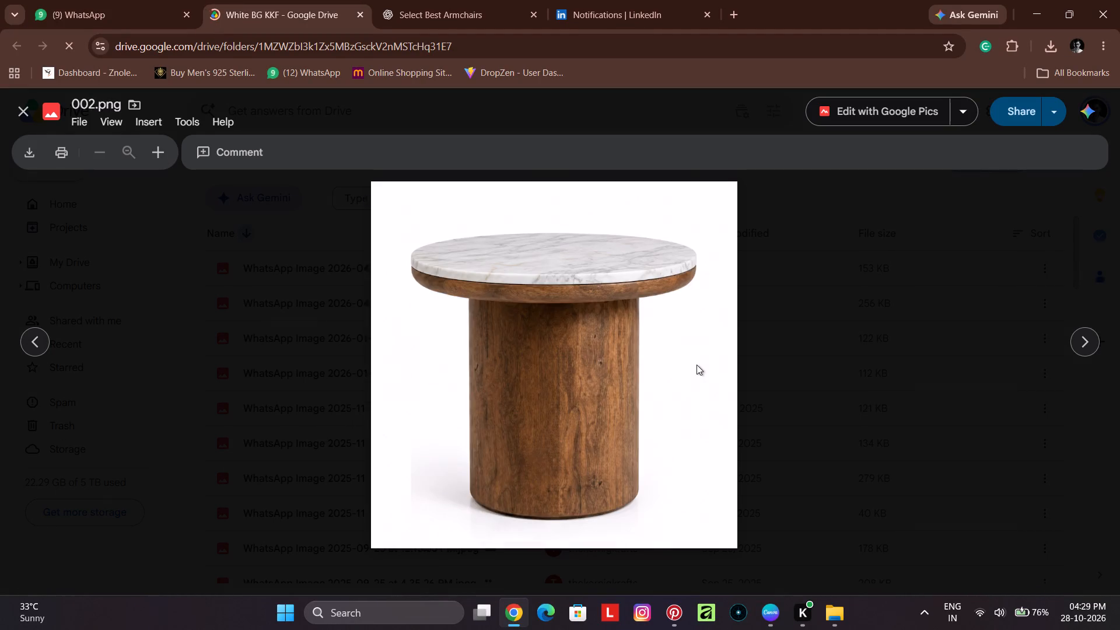
{"action": "key", "text": "Left"}
{"action": "key", "text": "Right"}
{"action": "key", "text": "Right"}
{"action": "key", "text": "Right"}
{"action": "key", "text": "Left"}
{"action": "key", "text": "Left"}
{"action": "key", "text": "Left"}
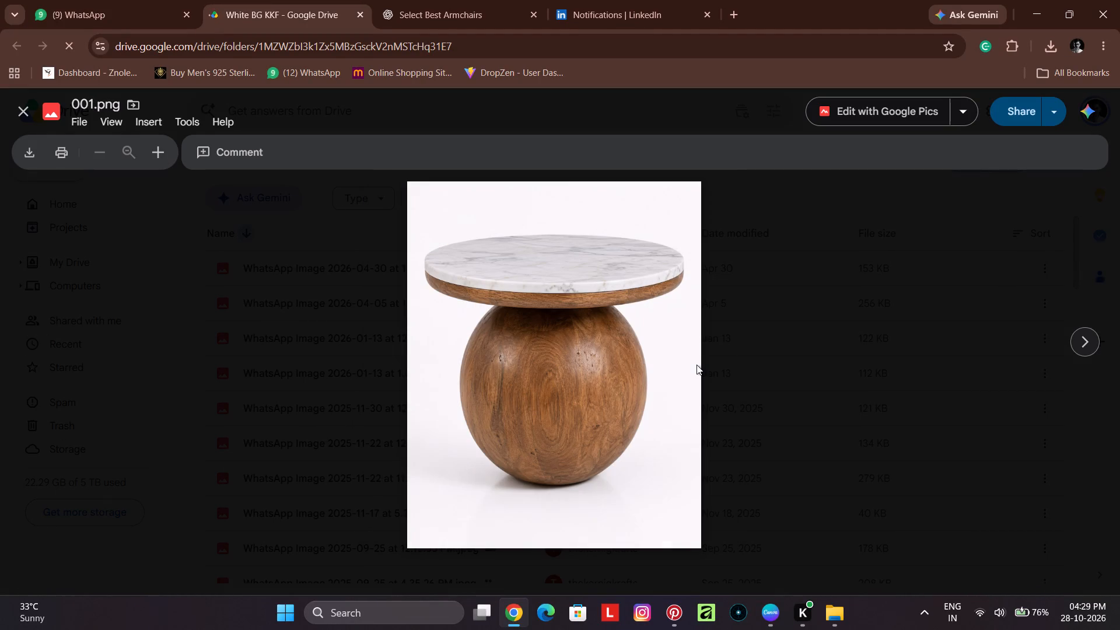
{"action": "key", "text": "Left"}
Examine the numbered furniture images one by one through to 050.png.
{"action": "key", "text": "Right"}
{"action": "key", "text": "Right"}
{"action": "key", "text": "Right"}
{"action": "key", "text": "Right"}
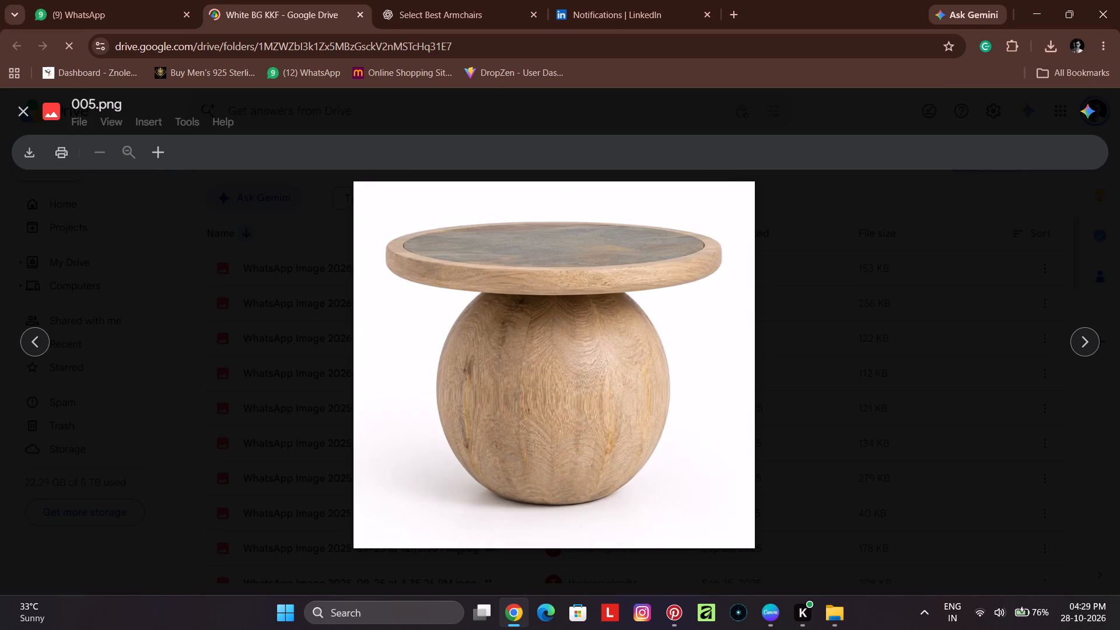
{"action": "key", "text": "Right"}
{"action": "key", "text": "Right"}
{"action": "key", "text": "Right"}
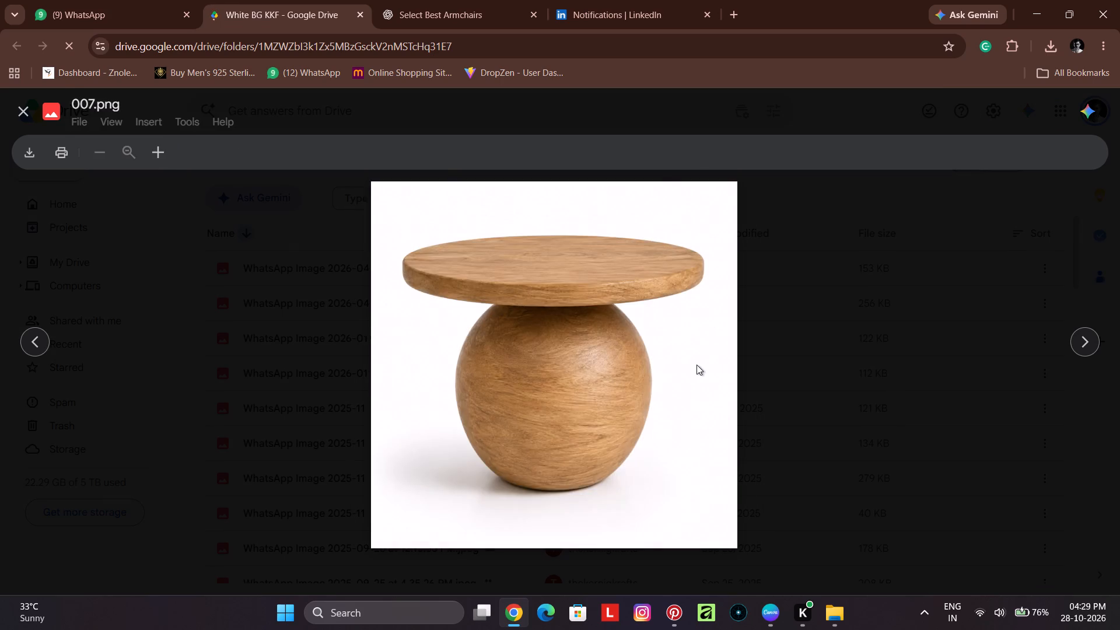
{"action": "key", "text": "Right"}
{"action": "key", "text": "Right"}
{"action": "key", "text": "Right"}
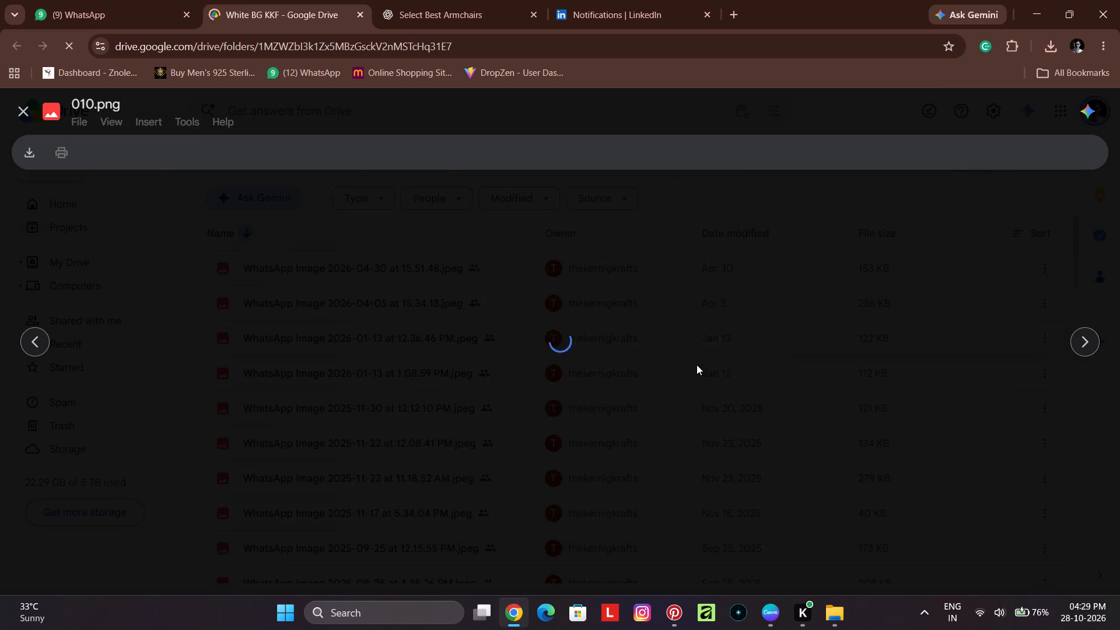
{"action": "key", "text": "Right"}
{"action": "key", "text": "Right"}
{"action": "key", "text": "Right"}
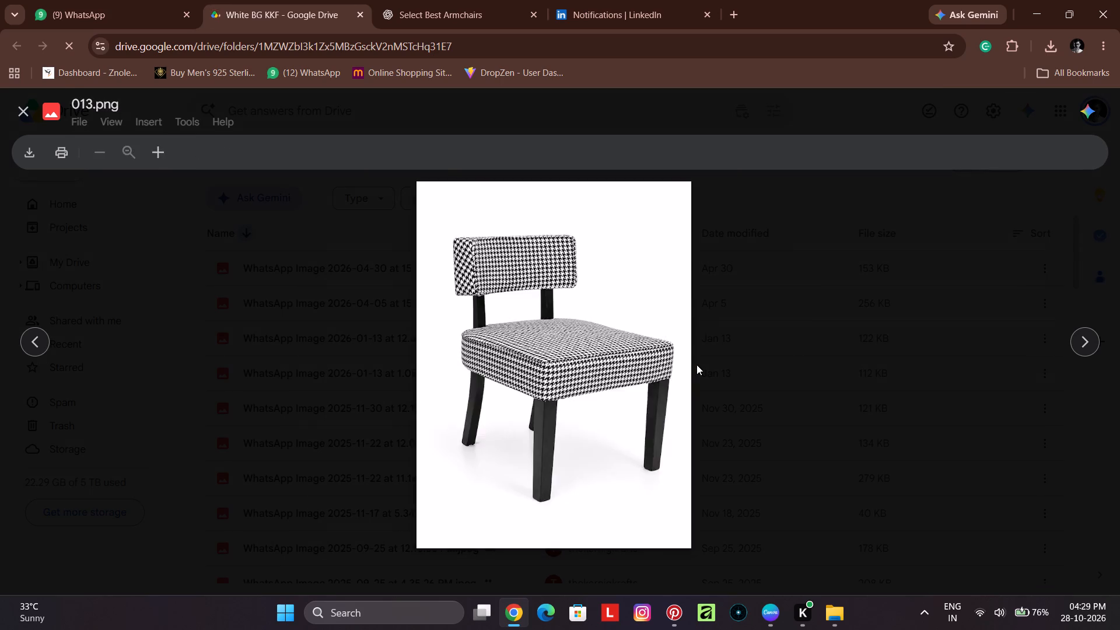
{"action": "key", "text": "Right"}
{"action": "key", "text": "Right"}
{"action": "key", "text": "Right"}
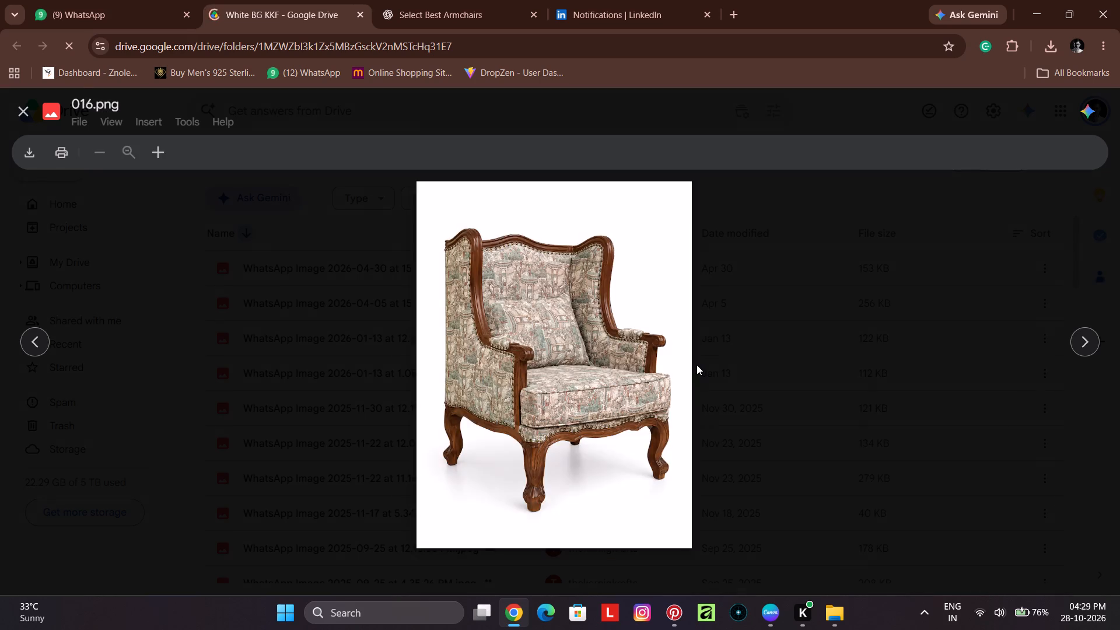
{"action": "key", "text": "Right"}
{"action": "key", "text": "Right"}
{"action": "key", "text": "Right"}
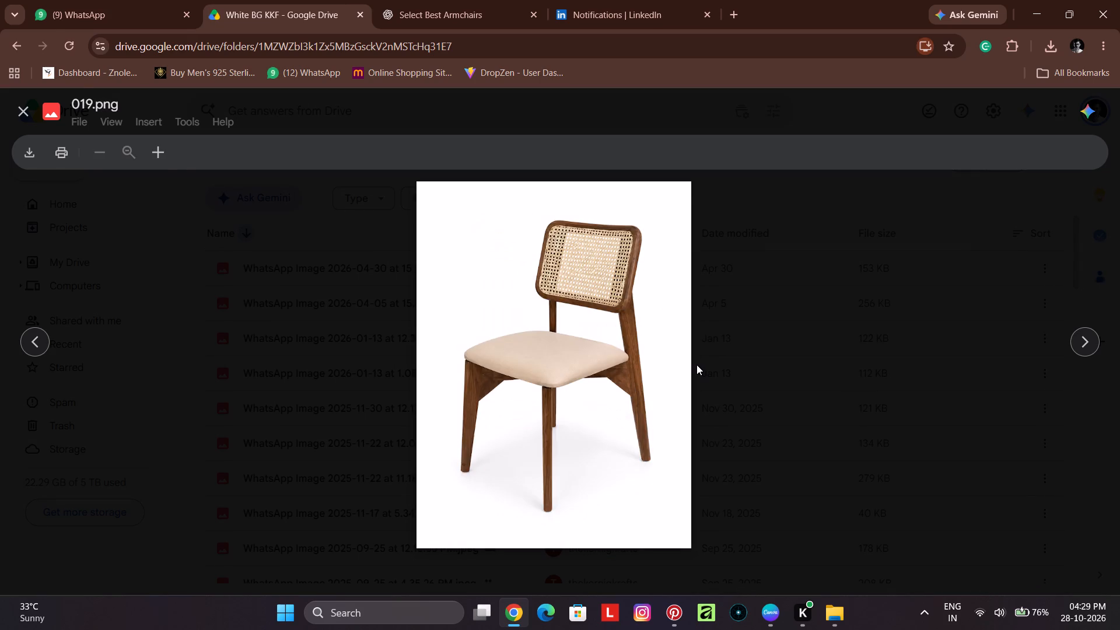
{"action": "key", "text": "Left"}
{"action": "key", "text": "Right"}
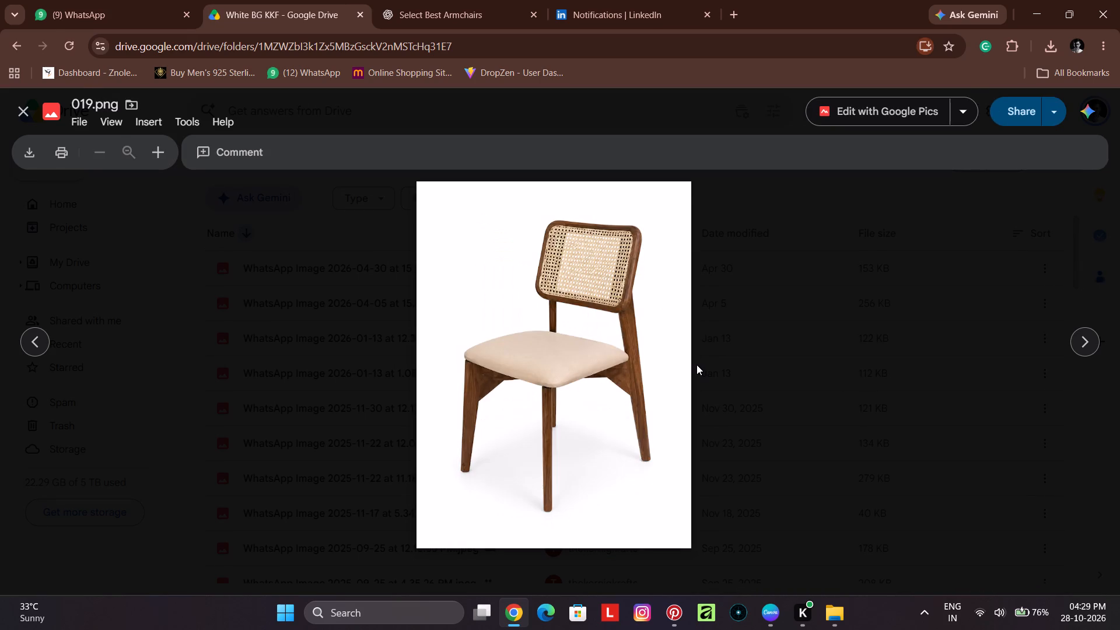
{"action": "key", "text": "Right"}
{"action": "key", "text": "Right"}
{"action": "key", "text": "Right"}
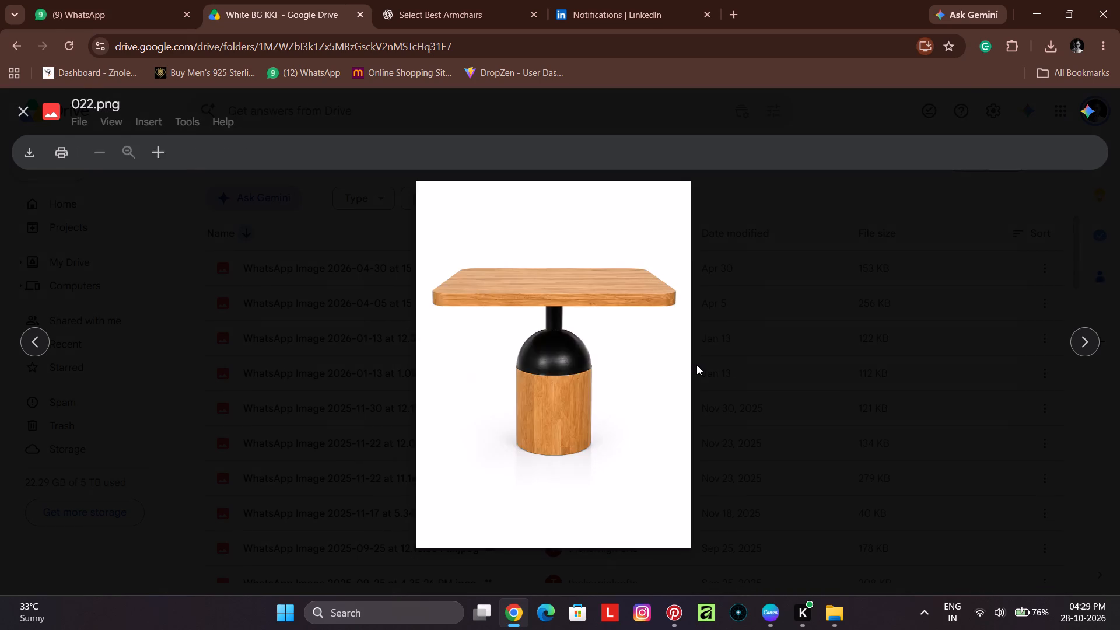
{"action": "key", "text": "Right"}
{"action": "key", "text": "Right"}
{"action": "key", "text": "Right"}
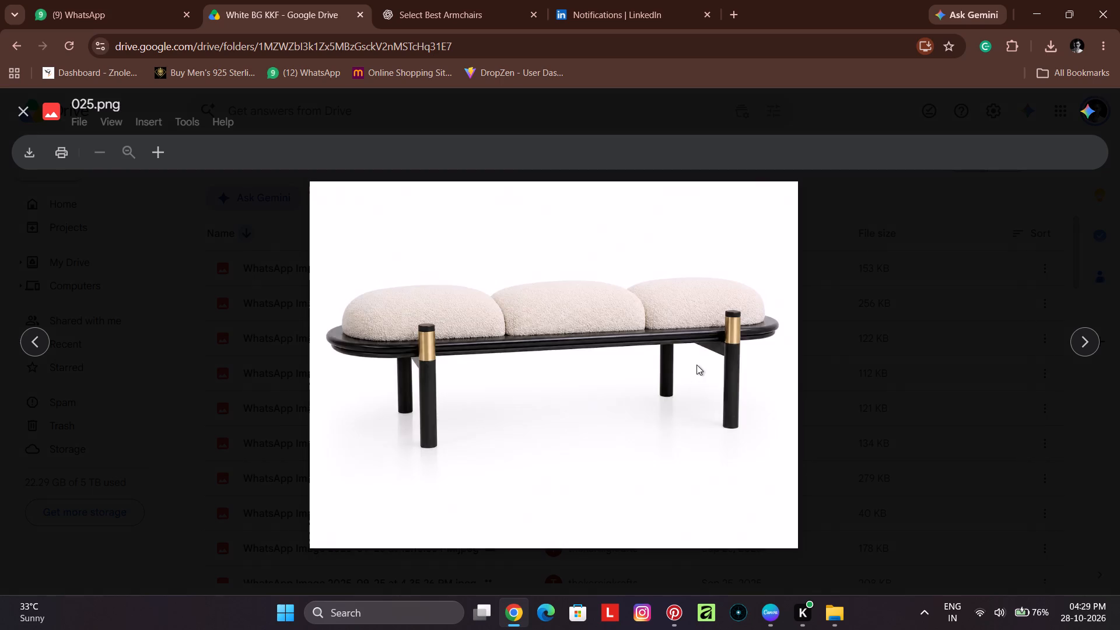
{"action": "key", "text": "Right"}
{"action": "key", "text": "Right"}
{"action": "key", "text": "Right"}
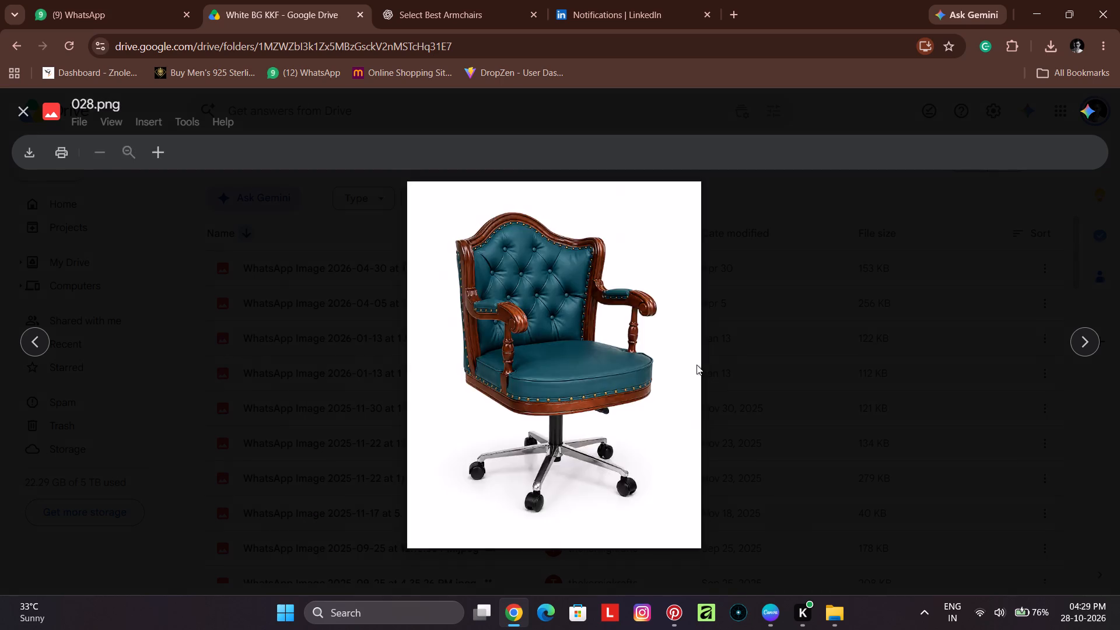
{"action": "key", "text": "Right"}
{"action": "key", "text": "Right"}
{"action": "key", "text": "Right"}
{"action": "key", "text": "Right"}
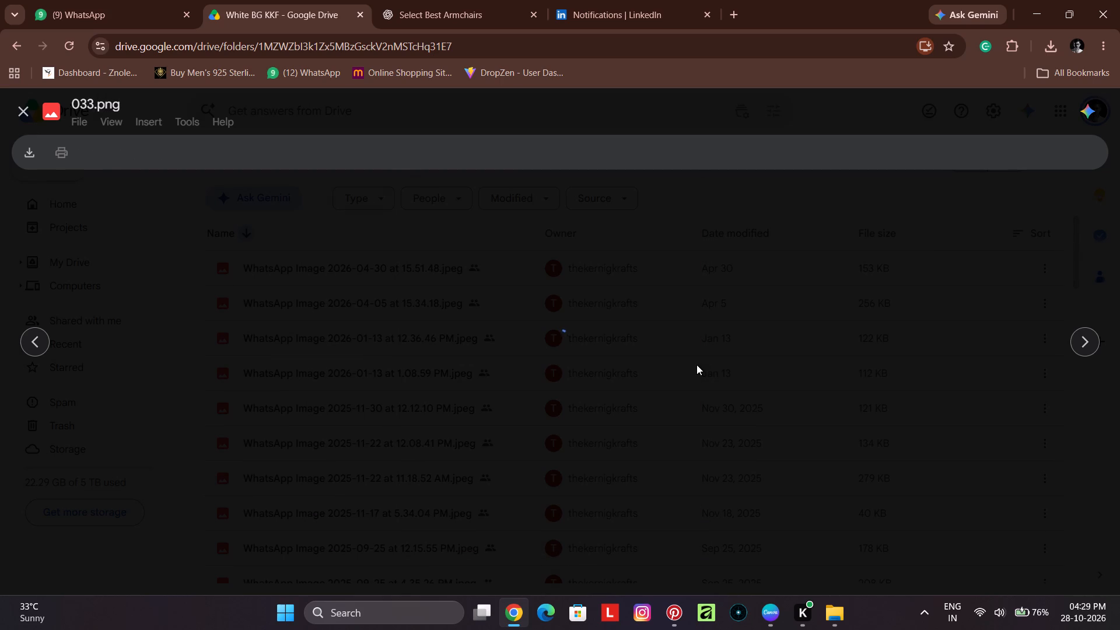
{"action": "key", "text": "Right"}
{"action": "key", "text": "Right"}
{"action": "key", "text": "Right"}
{"action": "key", "text": "Right"}
{"action": "key", "text": "Right"}
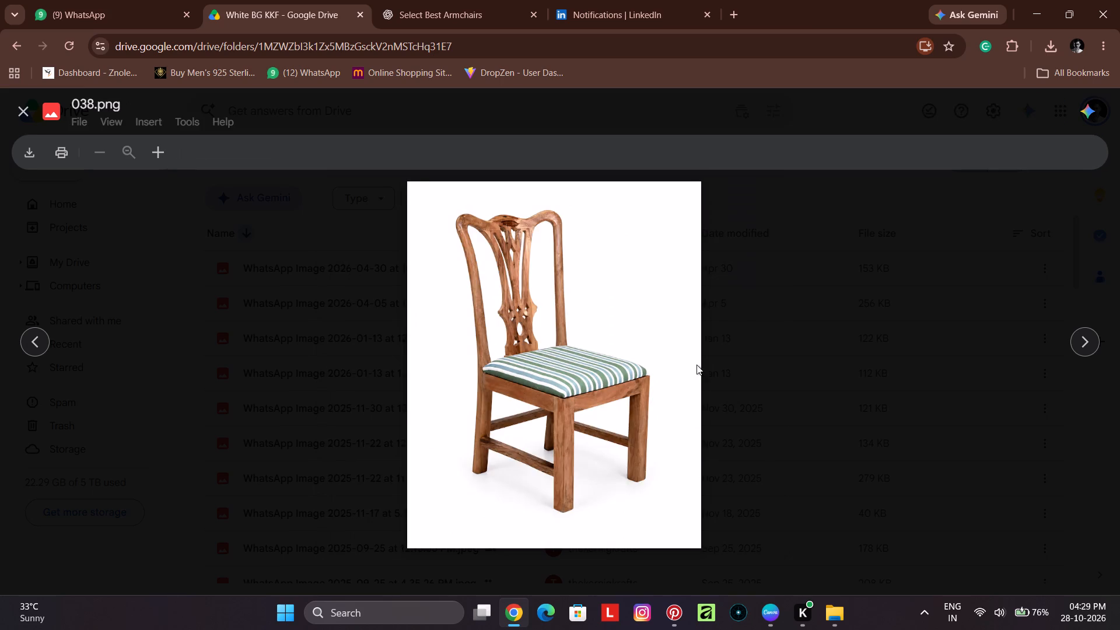
{"action": "key", "text": "Right"}
{"action": "key", "text": "Right"}
{"action": "key", "text": "Right"}
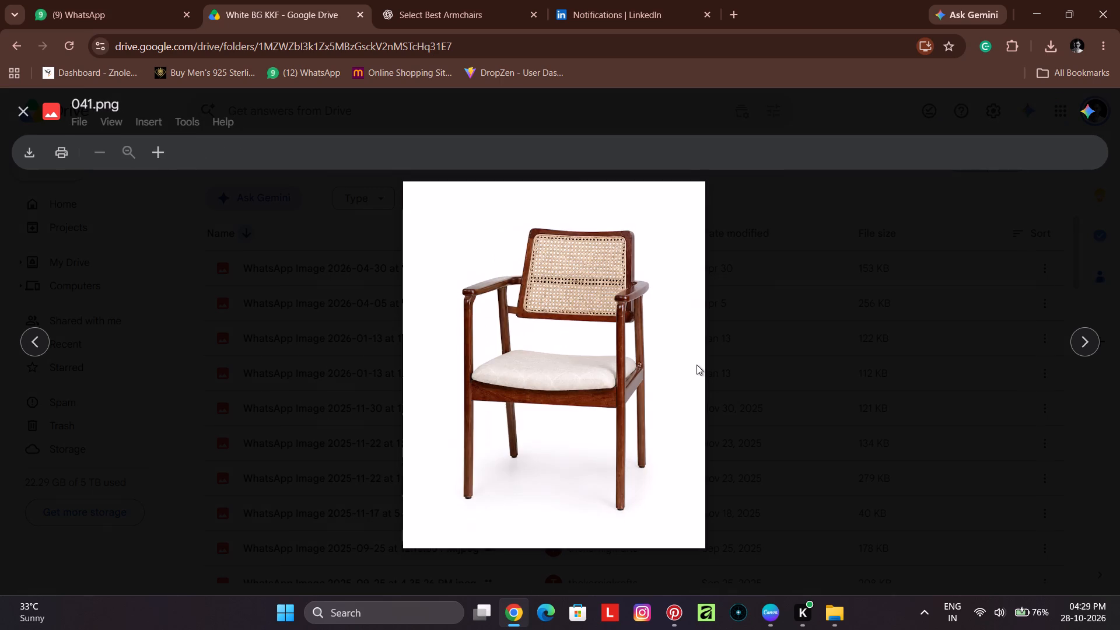
{"action": "key", "text": "Right"}
{"action": "key", "text": "Right"}
{"action": "key", "text": "Right"}
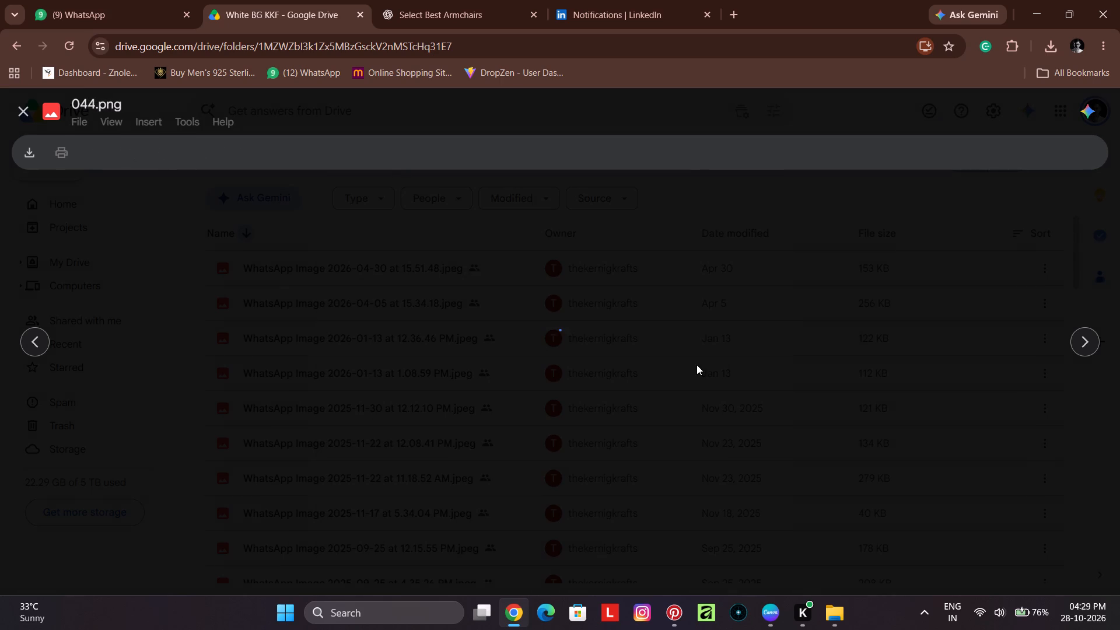
{"action": "key", "text": "Right"}
{"action": "key", "text": "Right"}
{"action": "key", "text": "Right"}
{"action": "key", "text": "Right"}
{"action": "key", "text": "Right"}
{"action": "key", "text": "Right"}
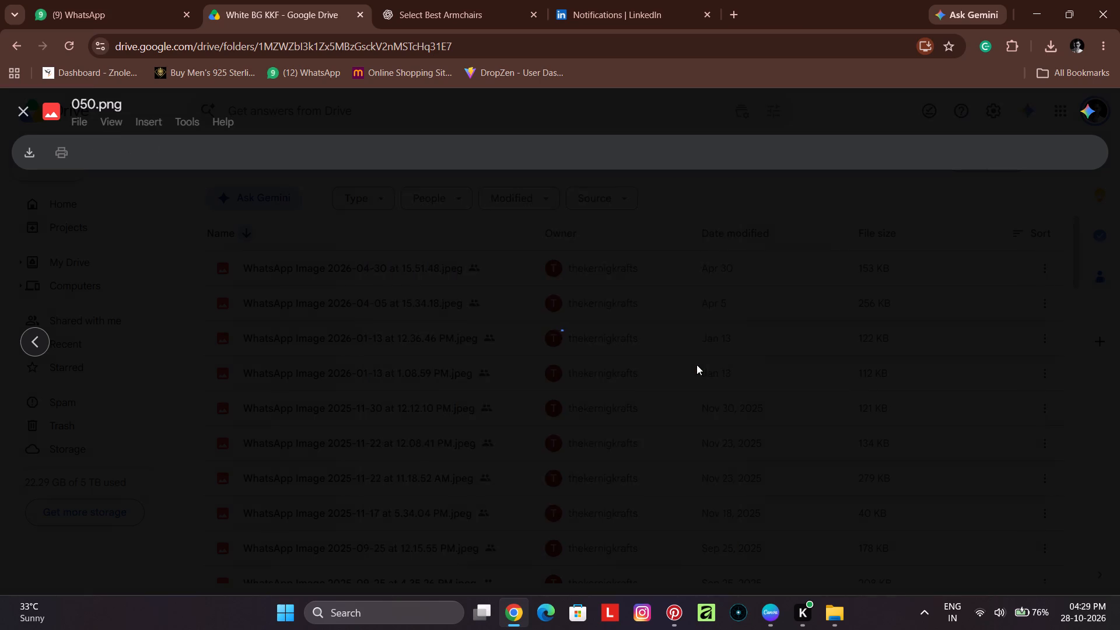
{"action": "key", "text": "Right"}
{"action": "key", "text": "Right"}
{"action": "key", "text": "Right"}
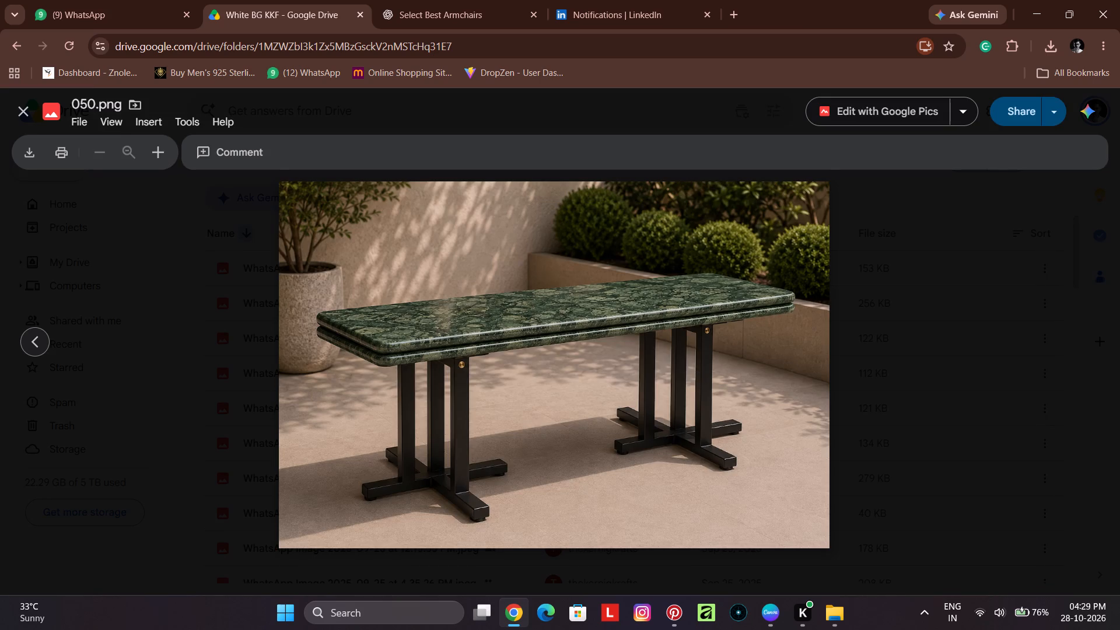
Compare the green marble table images 049.png and 050.png, and close the preview.
{"action": "key", "text": "Right"}
{"action": "key", "text": "Right"}
{"action": "key", "text": "Right"}
{"action": "key", "text": "Right"}
{"action": "key", "text": "Left"}
{"action": "key", "text": "Left"}
{"action": "key", "text": "Right"}
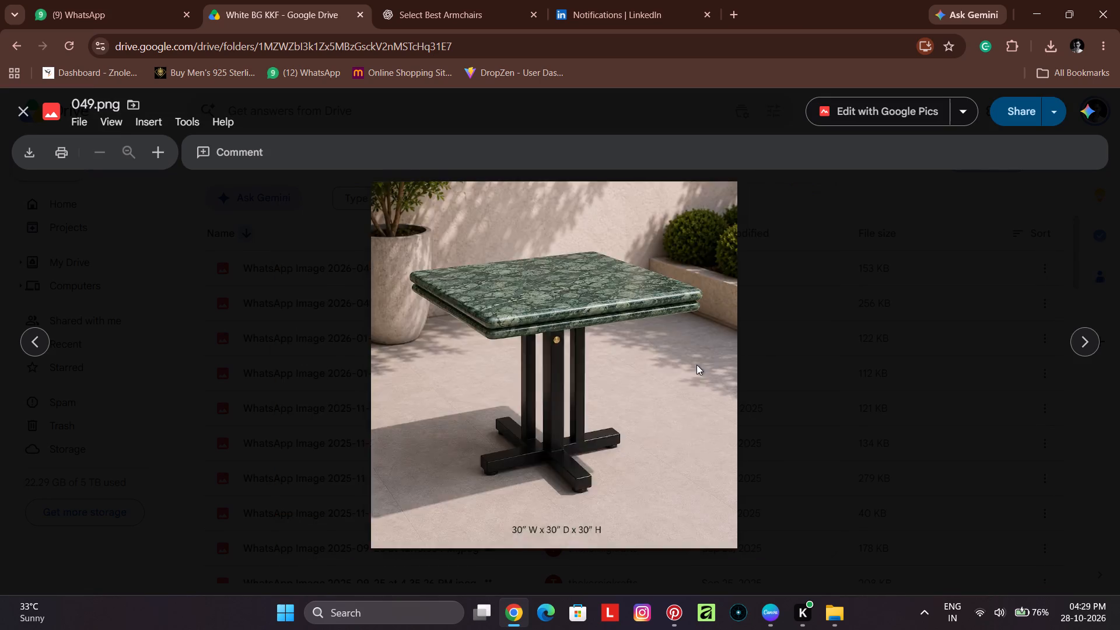
{"action": "key", "text": "Right"}
{"action": "key", "text": "Right"}
{"action": "key", "text": "Right"}
{"action": "key", "text": "Right"}
{"action": "key", "text": "Right"}
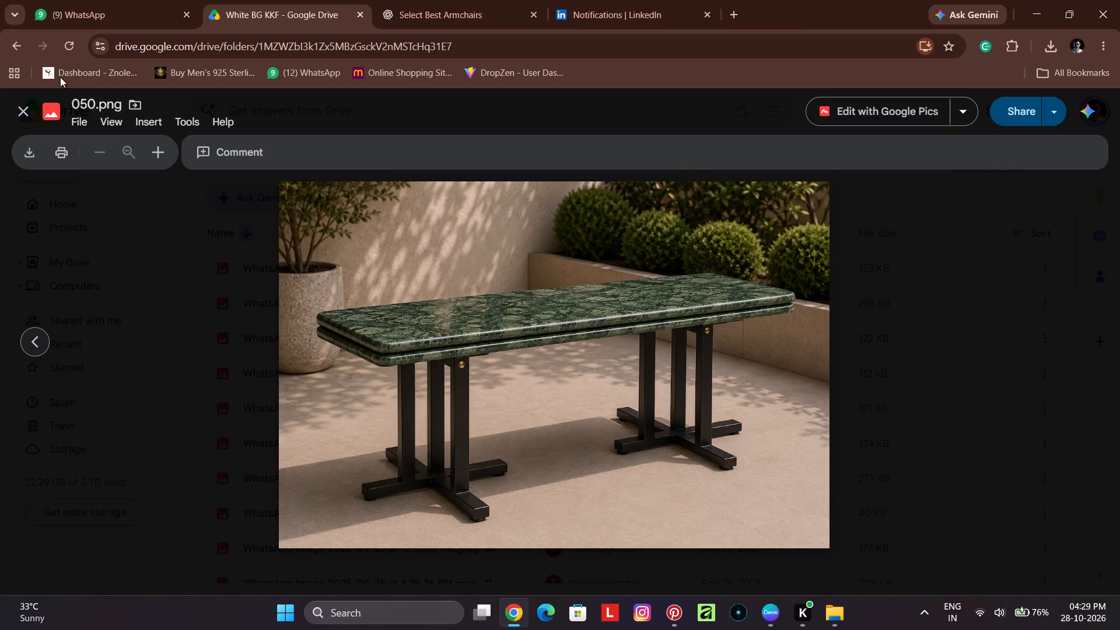
{"action": "left_click", "coordinate": [37, 116]}
Preview the image WhatsApp Image 2025-06-10 at 5.28.06 PM (1).jpeg and close it.
{"action": "scroll", "coordinate": [410, 424], "scroll_direction": "down", "scroll_amount": 3}
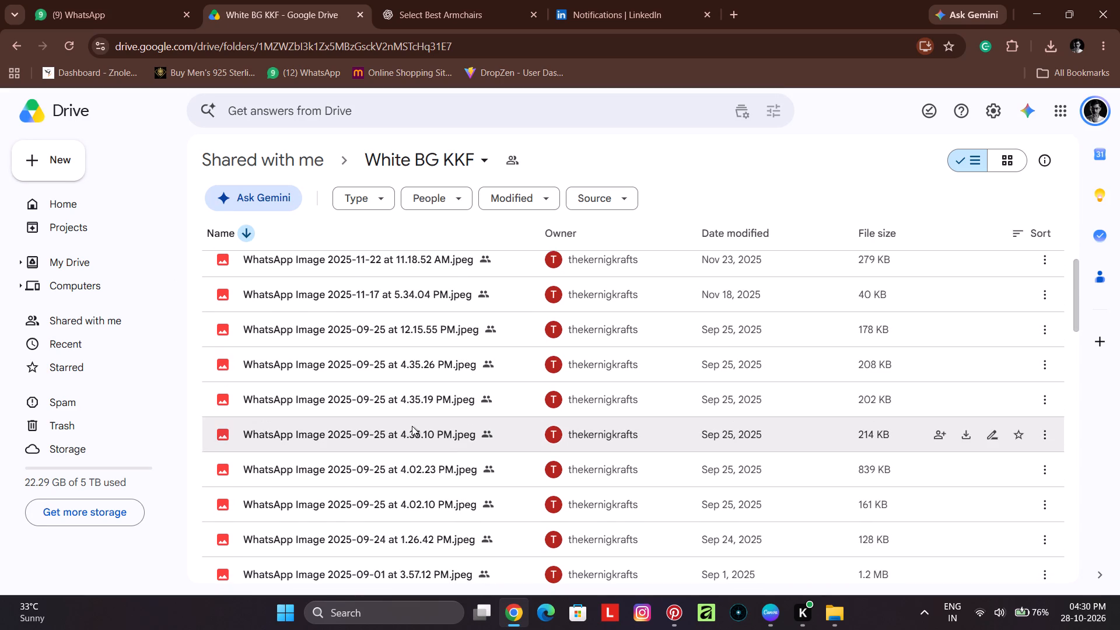
{"action": "scroll", "coordinate": [464, 493], "scroll_direction": "down", "scroll_amount": 5}
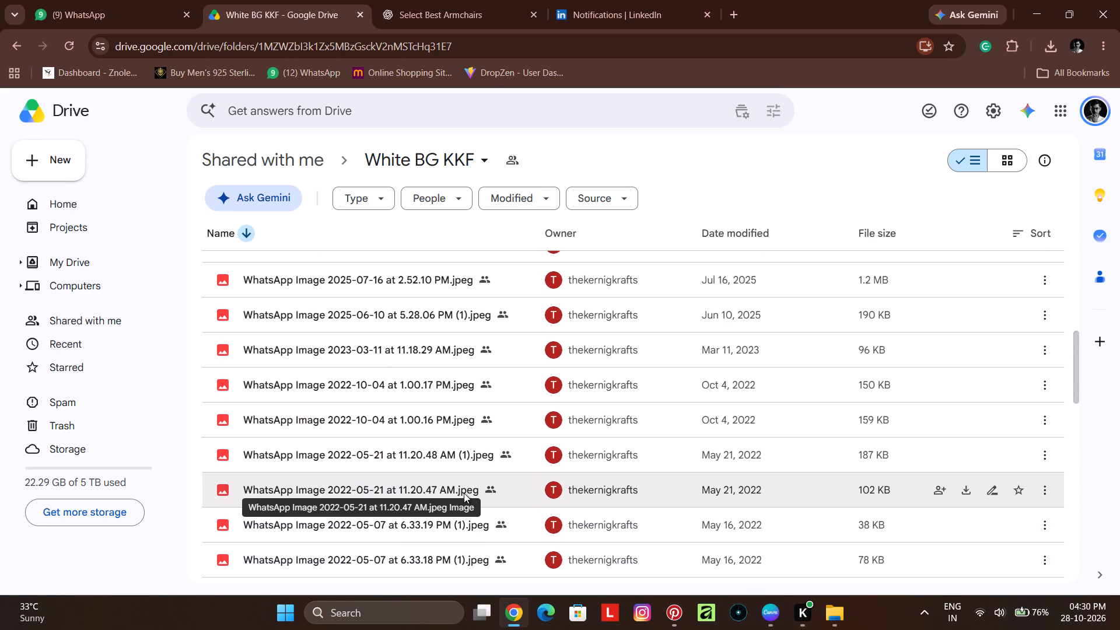
{"action": "double_click", "coordinate": [442, 329]}
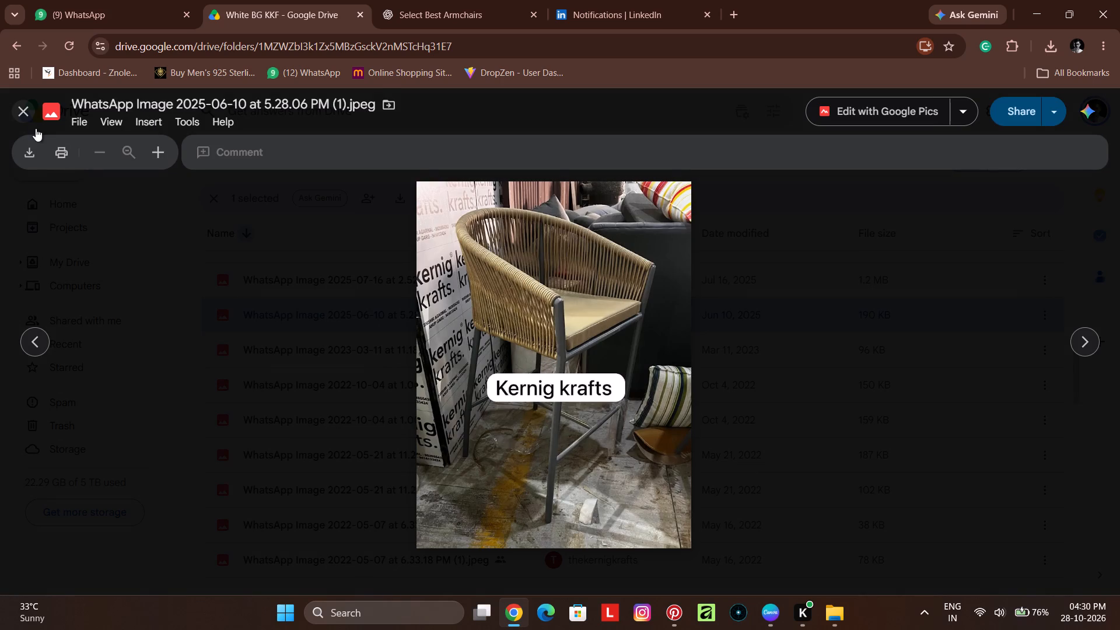
{"action": "left_click", "coordinate": [22, 119]}
Look through the White BG KKF file list from its beginning down to the KernigKraft images.
{"action": "scroll", "coordinate": [366, 344], "scroll_direction": "up", "scroll_amount": 6}
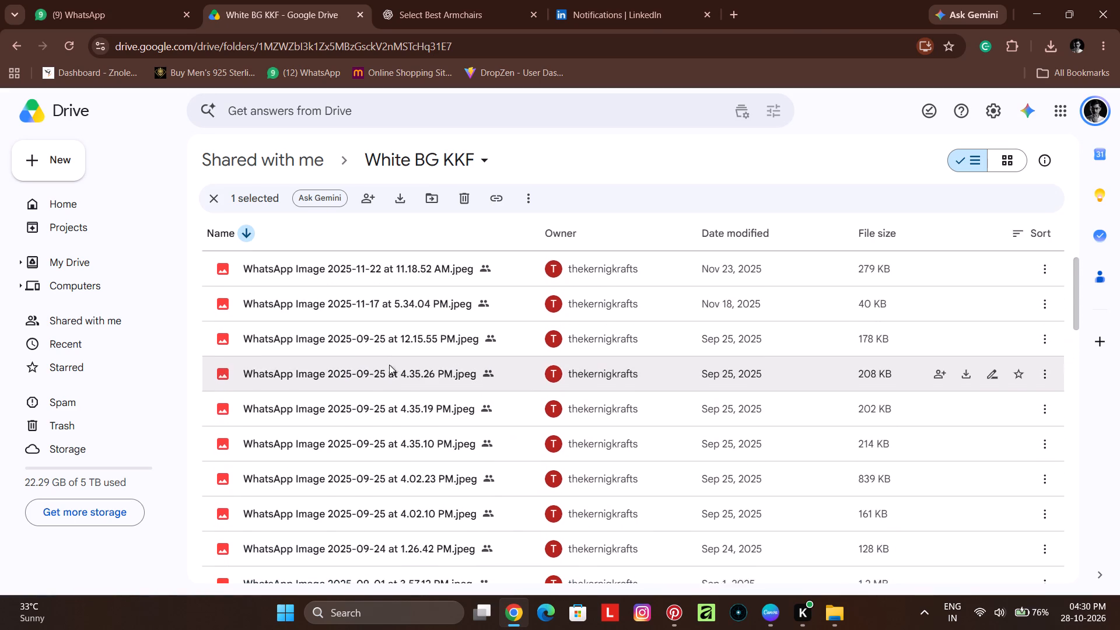
{"action": "scroll", "coordinate": [389, 365], "scroll_direction": "up", "scroll_amount": 8}
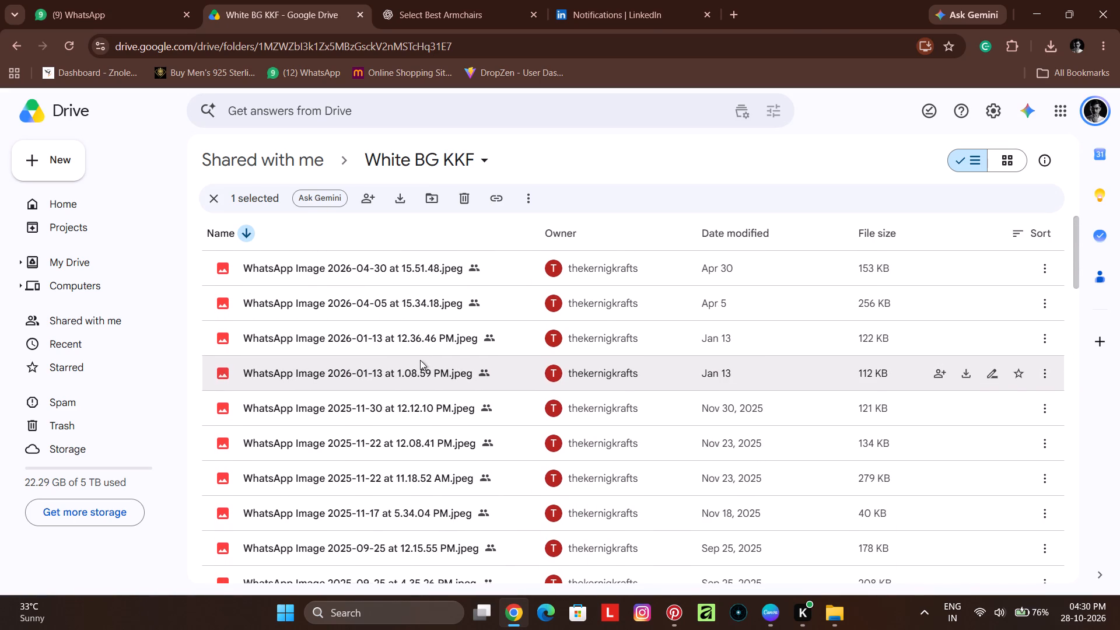
{"action": "scroll", "coordinate": [420, 360], "scroll_direction": "down", "scroll_amount": 3}
{"action": "scroll", "coordinate": [420, 360], "scroll_direction": "down", "scroll_amount": 20}
{"action": "scroll", "coordinate": [420, 360], "scroll_direction": "down", "scroll_amount": 6}
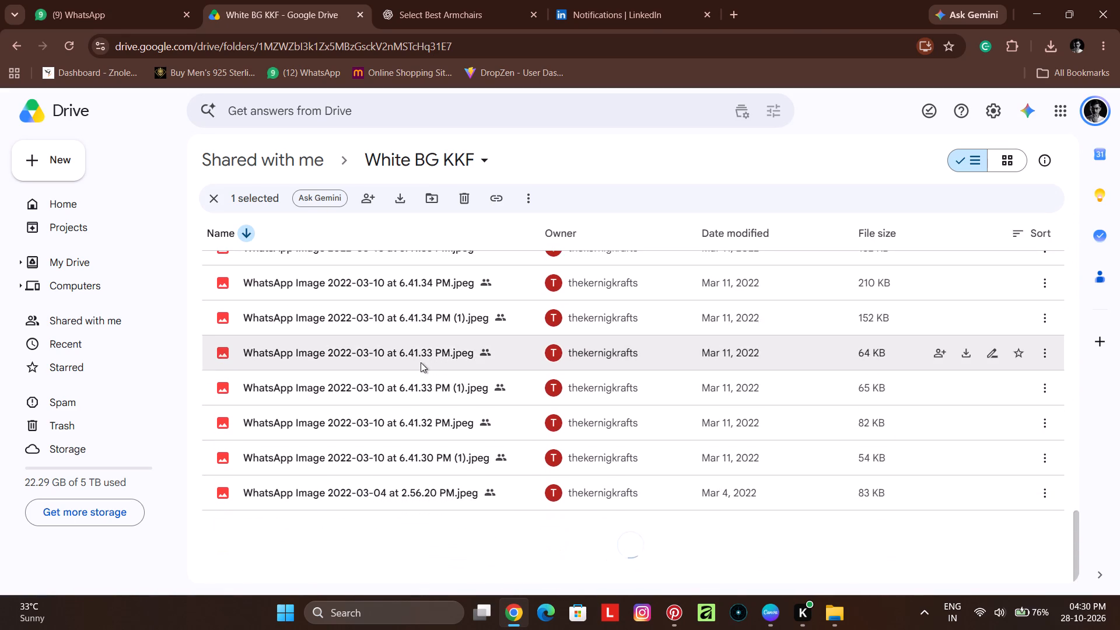
{"action": "scroll", "coordinate": [421, 362], "scroll_direction": "down", "scroll_amount": 3}
{"action": "scroll", "coordinate": [422, 410], "scroll_direction": "down", "scroll_amount": 20}
{"action": "scroll", "coordinate": [422, 410], "scroll_direction": "down", "scroll_amount": 2}
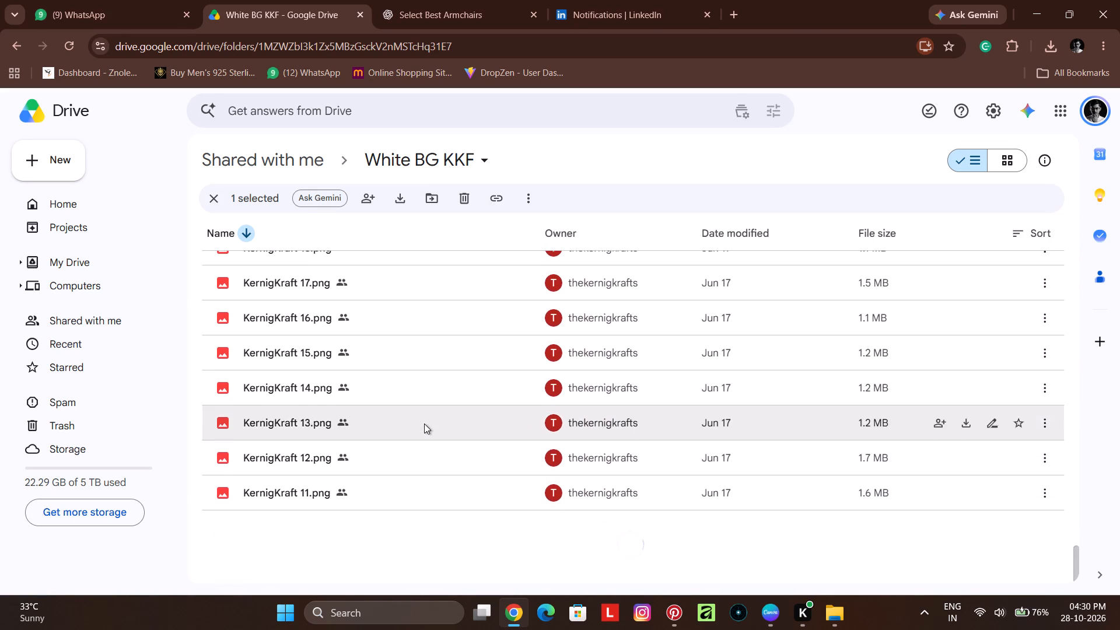
Open the preview of KernigKraft 36.png and examine it and its neighbouring images through to KernigKraft 33.png.
{"action": "scroll", "coordinate": [424, 423], "scroll_direction": "up", "scroll_amount": 10}
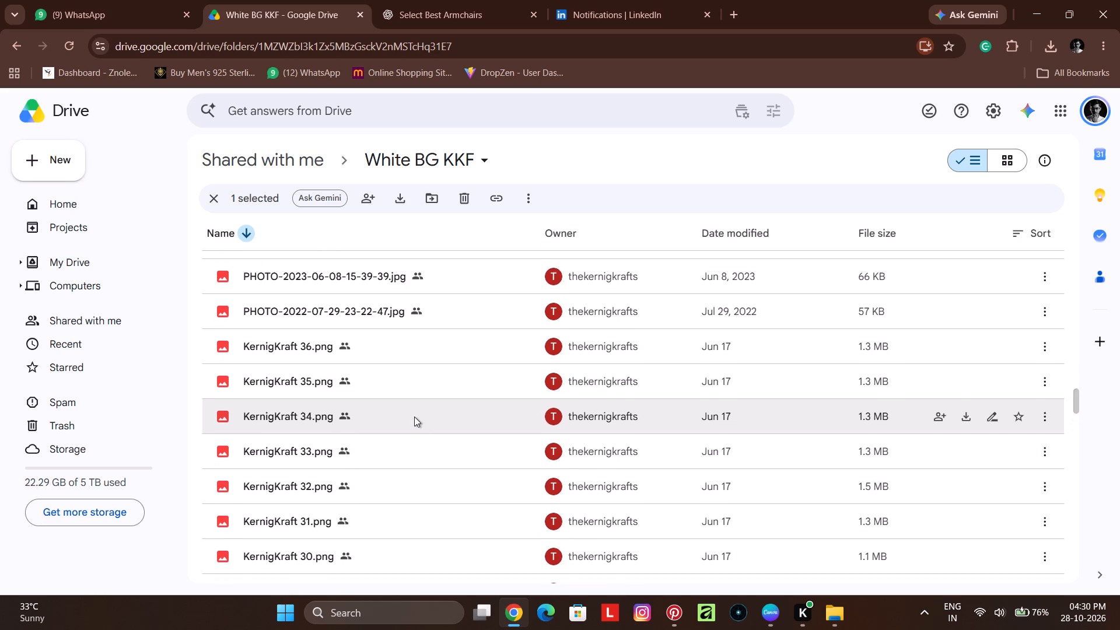
{"action": "scroll", "coordinate": [414, 416], "scroll_direction": "up", "scroll_amount": 1}
{"action": "double_click", "coordinate": [390, 416]}
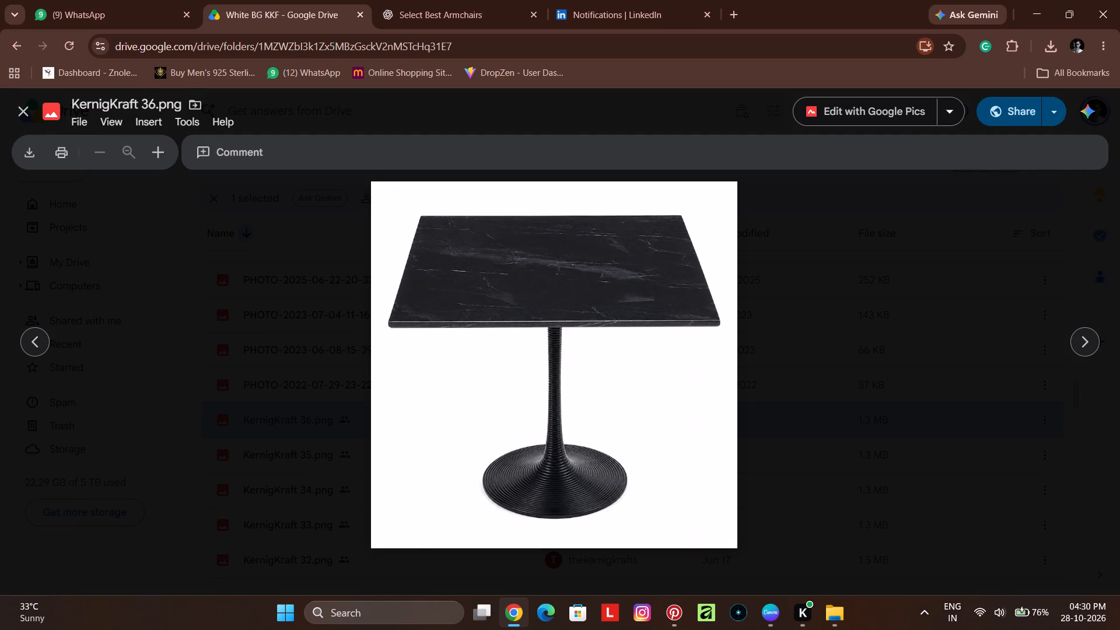
{"action": "key", "text": "Right"}
{"action": "key", "text": "Right"}
{"action": "key", "text": "Left"}
{"action": "key", "text": "Left"}
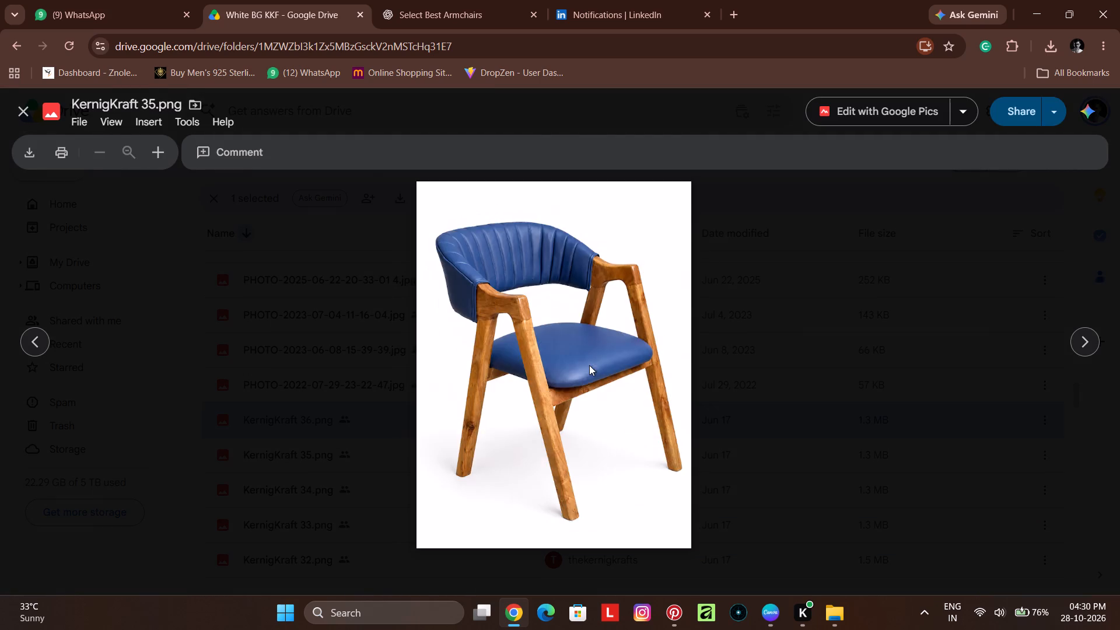
{"action": "key", "text": "Left"}
{"action": "key", "text": "Left"}
{"action": "key", "text": "Right"}
{"action": "key", "text": "Right"}
{"action": "key", "text": "Right"}
{"action": "key", "text": "Right"}
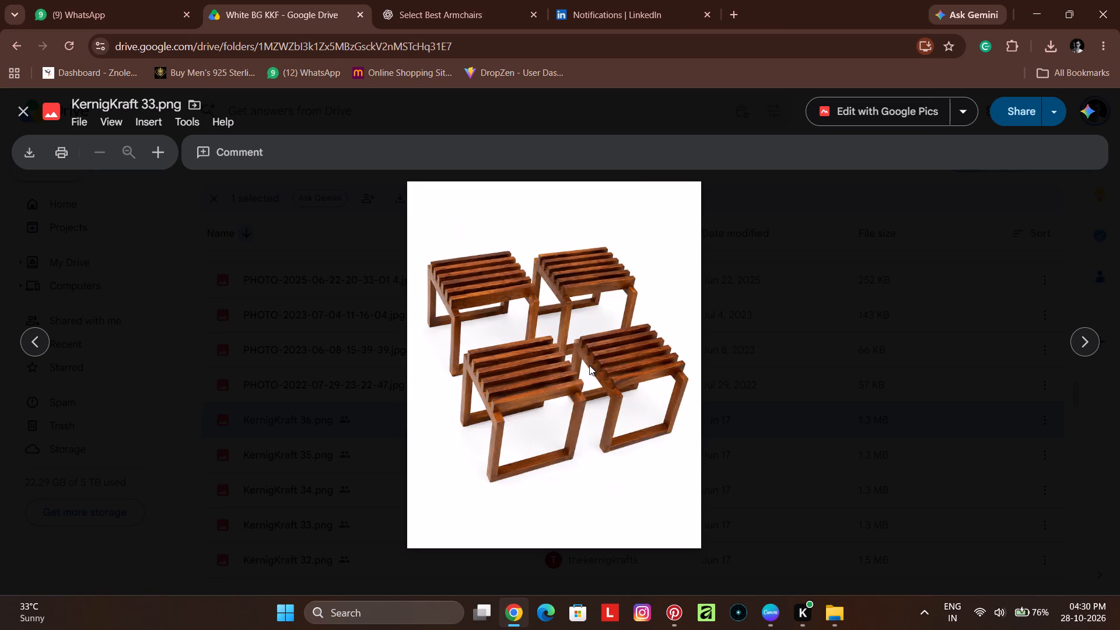
Examine the KernigKraft images one by one from 32 down to the striped-cushion bar chair in KernigKraft 25.png.
{"action": "key", "text": "Right"}
{"action": "key", "text": "Right"}
{"action": "key", "text": "Right"}
{"action": "key", "text": "Left"}
{"action": "key", "text": "Left"}
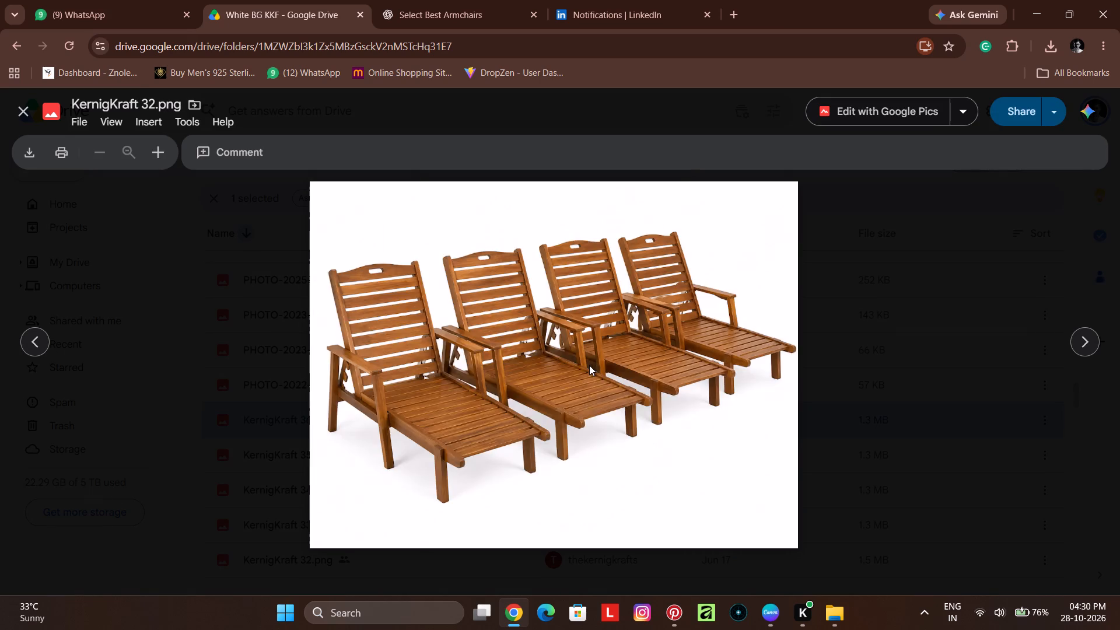
{"action": "key", "text": "Right"}
{"action": "key", "text": "Right"}
{"action": "key", "text": "Right"}
{"action": "key", "text": "Right"}
{"action": "key", "text": "Right"}
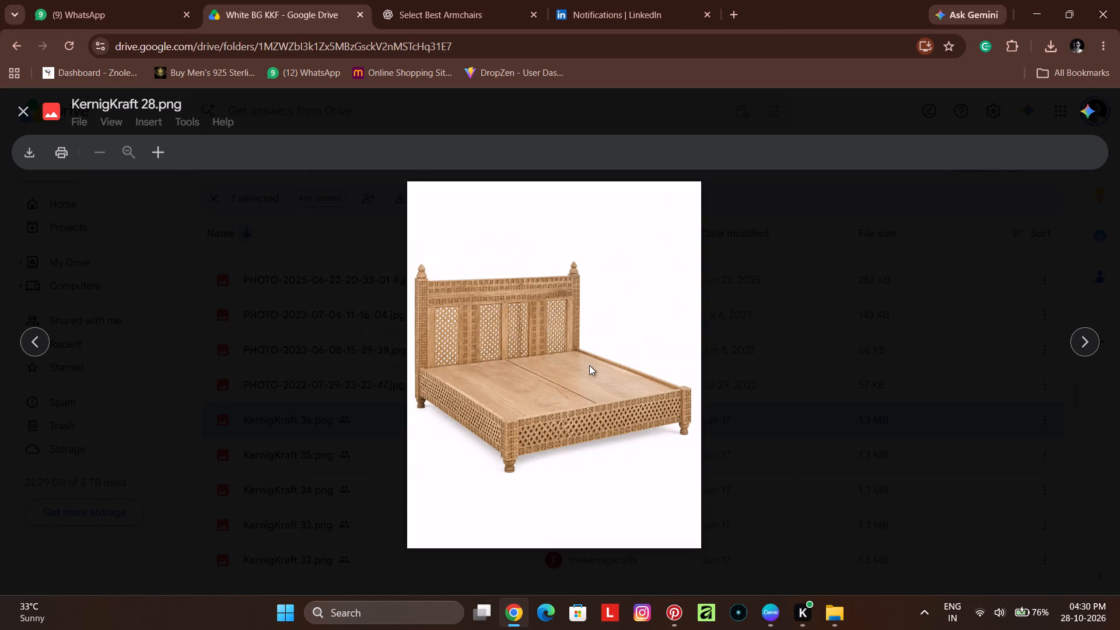
{"action": "key", "text": "Right"}
{"action": "key", "text": "Right"}
{"action": "key", "text": "Left"}
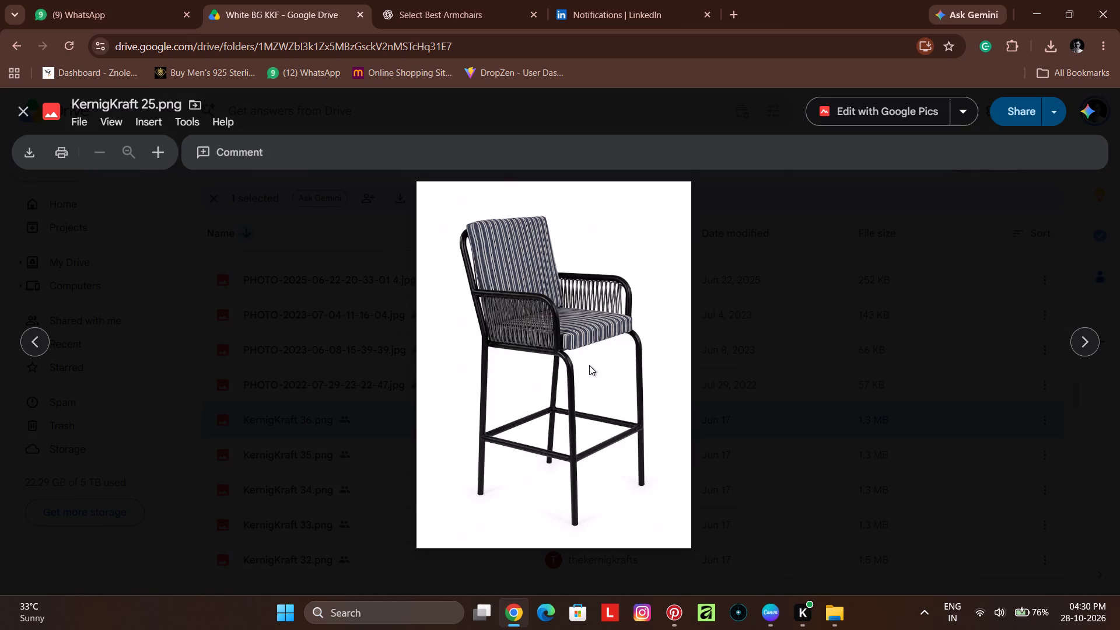
{"action": "key", "text": "Right"}
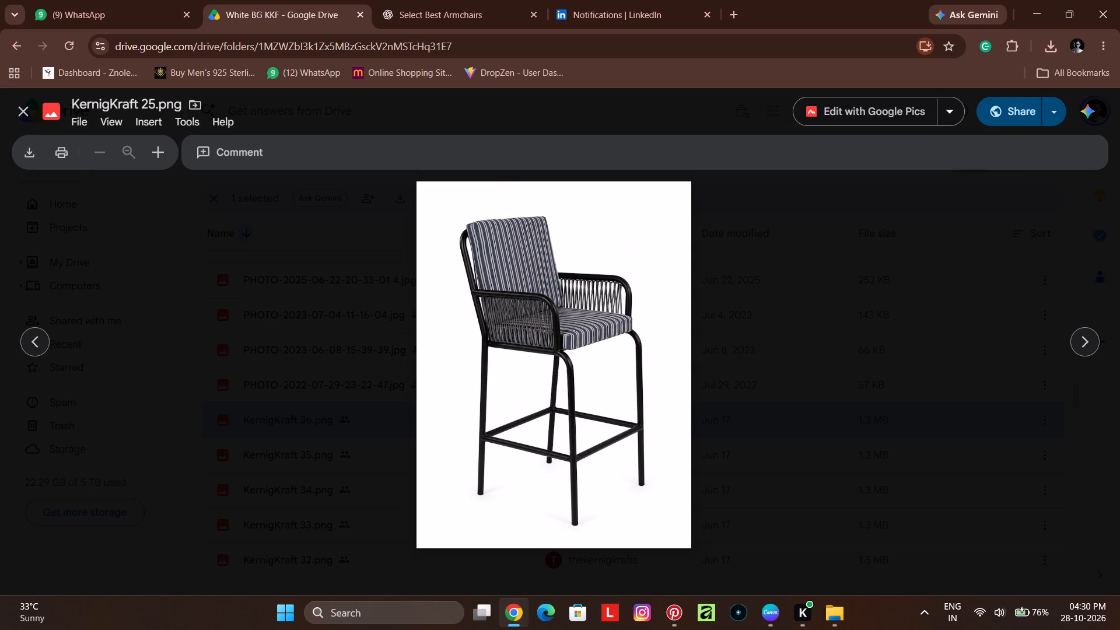
Download KernigKraft 25.png to New Volume (E:), keeping the file name KernigKraft 25.
{"action": "left_click", "coordinate": [29, 149]}
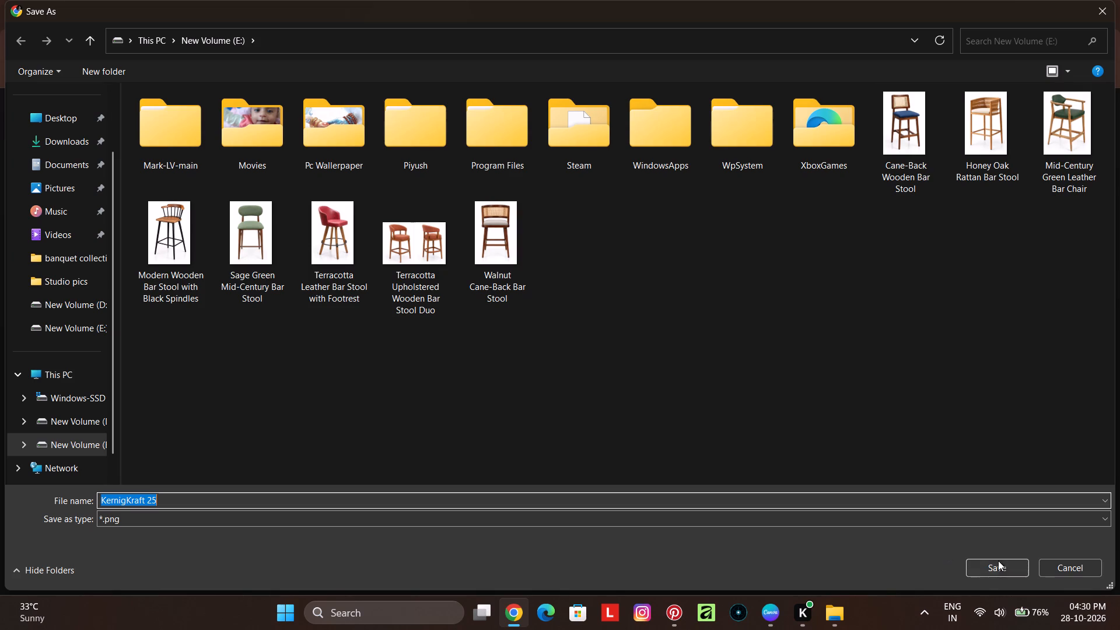
{"action": "left_click", "coordinate": [1000, 569]}
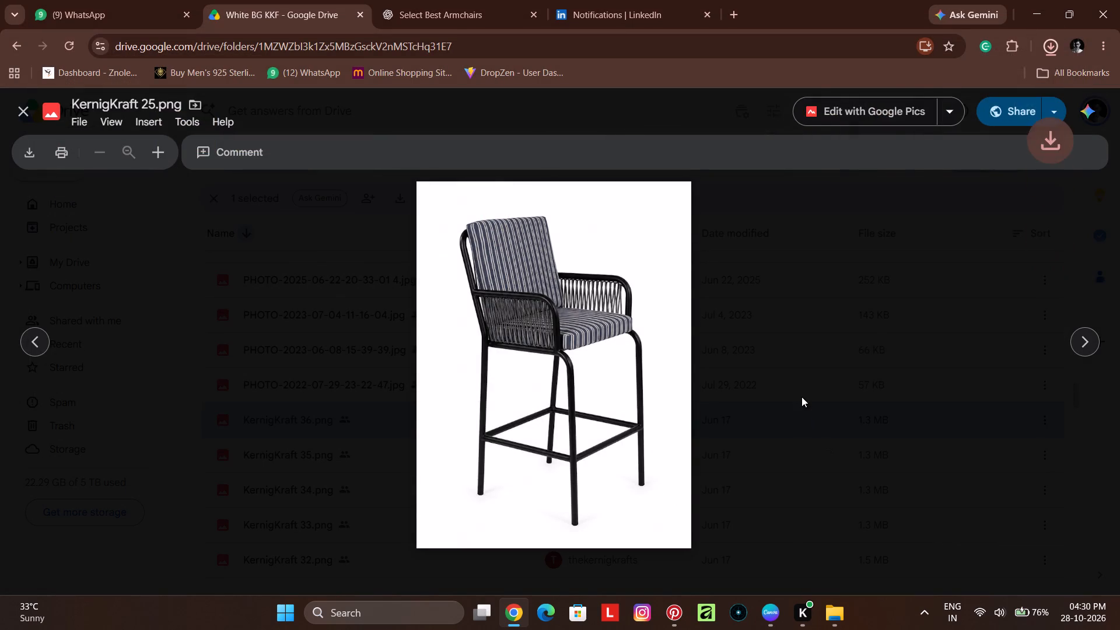
Examine the KernigKraft images that follow, one by one, down to KernigKraft 11.png.
{"action": "key", "text": "Right"}
{"action": "key", "text": "Right"}
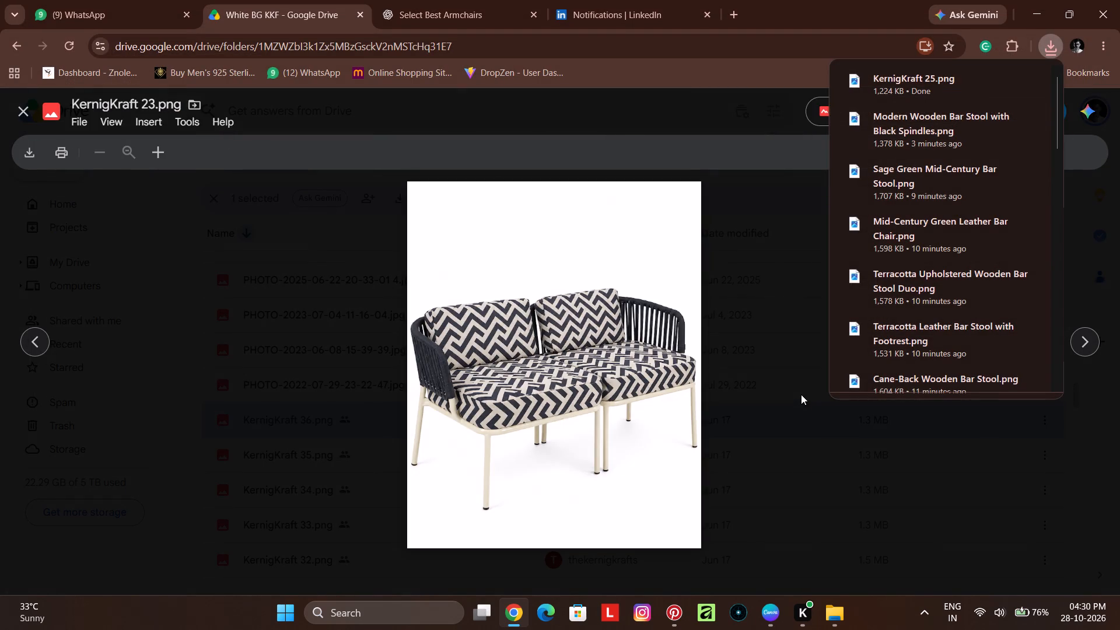
{"action": "key", "text": "Right"}
{"action": "key", "text": "Right"}
{"action": "key", "text": "Right"}
{"action": "key", "text": "Right"}
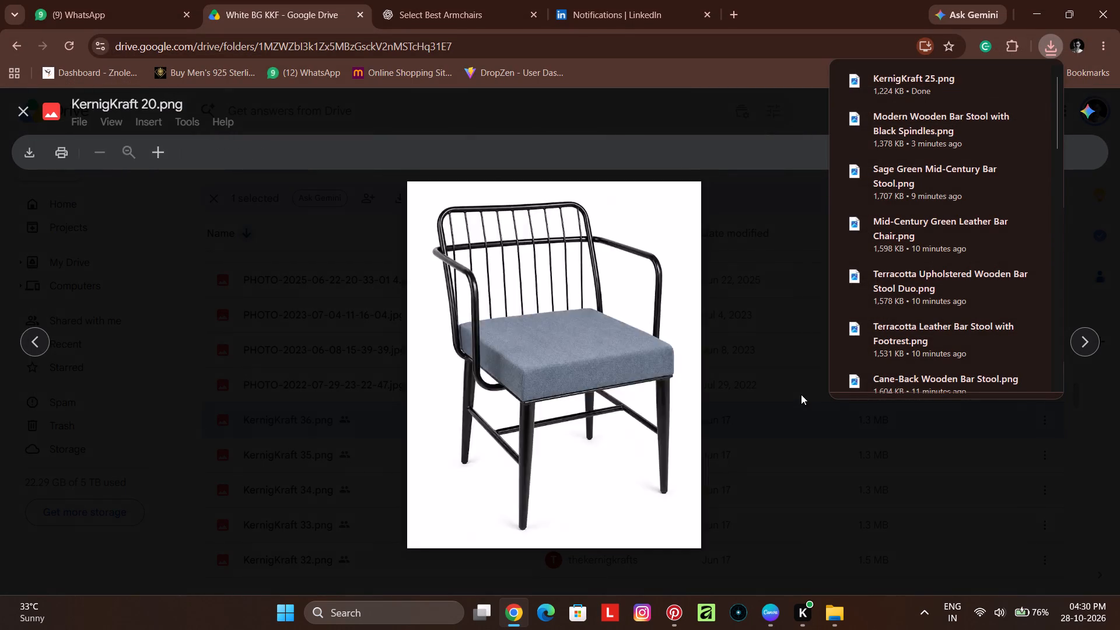
{"action": "key", "text": "Left"}
{"action": "key", "text": "Right"}
{"action": "key", "text": "Right"}
{"action": "key", "text": "Right"}
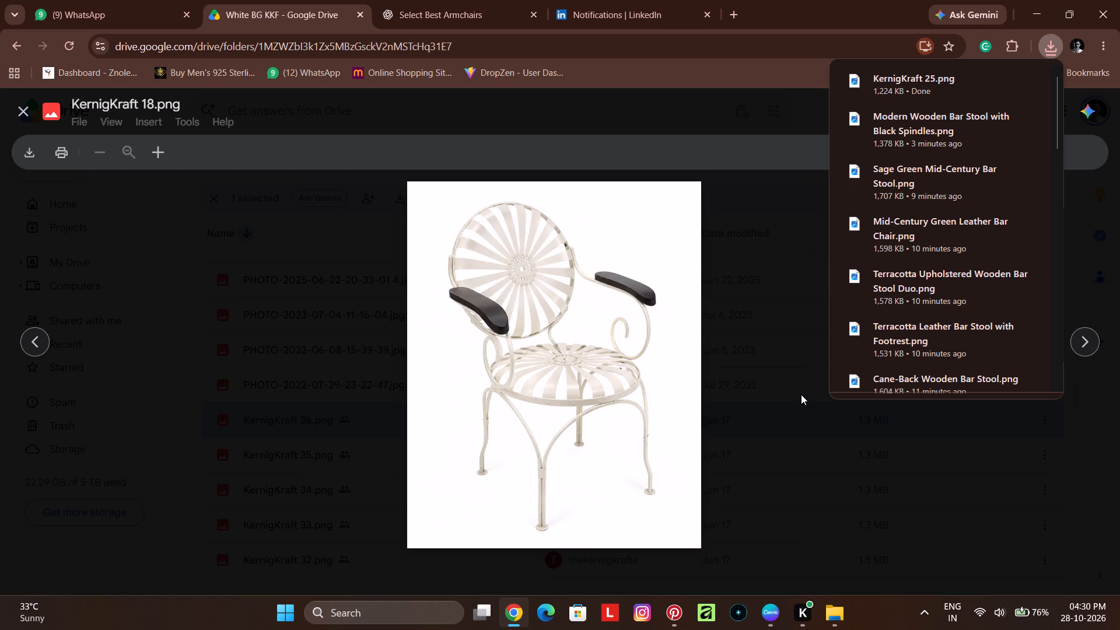
{"action": "key", "text": "Right"}
{"action": "key", "text": "Right"}
{"action": "key", "text": "Right"}
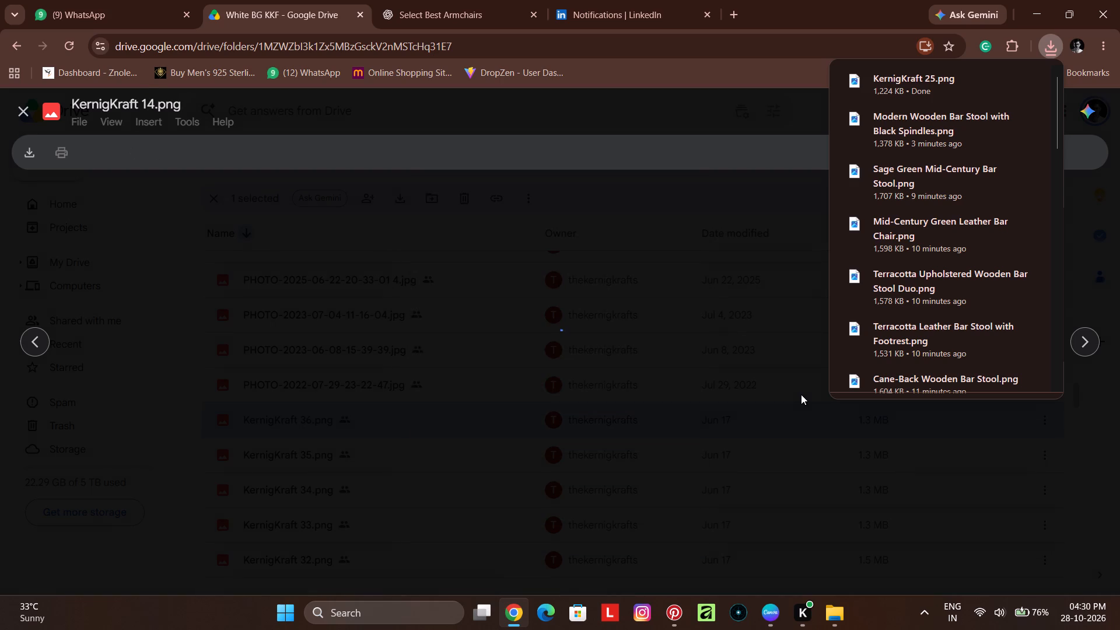
{"action": "key", "text": "Right"}
{"action": "key", "text": "Right"}
{"action": "key", "text": "Right"}
Examine the remaining KernigKraft images down to KernigKraft 2.png, rechecking individual chairs along the way.
{"action": "key", "text": "Right"}
{"action": "key", "text": "Right"}
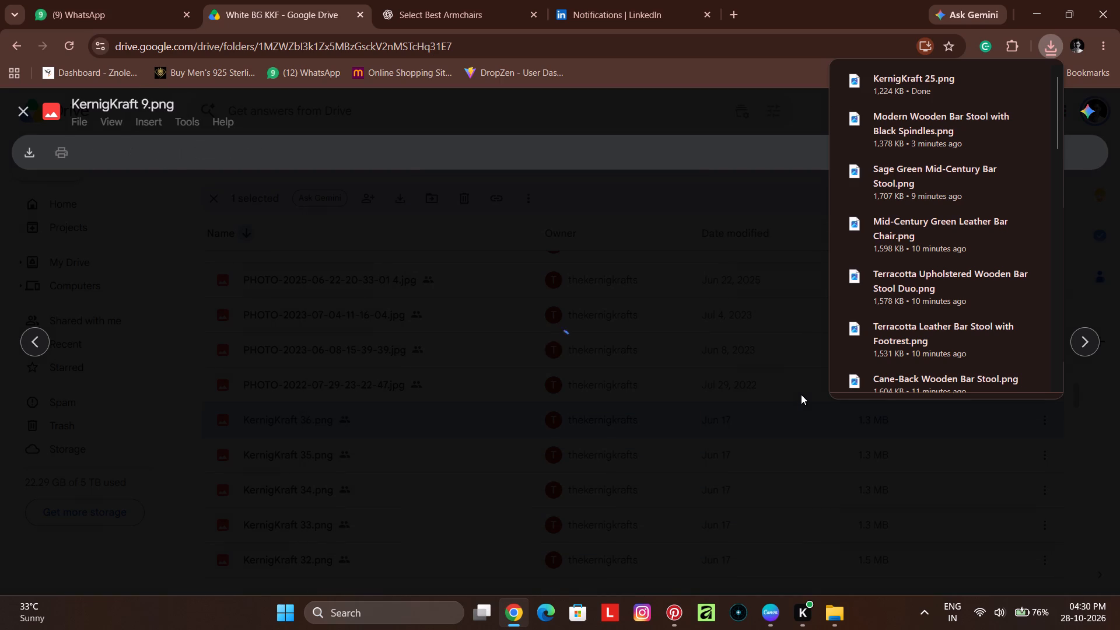
{"action": "key", "text": "Left"}
{"action": "key", "text": "Right"}
{"action": "key", "text": "Right"}
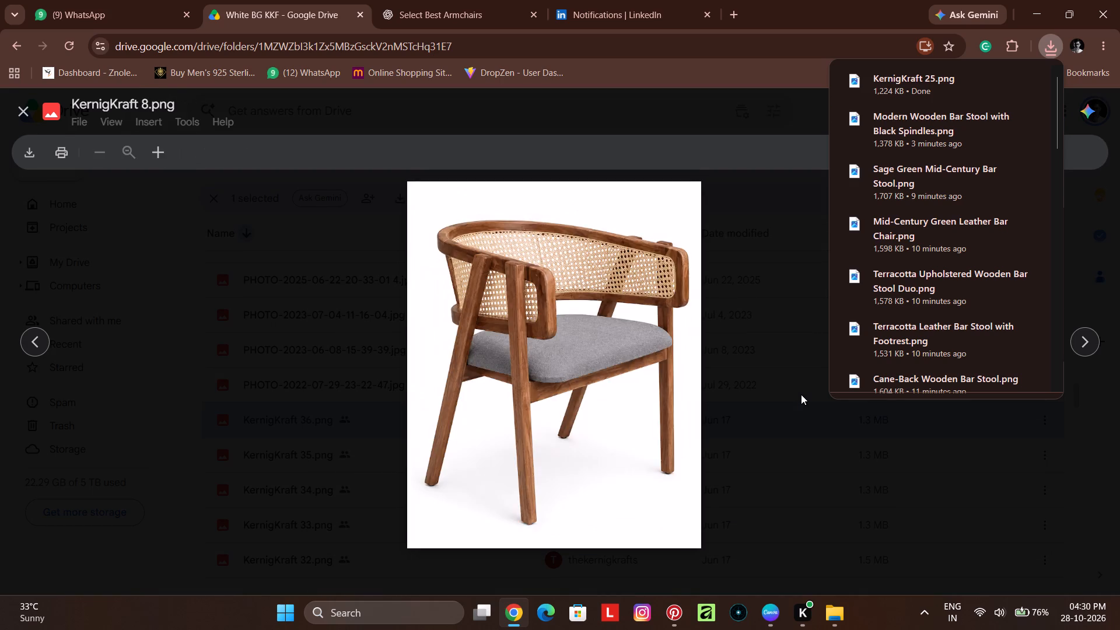
{"action": "key", "text": "Right"}
{"action": "key", "text": "Right"}
{"action": "key", "text": "Left"}
{"action": "key", "text": "Right"}
{"action": "key", "text": "Right"}
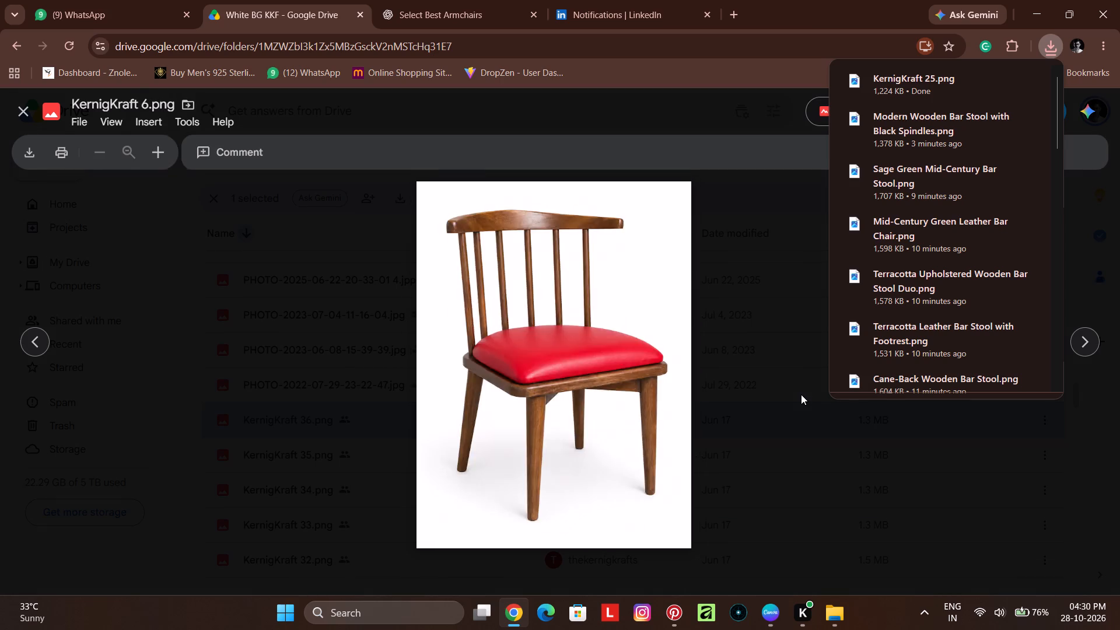
{"action": "key", "text": "Right"}
{"action": "key", "text": "Right"}
{"action": "key", "text": "Right"}
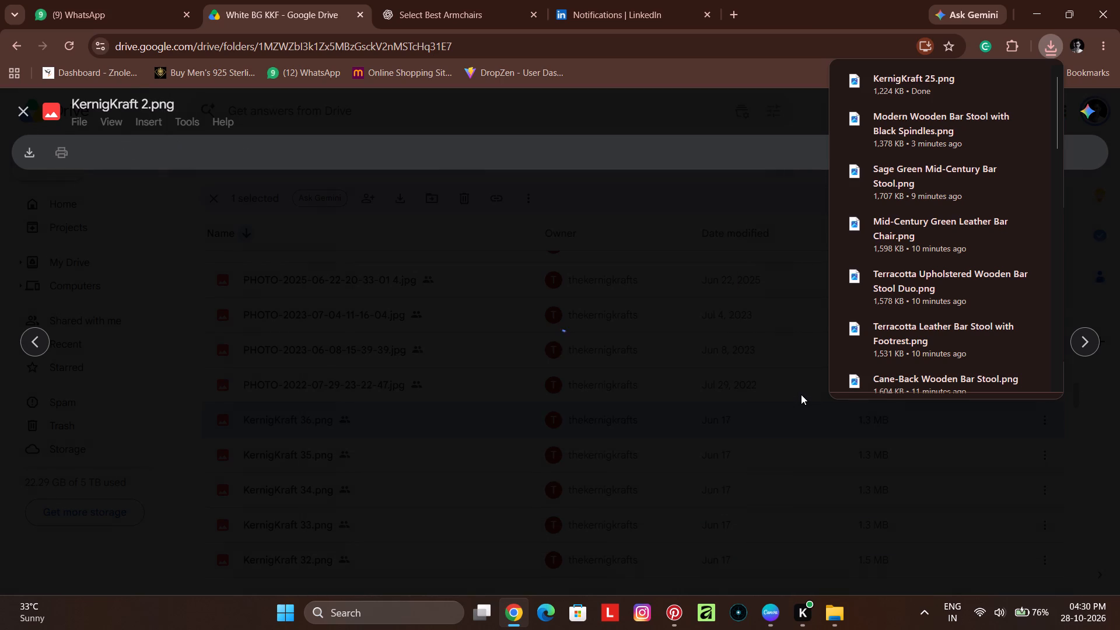
Examine the bar stool images, including images.jpeg and the ChatGPT images, through to BCHM57717-Metal-Bar-Chair-With-Cushion.webp.
{"action": "key", "text": "Right"}
{"action": "key", "text": "Right"}
{"action": "key", "text": "Right"}
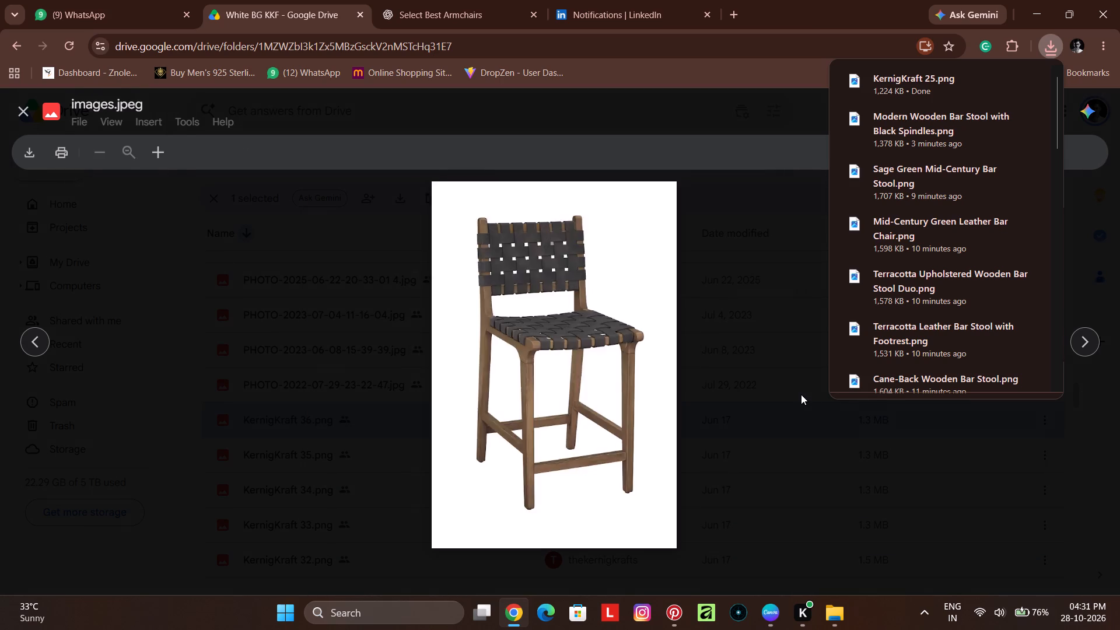
{"action": "key", "text": "Left"}
{"action": "key", "text": "Right"}
{"action": "key", "text": "Right"}
{"action": "key", "text": "Right"}
{"action": "key", "text": "Right"}
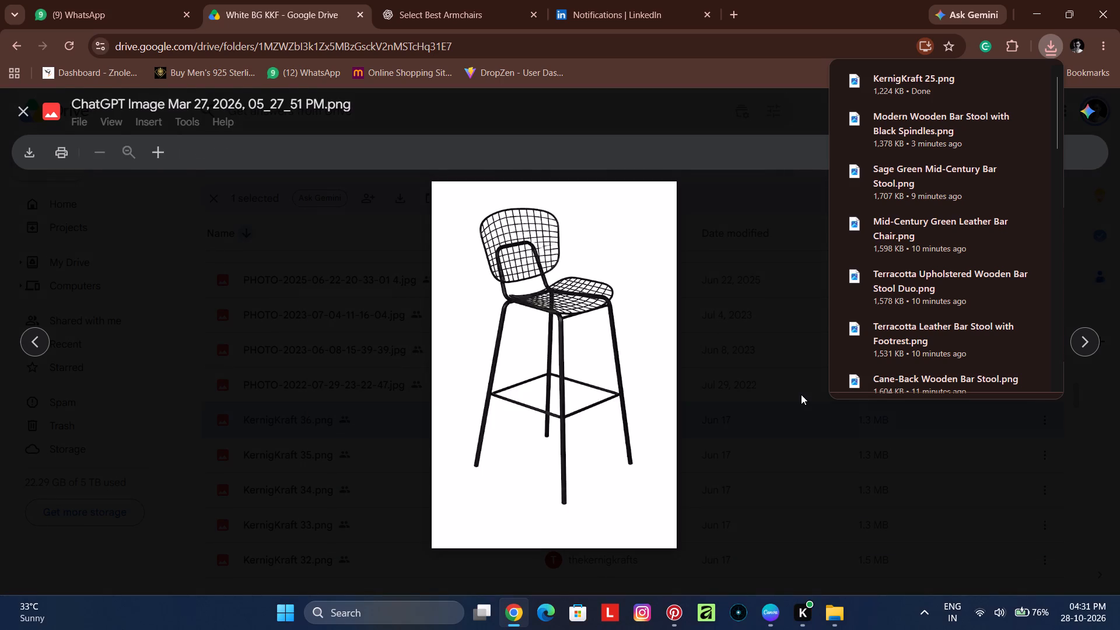
{"action": "key", "text": "Left"}
{"action": "key", "text": "Right"}
{"action": "key", "text": "Right"}
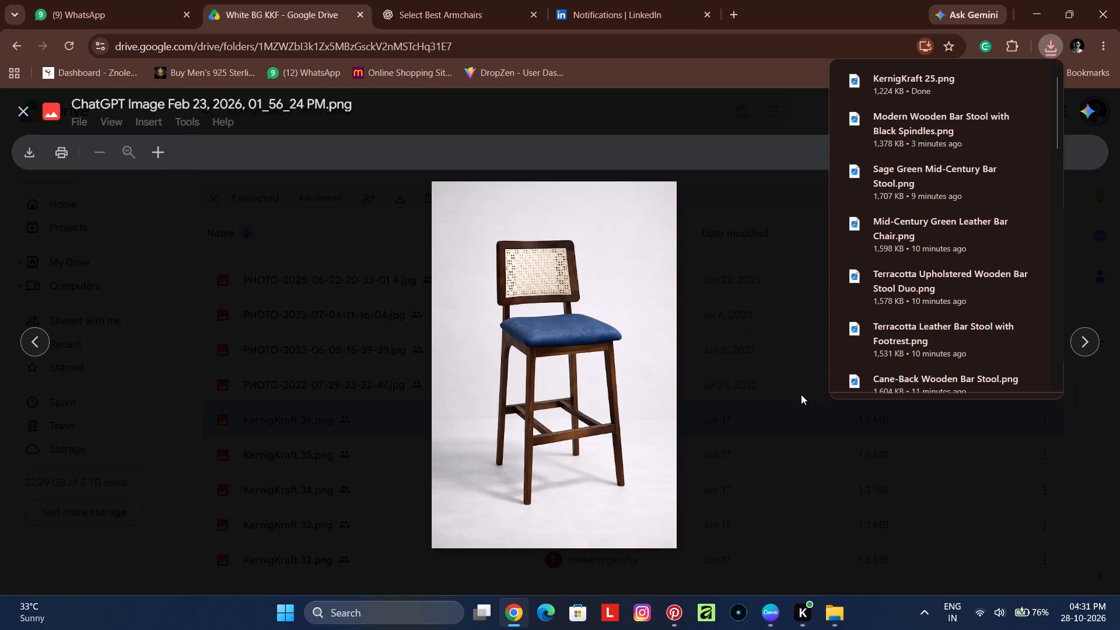
{"action": "key", "text": "Left"}
{"action": "key", "text": "Right"}
{"action": "key", "text": "Right"}
{"action": "key", "text": "Right"}
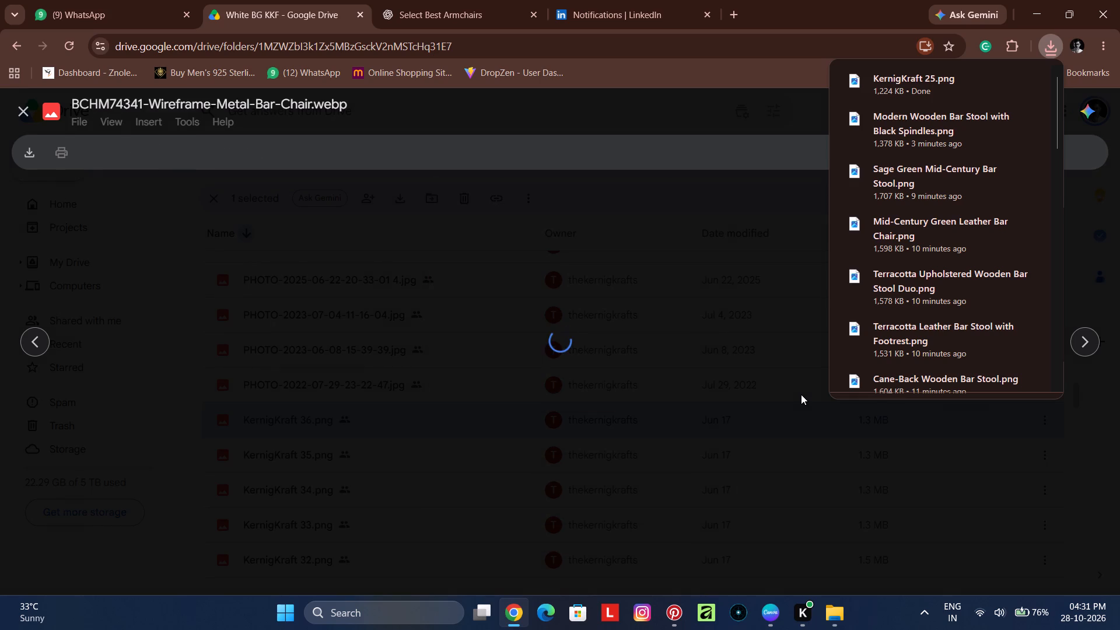
{"action": "key", "text": "Right"}
{"action": "key", "text": "Right"}
{"action": "key", "text": "Left"}
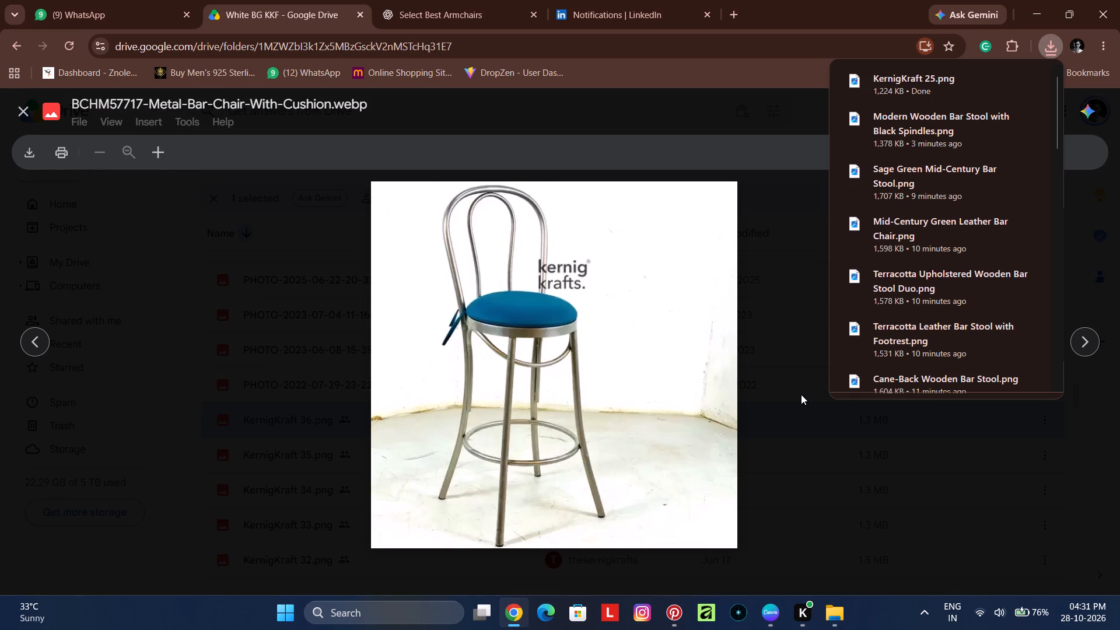
{"action": "key", "text": "Right"}
{"action": "key", "text": "Right"}
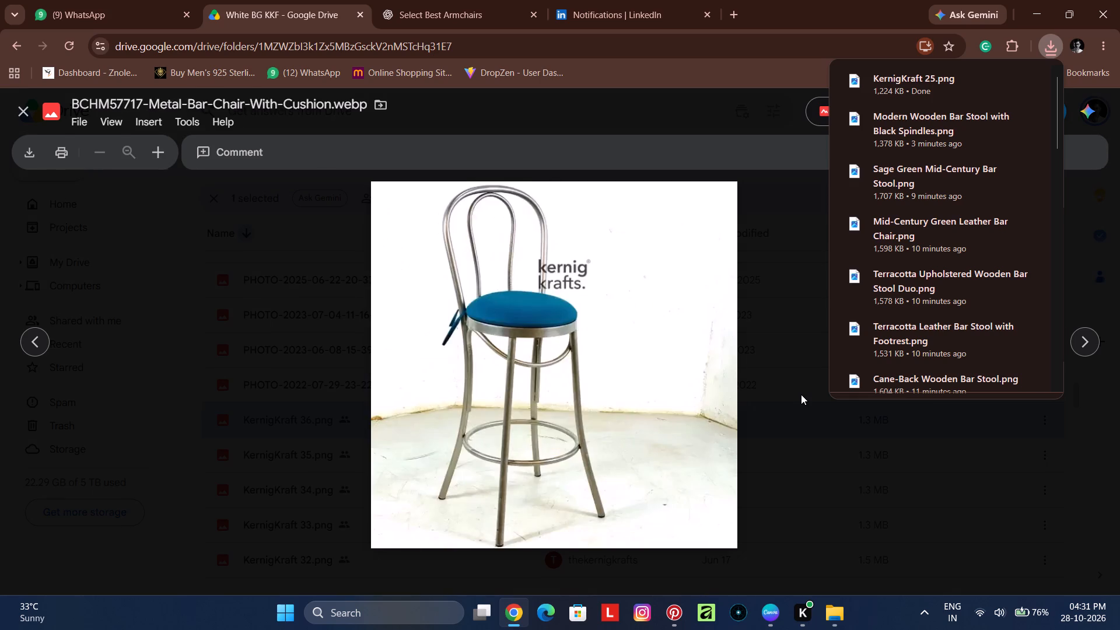
Examine the numbered furniture images one by one from 071.png down to the bed in 057.png.
{"action": "key", "text": "Right"}
{"action": "key", "text": "Right"}
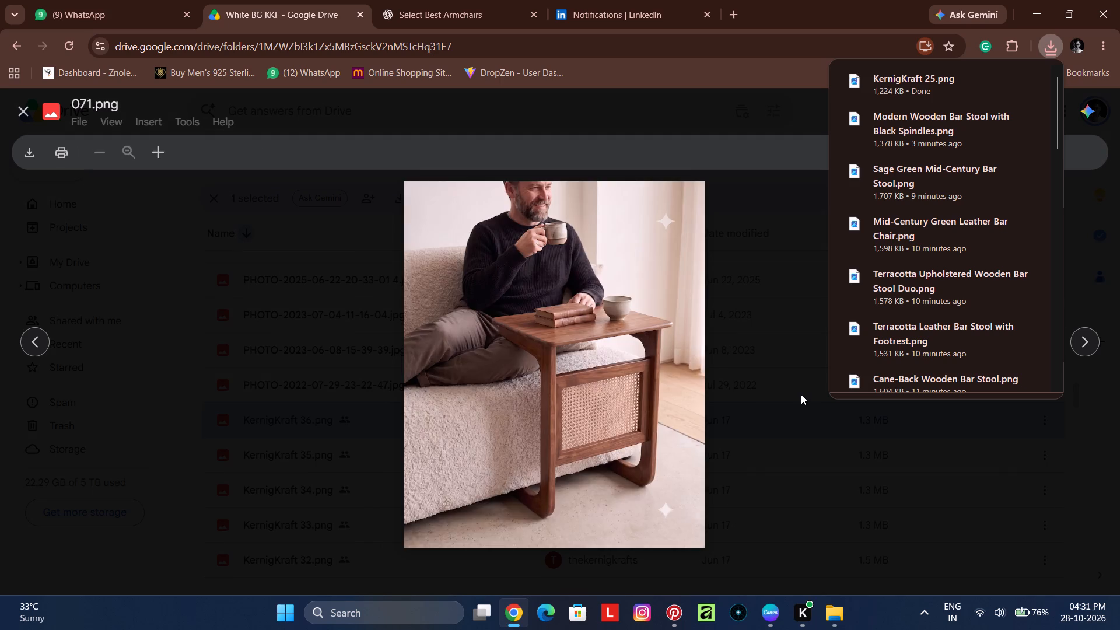
{"action": "key", "text": "Right"}
{"action": "key", "text": "Right"}
{"action": "key", "text": "Right"}
{"action": "key", "text": "Right"}
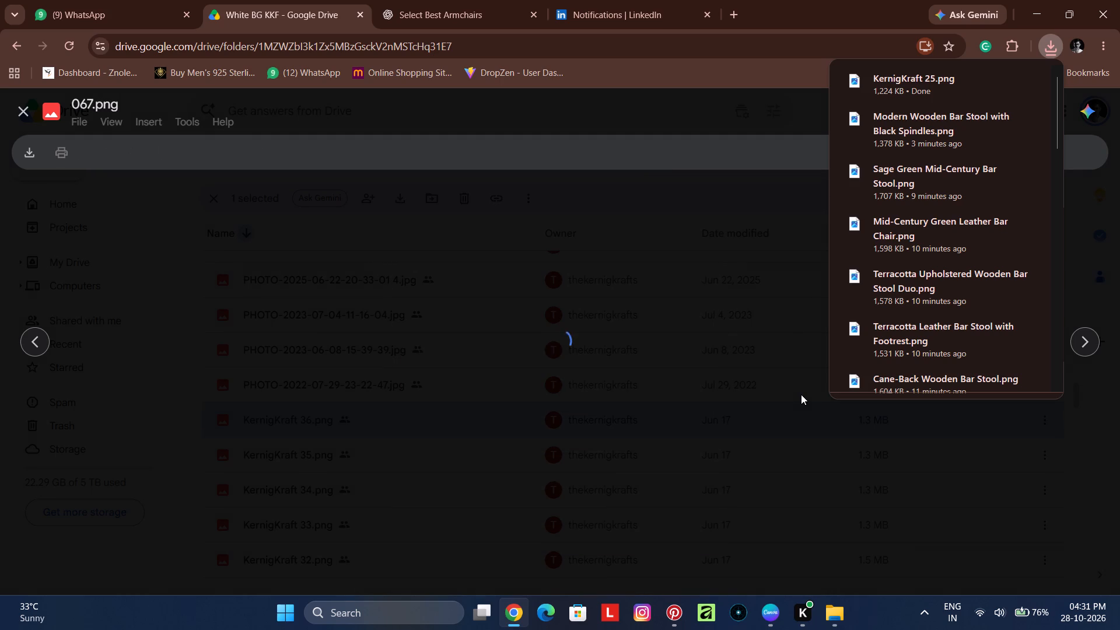
{"action": "key", "text": "Right"}
{"action": "key", "text": "Right"}
{"action": "key", "text": "Right"}
{"action": "key", "text": "Right"}
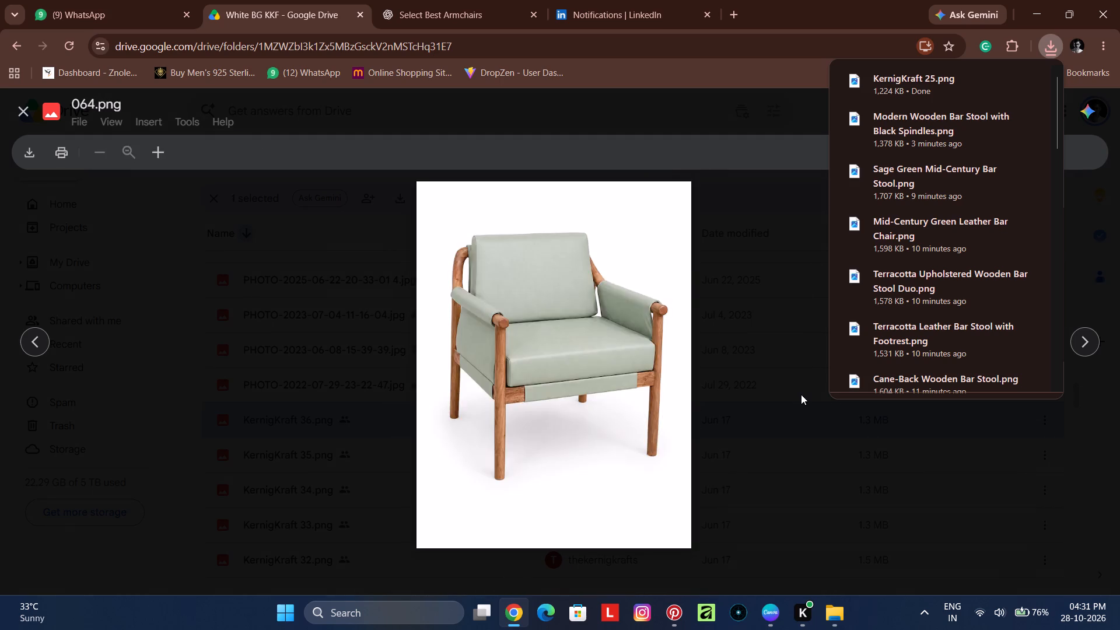
{"action": "key", "text": "Right"}
{"action": "key", "text": "Right"}
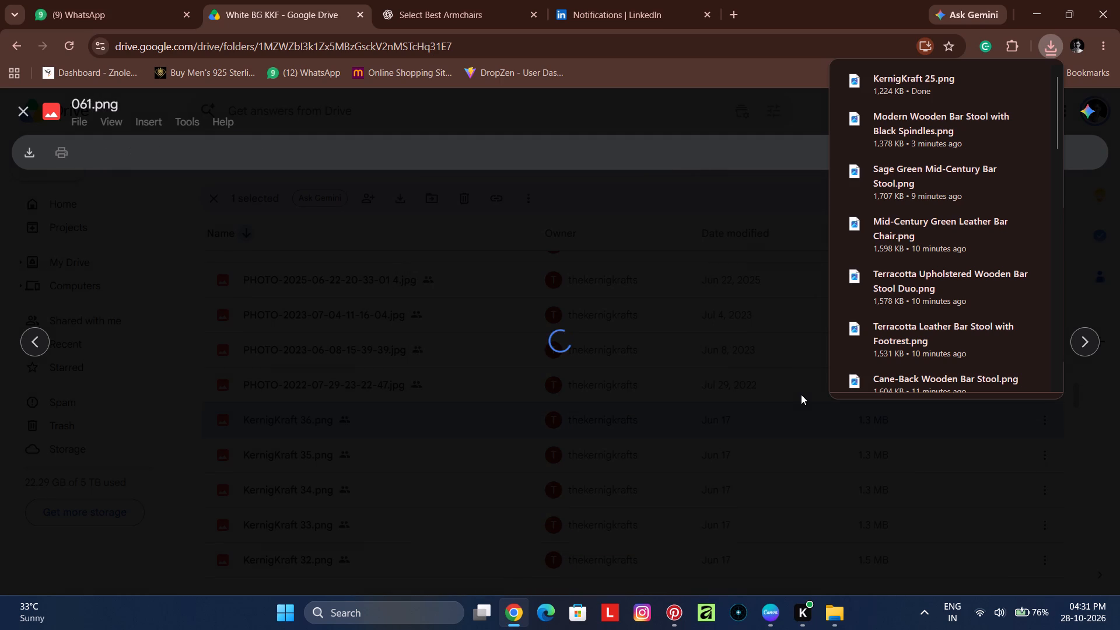
{"action": "key", "text": "Right"}
{"action": "key", "text": "Right"}
{"action": "key", "text": "Right"}
{"action": "key", "text": "Right"}
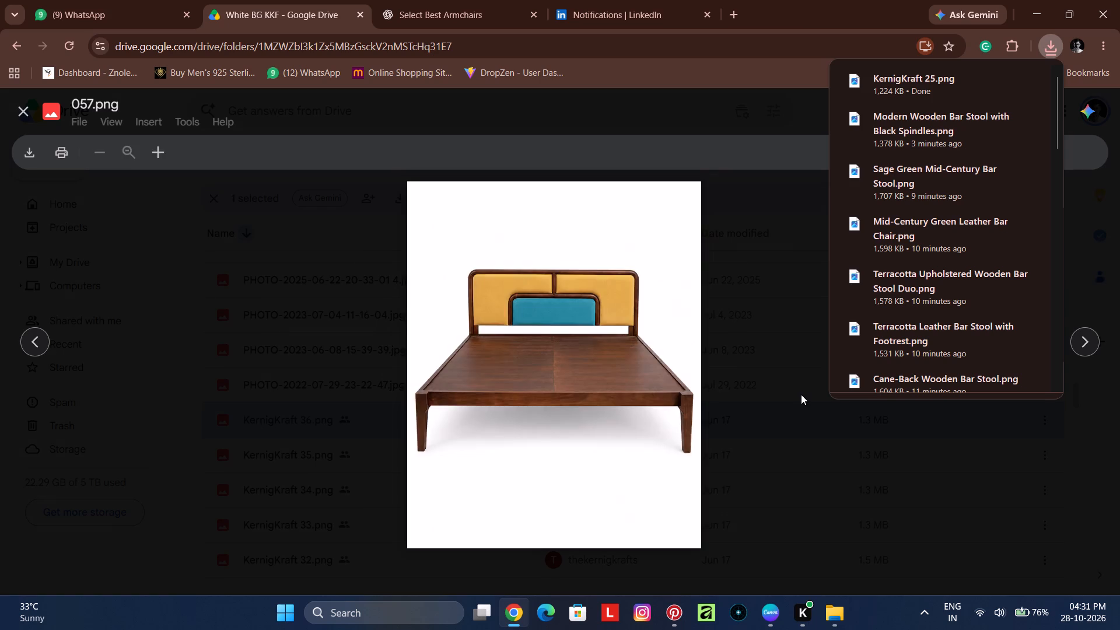
Examine the rest of the numbered furniture images down to the last one, 043.png.
{"action": "key", "text": "Right"}
{"action": "key", "text": "Right"}
{"action": "key", "text": "Left"}
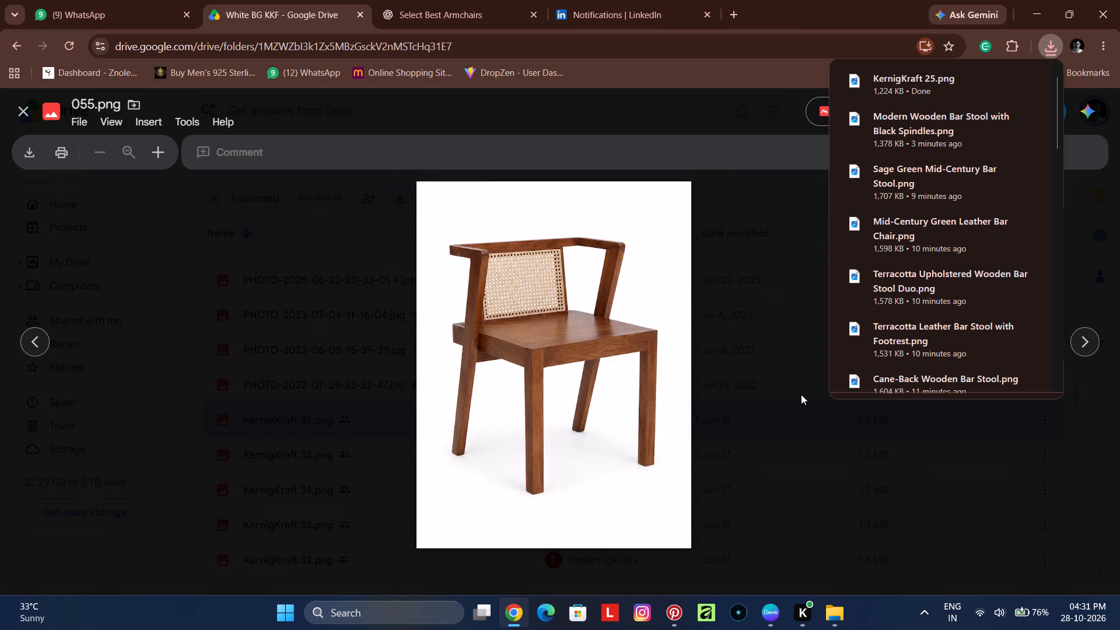
{"action": "key", "text": "Right"}
{"action": "key", "text": "Right"}
{"action": "key", "text": "Right"}
{"action": "key", "text": "Right"}
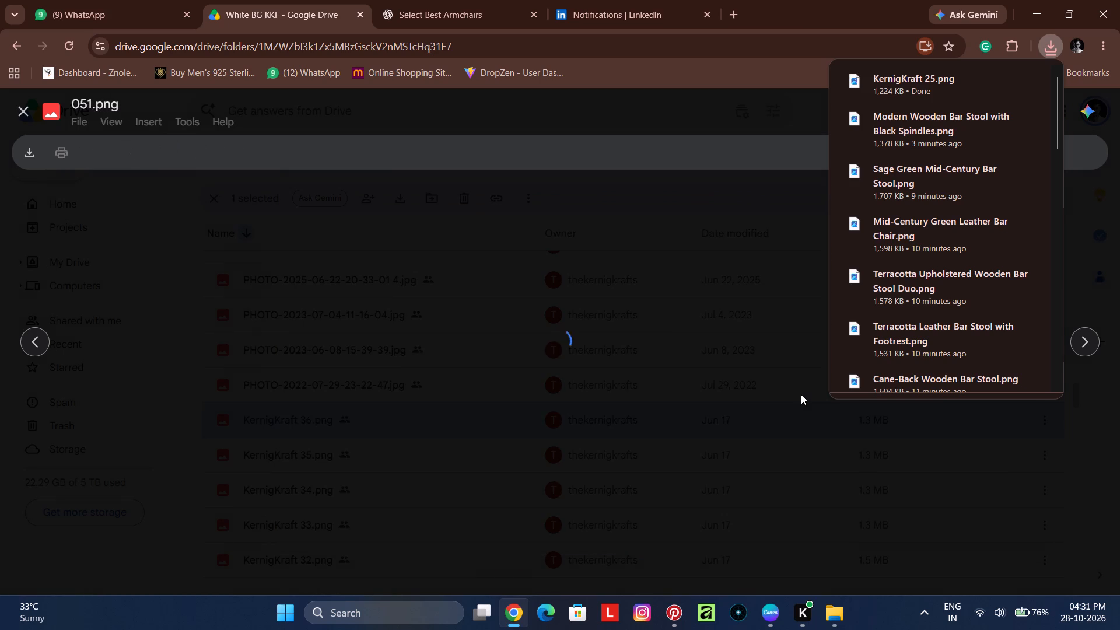
{"action": "key", "text": "Right"}
{"action": "key", "text": "Right"}
{"action": "key", "text": "Right"}
{"action": "key", "text": "Right"}
{"action": "key", "text": "Right"}
{"action": "key", "text": "Right"}
{"action": "key", "text": "Right"}
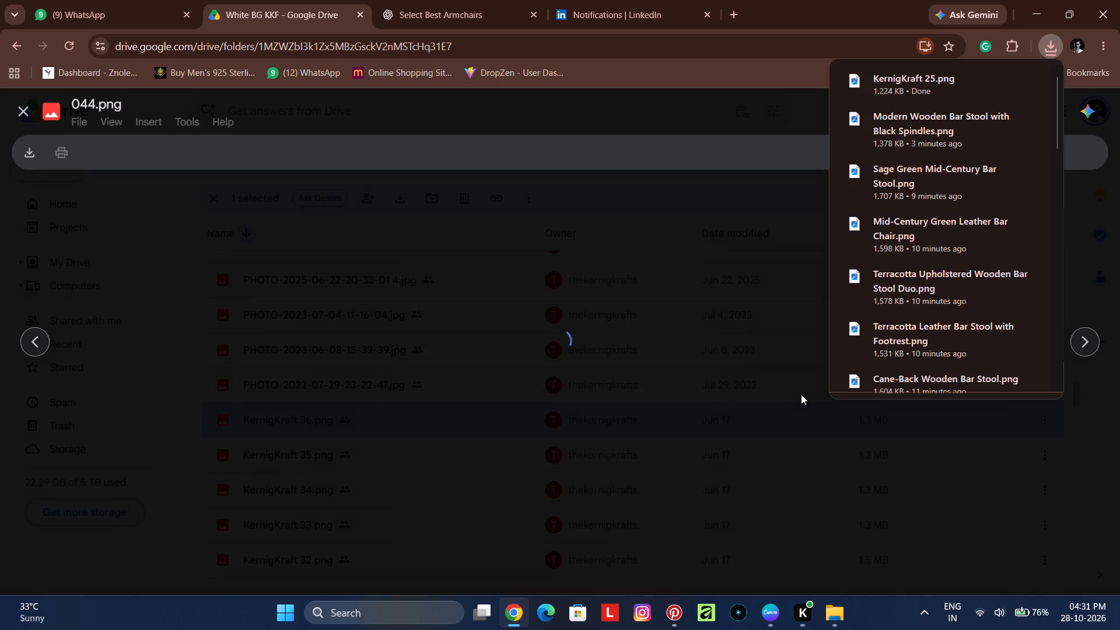
{"action": "key", "text": "Right"}
{"action": "key", "text": "Right"}
{"action": "key", "text": "Right"}
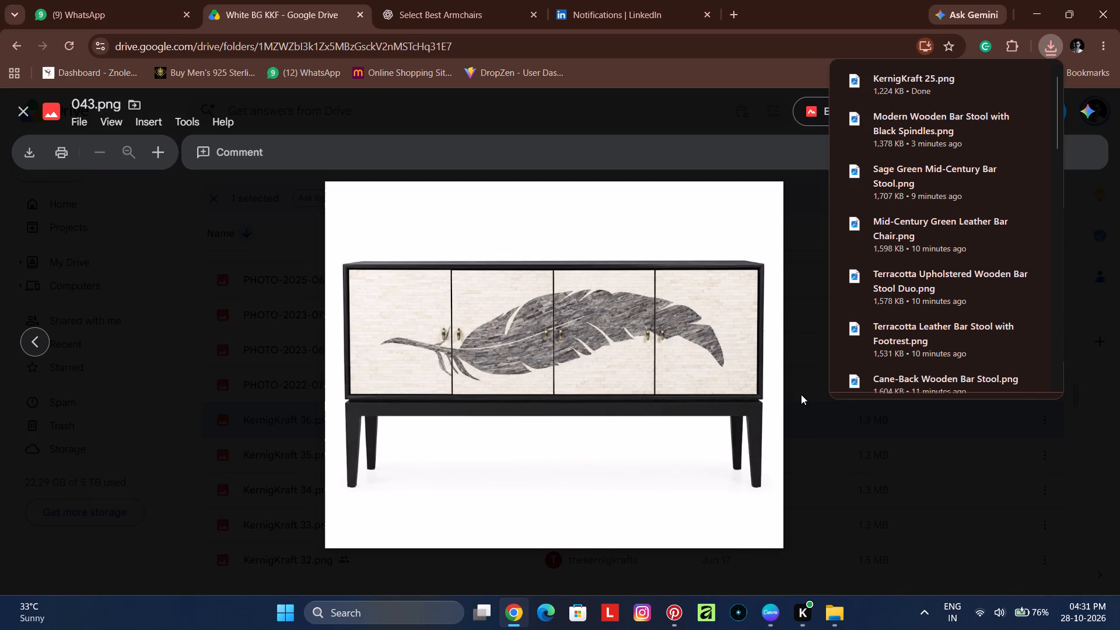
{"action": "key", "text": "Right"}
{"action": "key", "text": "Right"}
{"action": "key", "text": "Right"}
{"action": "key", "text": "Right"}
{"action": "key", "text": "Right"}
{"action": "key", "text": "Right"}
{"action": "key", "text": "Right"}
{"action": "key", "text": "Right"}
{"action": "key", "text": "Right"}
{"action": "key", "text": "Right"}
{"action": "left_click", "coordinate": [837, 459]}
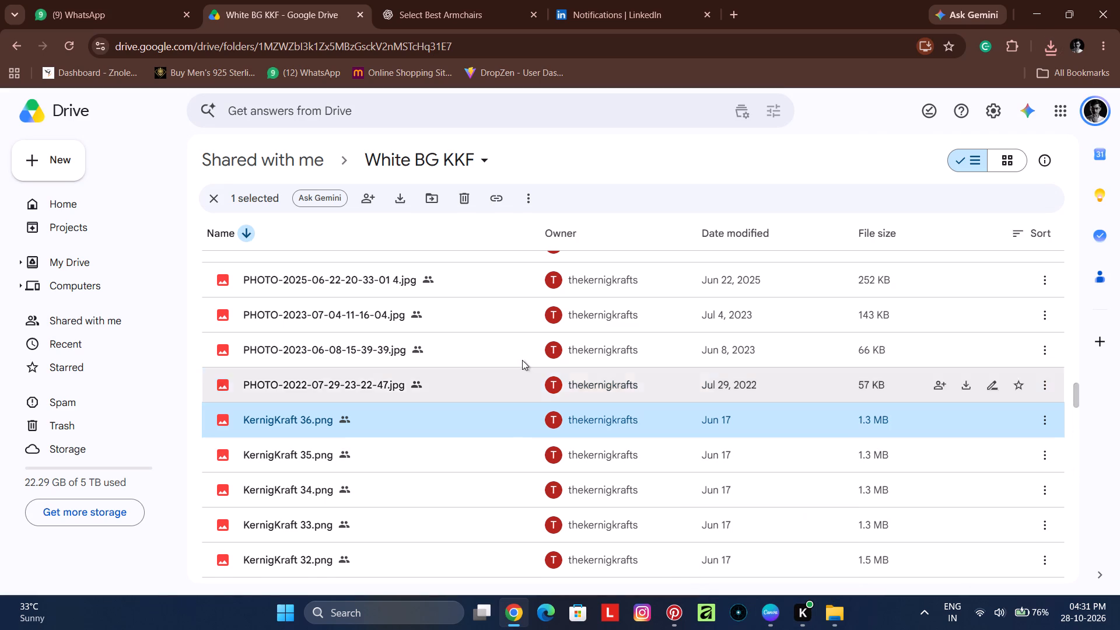
Browse the White BG KKF file list, reopen the numbered images at 051.png and examine them down past 046.png.
{"action": "scroll", "coordinate": [497, 415], "scroll_direction": "up", "scroll_amount": 4}
{"action": "scroll", "coordinate": [499, 412], "scroll_direction": "down", "scroll_amount": 15}
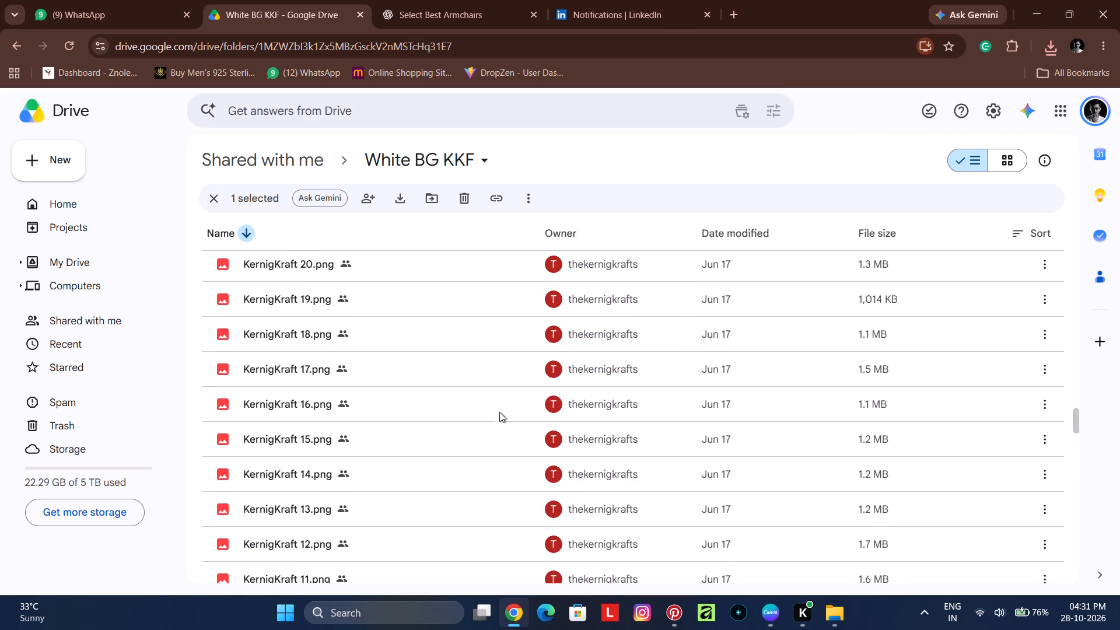
{"action": "scroll", "coordinate": [499, 412], "scroll_direction": "down", "scroll_amount": 20}
{"action": "scroll", "coordinate": [499, 412], "scroll_direction": "down", "scroll_amount": 8}
{"action": "scroll", "coordinate": [462, 441], "scroll_direction": "up", "scroll_amount": 5}
{"action": "scroll", "coordinate": [325, 413], "scroll_direction": "up", "scroll_amount": 5}
{"action": "scroll", "coordinate": [309, 397], "scroll_direction": "down", "scroll_amount": 3}
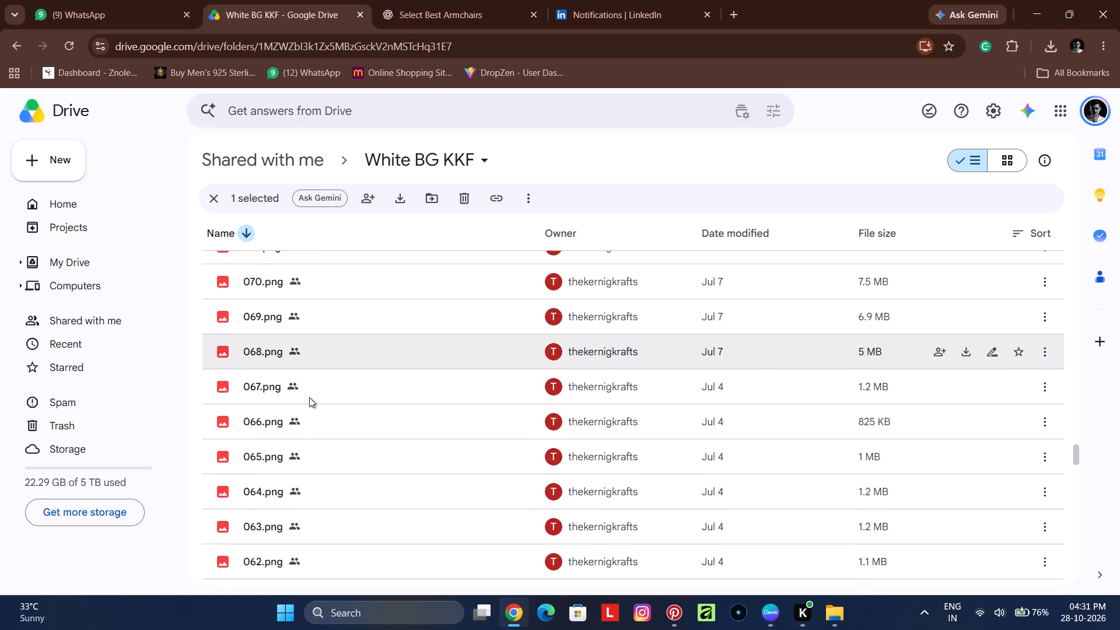
{"action": "scroll", "coordinate": [309, 397], "scroll_direction": "down", "scroll_amount": 2}
{"action": "scroll", "coordinate": [290, 449], "scroll_direction": "down", "scroll_amount": 2}
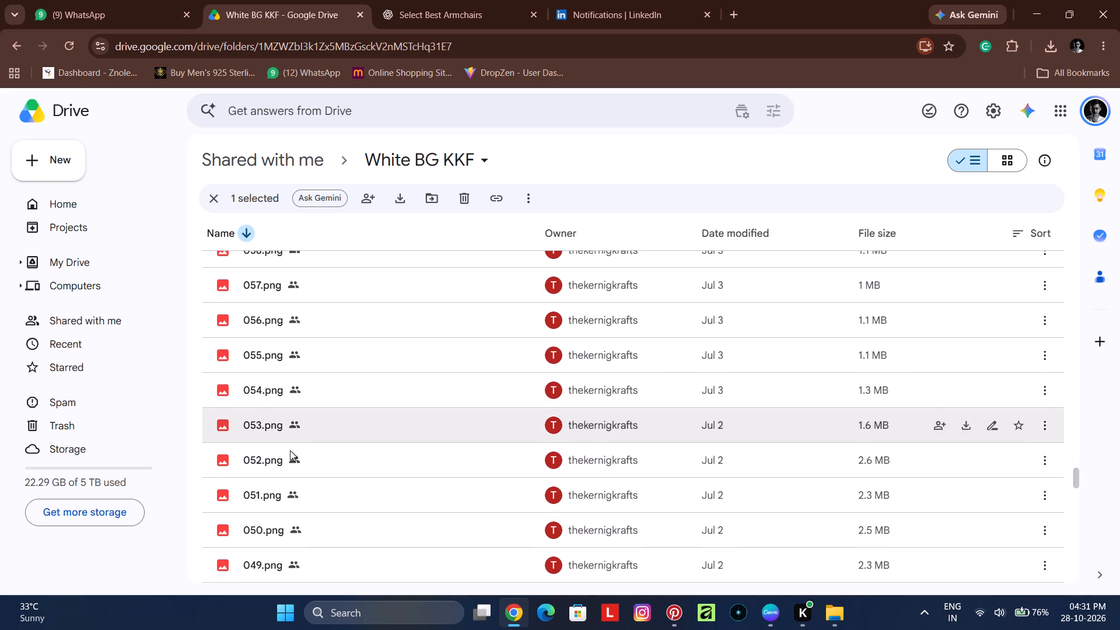
{"action": "double_click", "coordinate": [288, 433]}
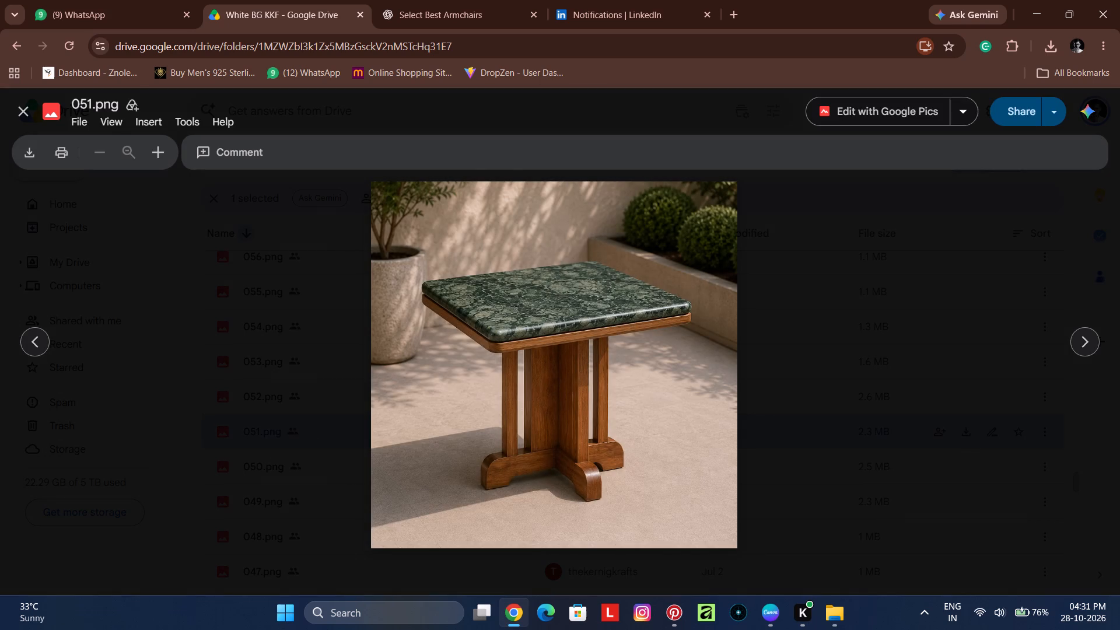
{"action": "key", "text": "Left"}
{"action": "key", "text": "Right"}
{"action": "key", "text": "Right"}
{"action": "key", "text": "Right"}
{"action": "key", "text": "Right"}
{"action": "key", "text": "Right"}
{"action": "key", "text": "Right"}
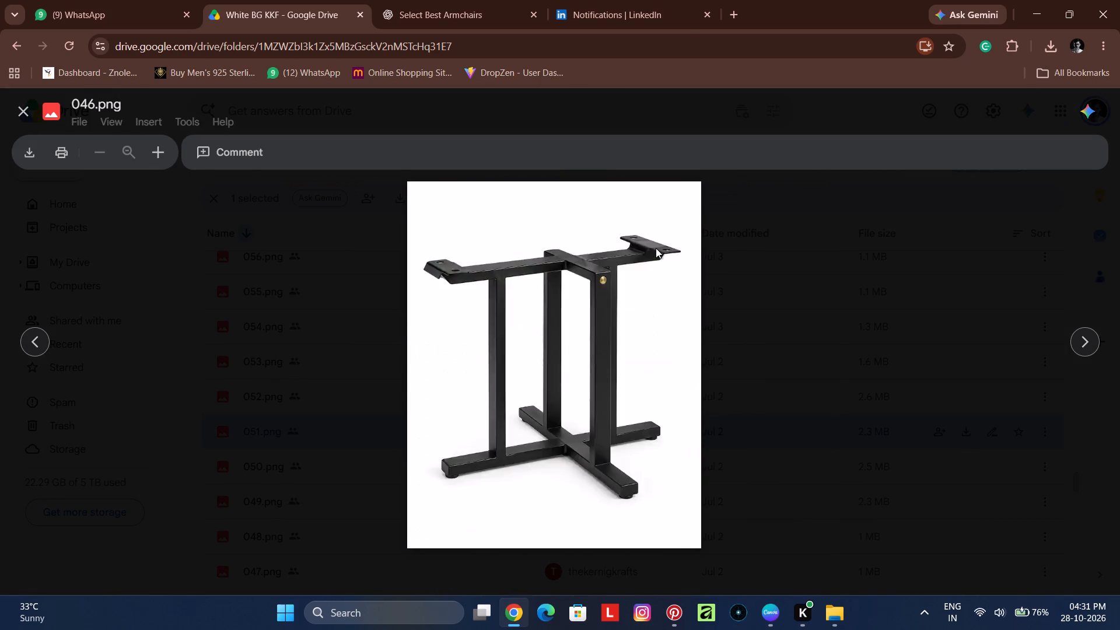
{"action": "key", "text": "Right"}
{"action": "key", "text": "Right"}
Examine the numbered furniture images in reverse order, past the table in 052.png, back to the armchair in 063.png.
{"action": "key", "text": "Left"}
{"action": "key", "text": "Left"}
{"action": "key", "text": "Left"}
{"action": "key", "text": "Left"}
{"action": "key", "text": "Left"}
{"action": "key", "text": "Left"}
{"action": "key", "text": "Left"}
{"action": "key", "text": "Left"}
{"action": "key", "text": "Left"}
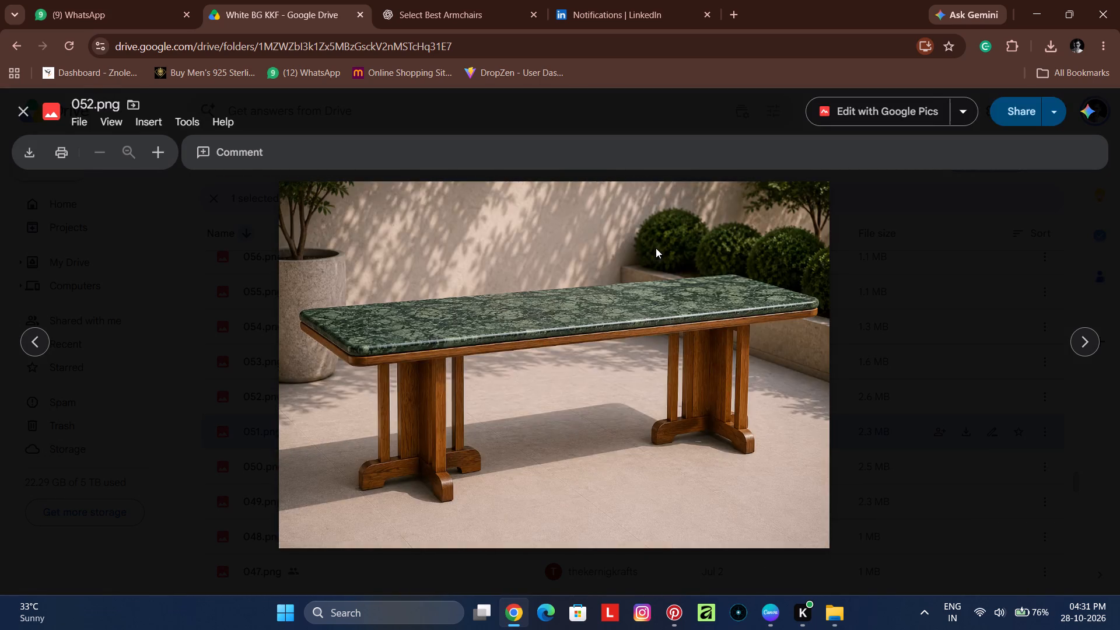
{"action": "key", "text": "Left"}
{"action": "key", "text": "Left"}
{"action": "key", "text": "Left"}
{"action": "key", "text": "Left"}
{"action": "key", "text": "Left"}
{"action": "key", "text": "Left"}
{"action": "key", "text": "Left"}
{"action": "key", "text": "Left"}
{"action": "key", "text": "Left"}
{"action": "key", "text": "Left"}
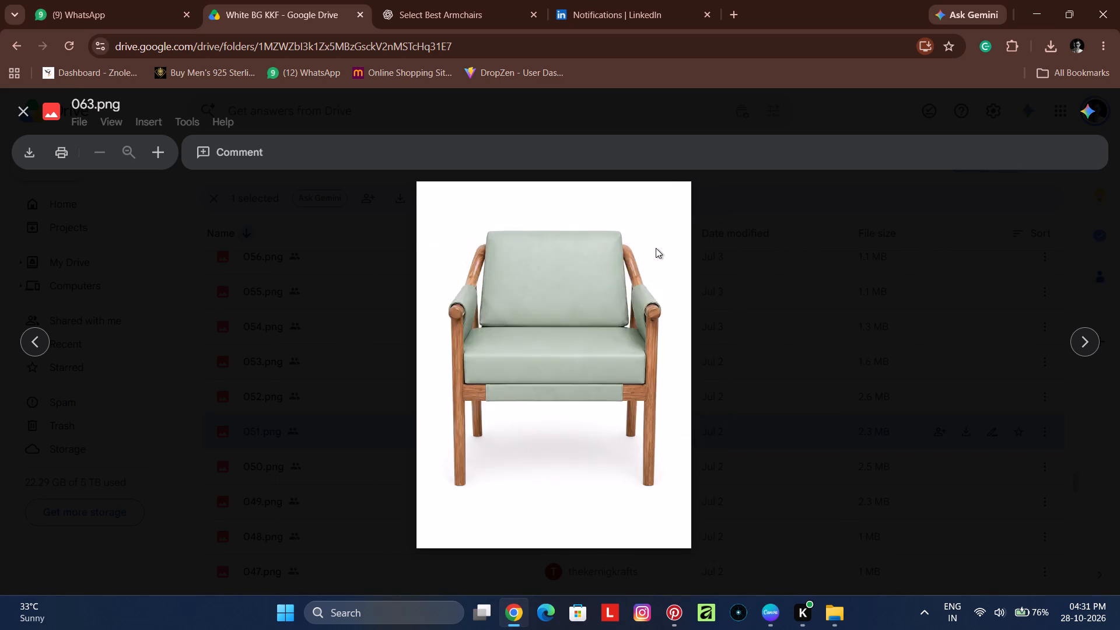
Recheck the armchair in 063.png and the images around it, up to the table in 066.png.
{"action": "key", "text": "Left"}
{"action": "key", "text": "Left"}
{"action": "key", "text": "Left"}
{"action": "key", "text": "Right"}
{"action": "key", "text": "Right"}
{"action": "key", "text": "Right"}
{"action": "key", "text": "Right"}
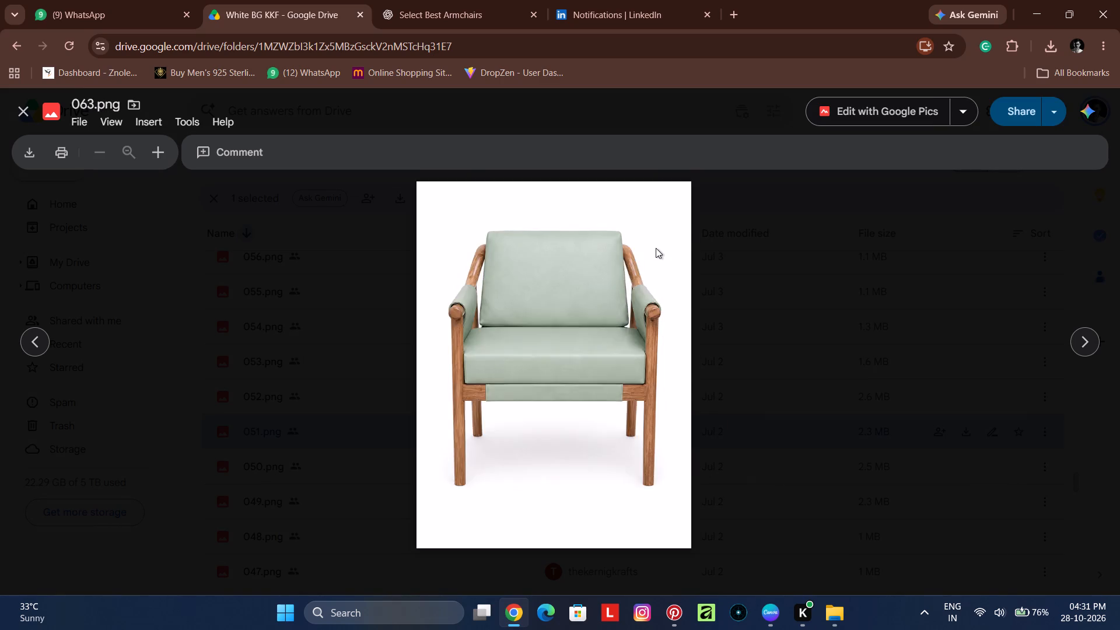
{"action": "key", "text": "Right"}
{"action": "key", "text": "Right"}
{"action": "key", "text": "Right"}
{"action": "key", "text": "Left"}
{"action": "key", "text": "Left"}
{"action": "key", "text": "Left"}
{"action": "key", "text": "Left"}
{"action": "key", "text": "Left"}
{"action": "key", "text": "Left"}
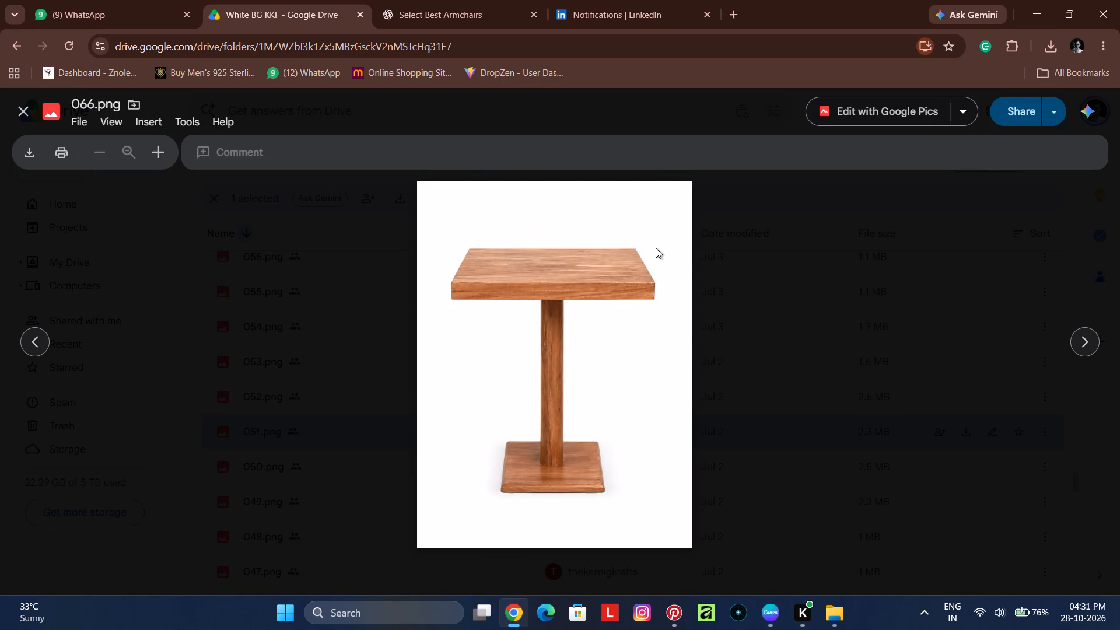
Examine the side table images around 068.png and 070.png, comparing neighbouring images up to 071.png.
{"action": "key", "text": "Left"}
{"action": "key", "text": "Left"}
{"action": "key", "text": "Left"}
{"action": "key", "text": "Right"}
{"action": "key", "text": "Right"}
{"action": "key", "text": "Left"}
{"action": "key", "text": "Right"}
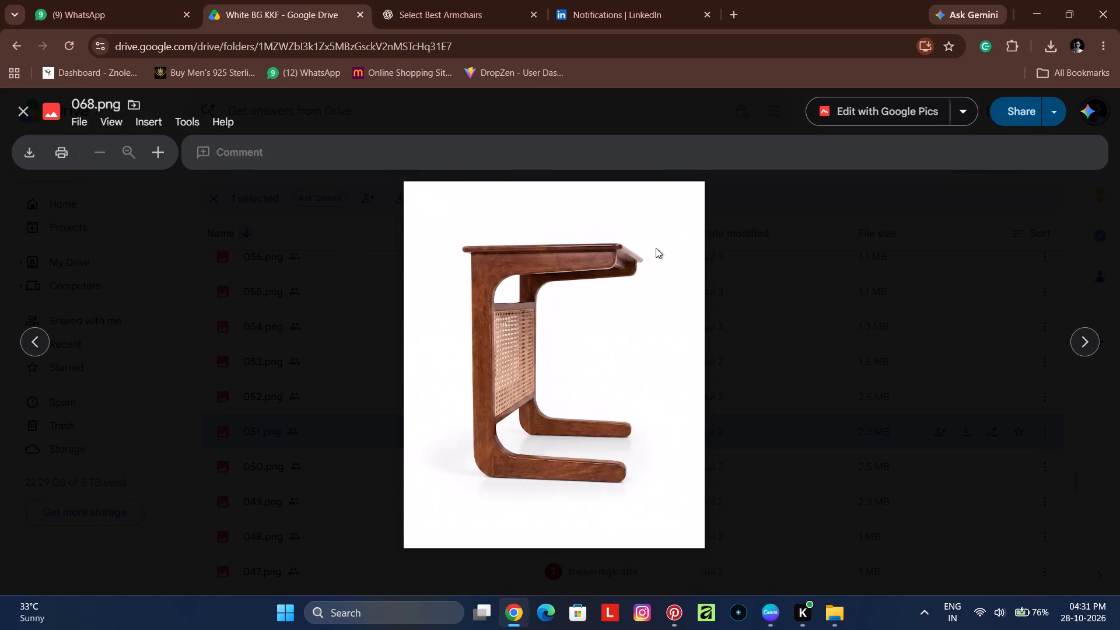
{"action": "key", "text": "Right"}
{"action": "key", "text": "Left"}
{"action": "key", "text": "Left"}
{"action": "key", "text": "Left"}
{"action": "key", "text": "Left"}
{"action": "key", "text": "Left"}
{"action": "key", "text": "Right"}
{"action": "key", "text": "Right"}
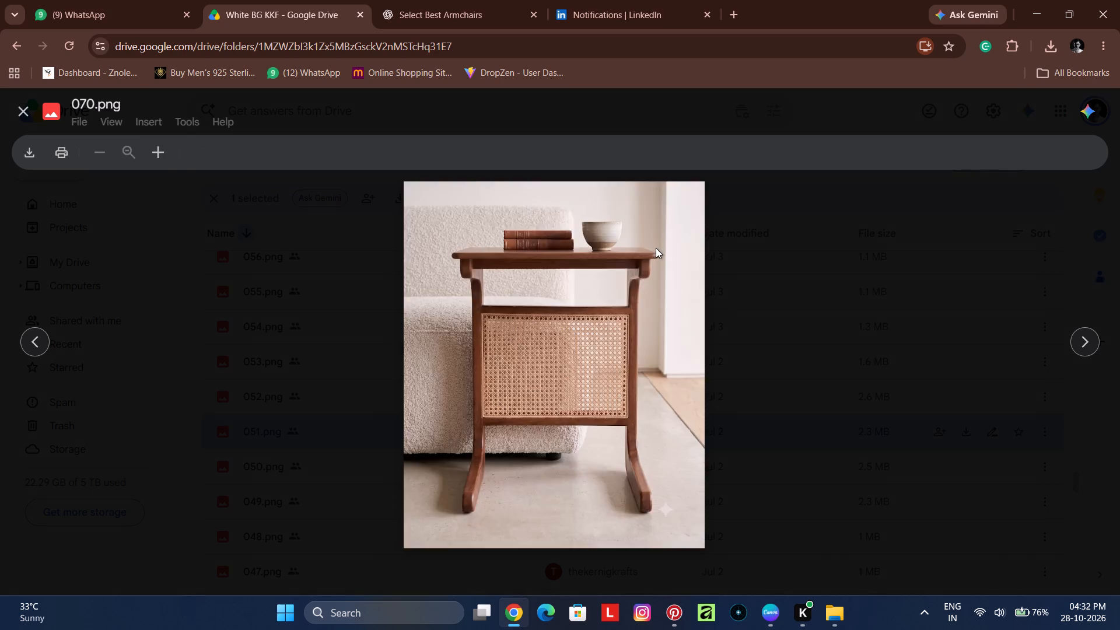
{"action": "key", "text": "Left"}
{"action": "key", "text": "Left"}
{"action": "key", "text": "Left"}
{"action": "key", "text": "Right"}
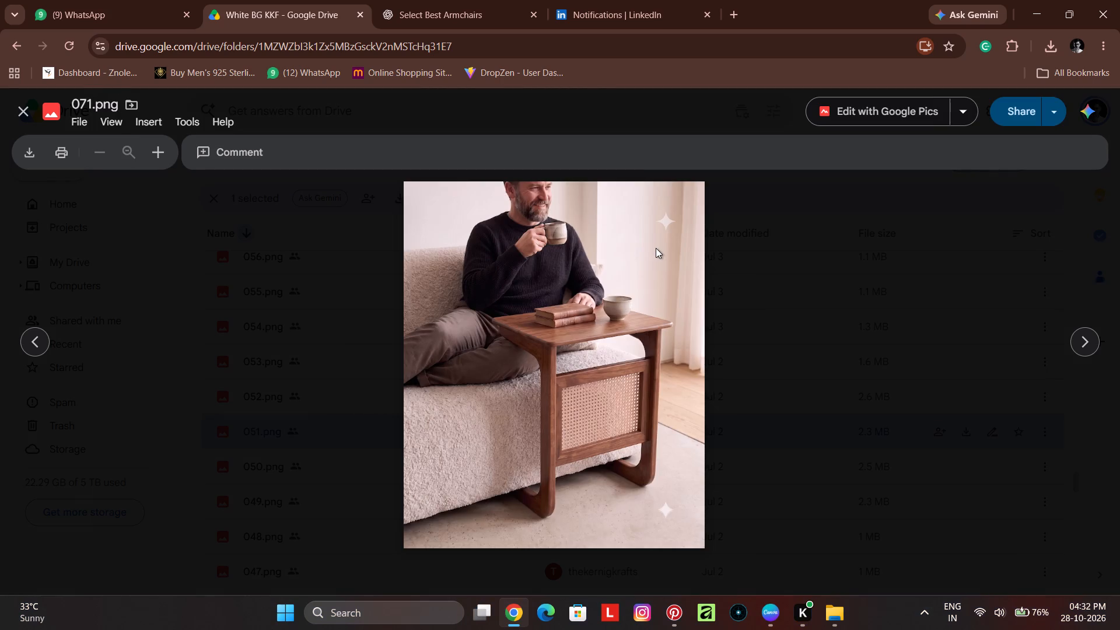
Examine the bar stool images from 5478a737-41db-45e2-8fb5-285799b44fb6.jpeg through BCHM73353-Modern-Bar-Chair.webp to ChatGPT Image Jan 4, 2026.
{"action": "key", "text": "Left"}
{"action": "key", "text": "Left"}
{"action": "key", "text": "Left"}
{"action": "key", "text": "Right"}
{"action": "key", "text": "Right"}
{"action": "key", "text": "Left"}
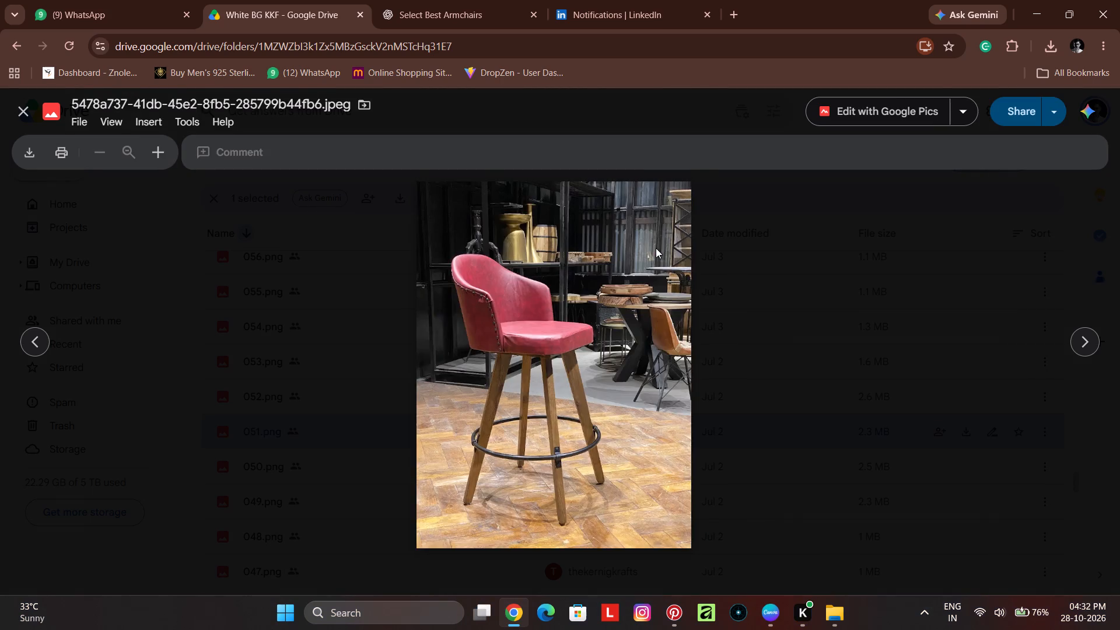
{"action": "key", "text": "Left"}
{"action": "key", "text": "Left"}
{"action": "key", "text": "Left"}
{"action": "key", "text": "Right"}
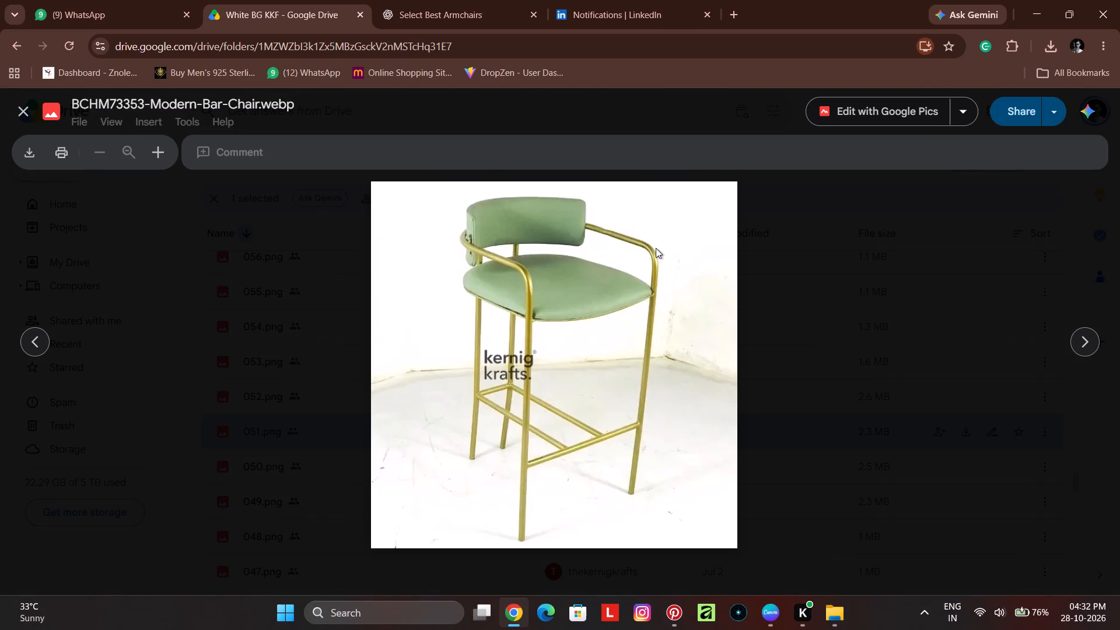
{"action": "key", "text": "Left"}
{"action": "key", "text": "Left"}
{"action": "key", "text": "Left"}
{"action": "key", "text": "Left"}
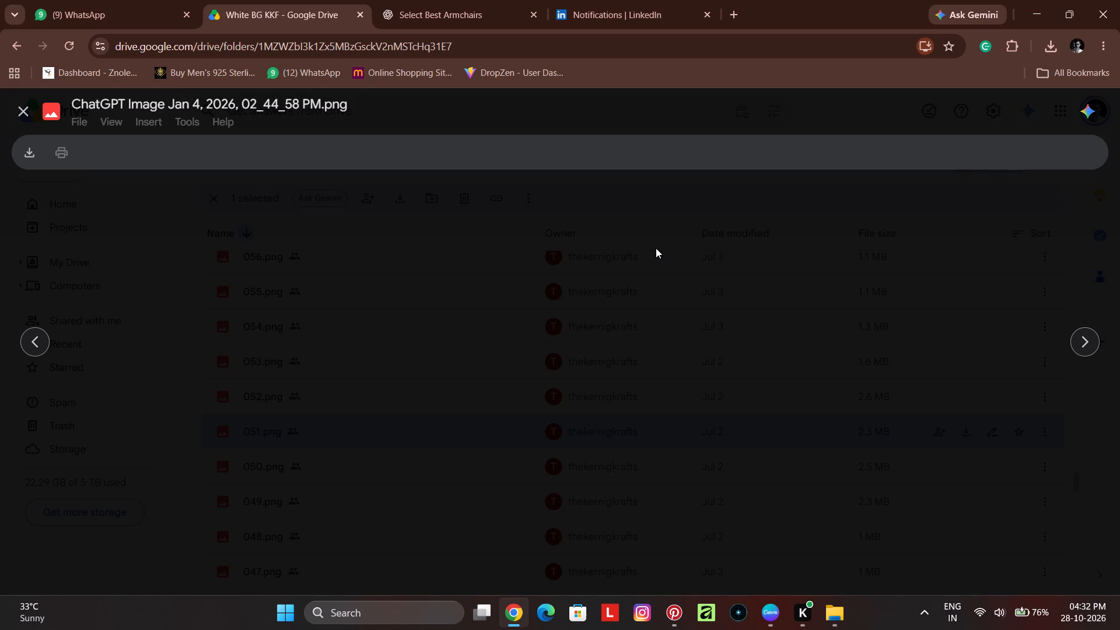
Recheck the remaining bar stools, including IMG_8478.JPG and ChatGPT Image Mar 27, 2026, back to KernigKraft 2.png.
{"action": "key", "text": "Left"}
{"action": "key", "text": "Left"}
{"action": "key", "text": "Left"}
{"action": "key", "text": "Left"}
{"action": "key", "text": "Right"}
{"action": "key", "text": "Right"}
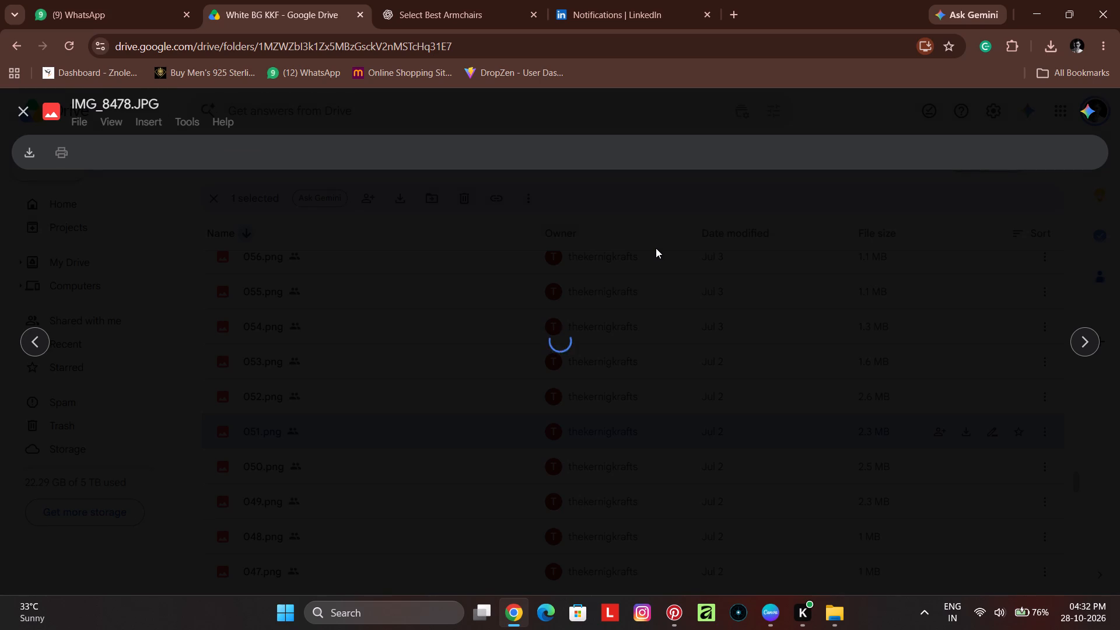
{"action": "key", "text": "Right"}
{"action": "key", "text": "Right"}
{"action": "key", "text": "Left"}
{"action": "key", "text": "Left"}
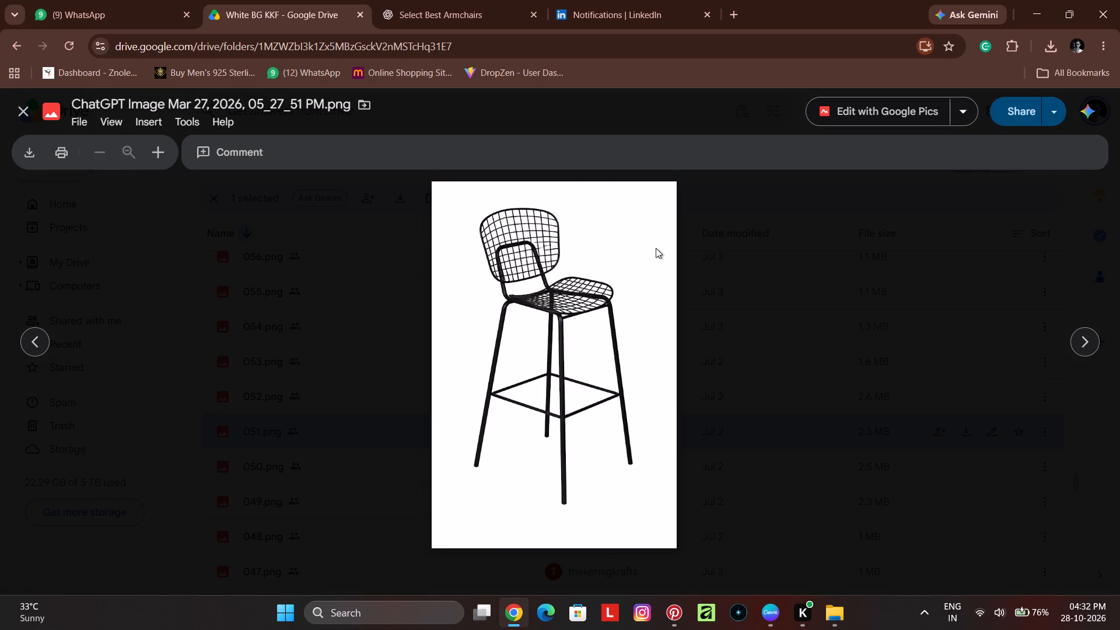
{"action": "key", "text": "Left"}
{"action": "key", "text": "Left"}
{"action": "key", "text": "Left"}
{"action": "key", "text": "Left"}
{"action": "key", "text": "Left"}
{"action": "key", "text": "Left"}
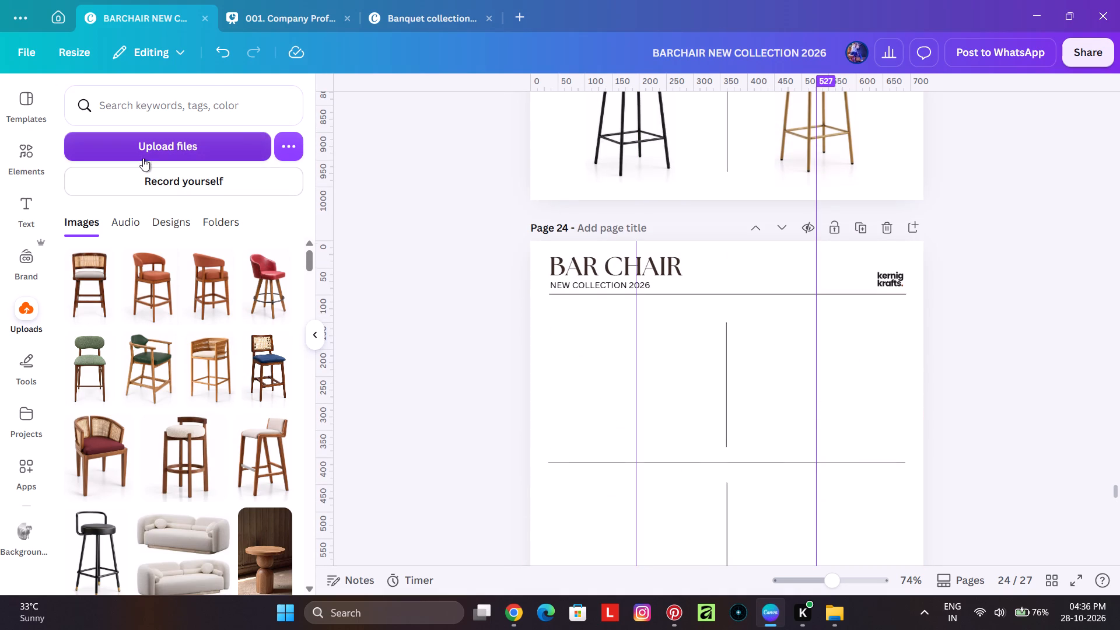
{"action": "left_click", "coordinate": [148, 154]}
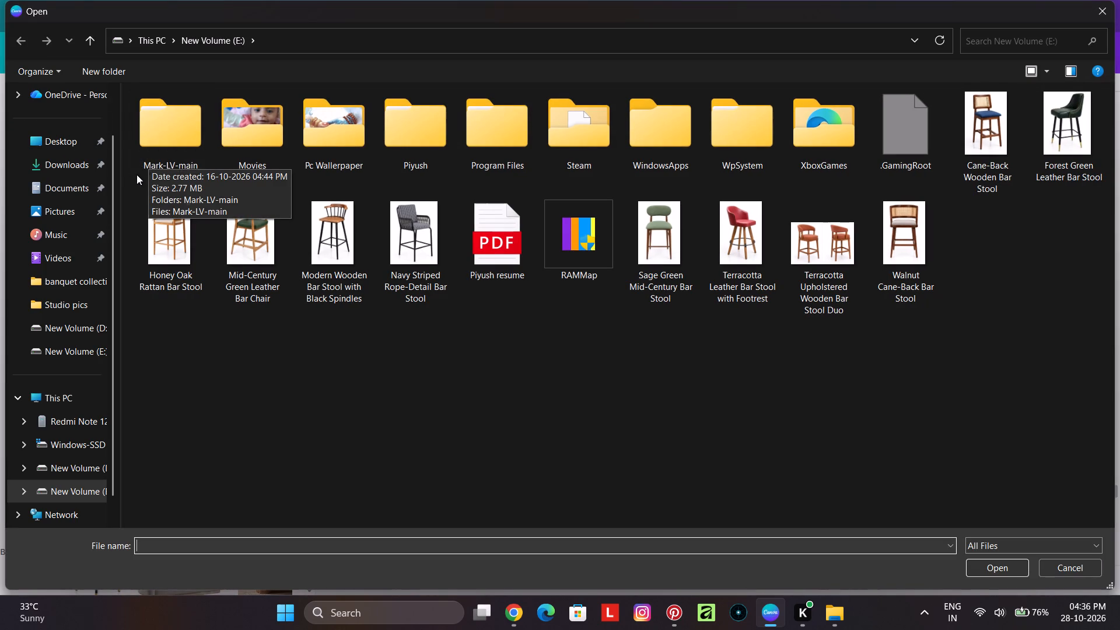
{"action": "left_click", "coordinate": [339, 290]}
{"action": "left_click", "coordinate": [402, 292], "text": "ctrl"}
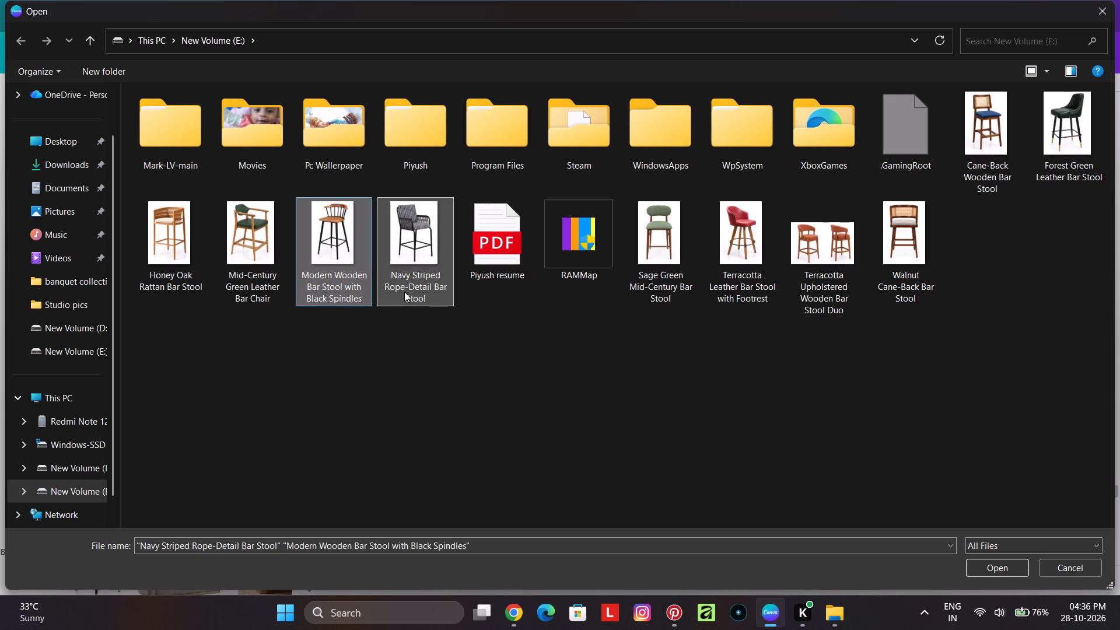
{"action": "left_click", "coordinate": [1063, 174], "text": "ctrl"}
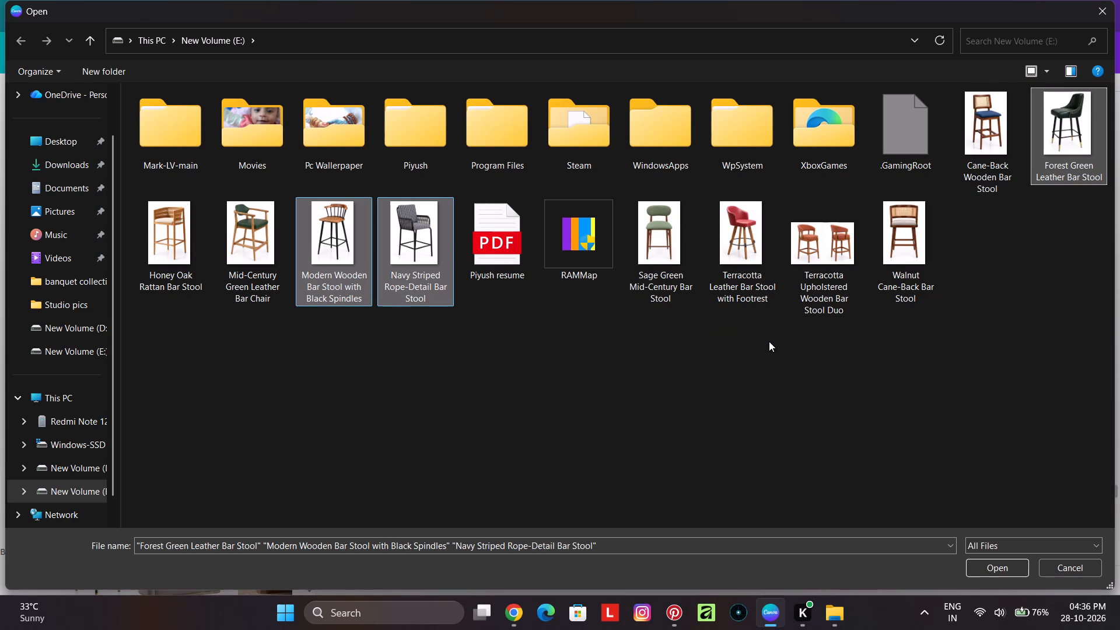
{"action": "left_click", "coordinate": [1002, 566]}
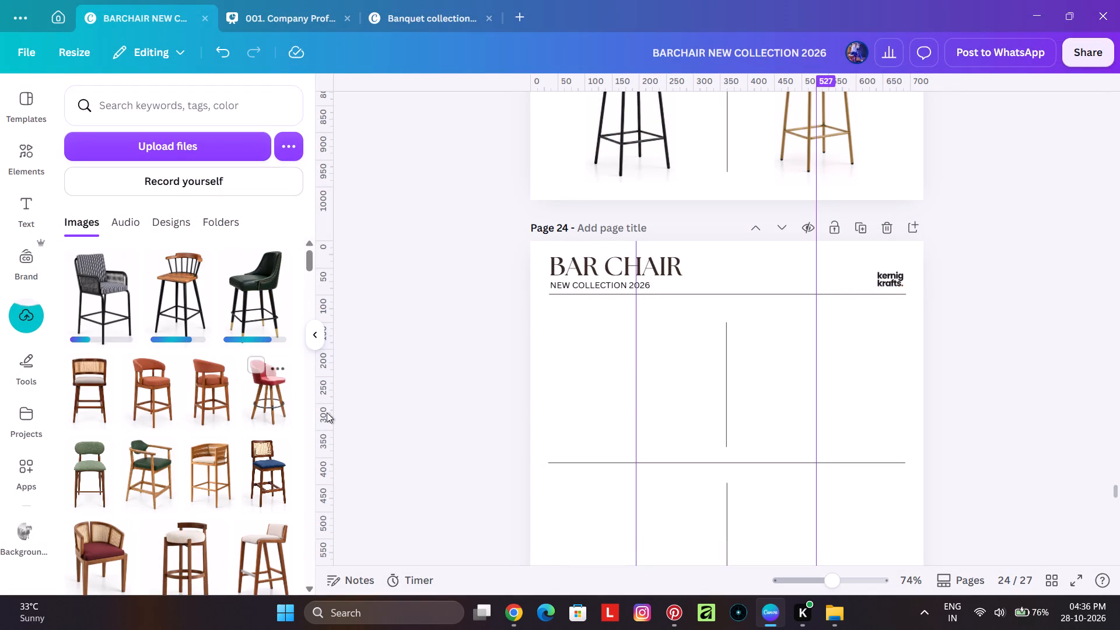
Place the wooden bar stool with black spindles in page 24's top-left cell, scaled down to fit and centred on the vertical guide at 194.
{"action": "scroll", "coordinate": [395, 293], "scroll_direction": "down", "scroll_amount": 1}
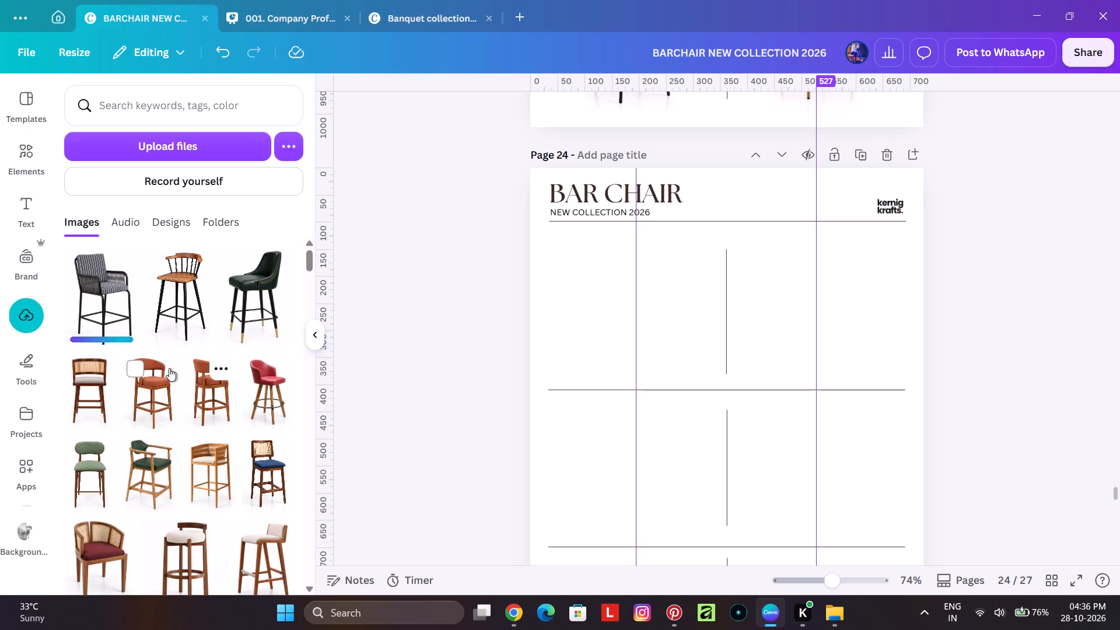
{"action": "left_click_drag", "start_coordinate": [181, 306], "coordinate": [508, 296]}
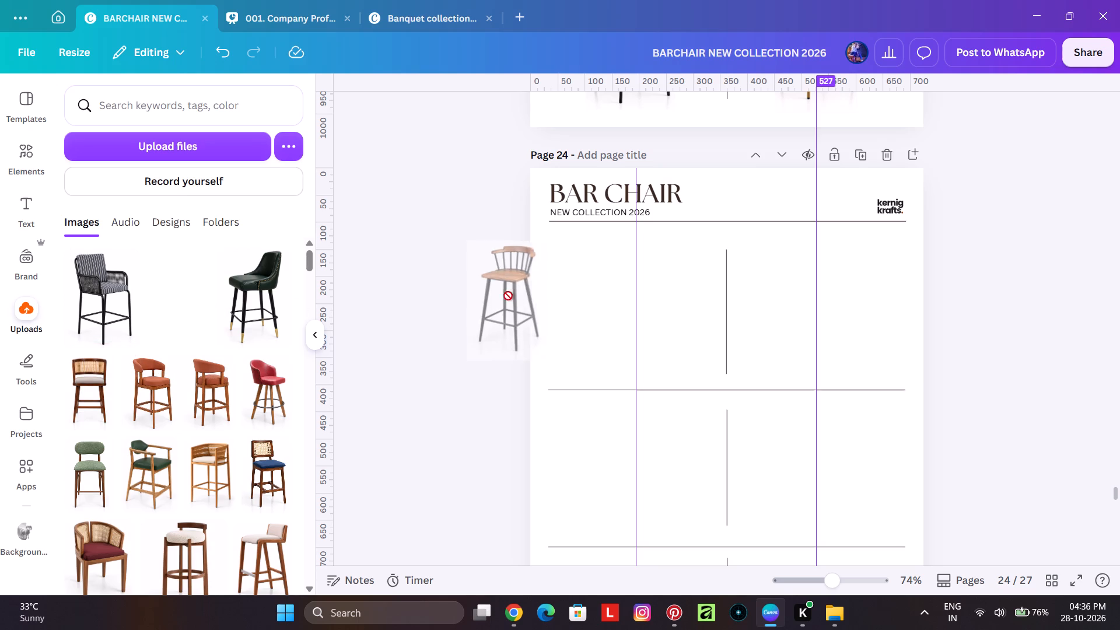
{"action": "left_click_drag", "start_coordinate": [508, 296], "coordinate": [589, 278]}
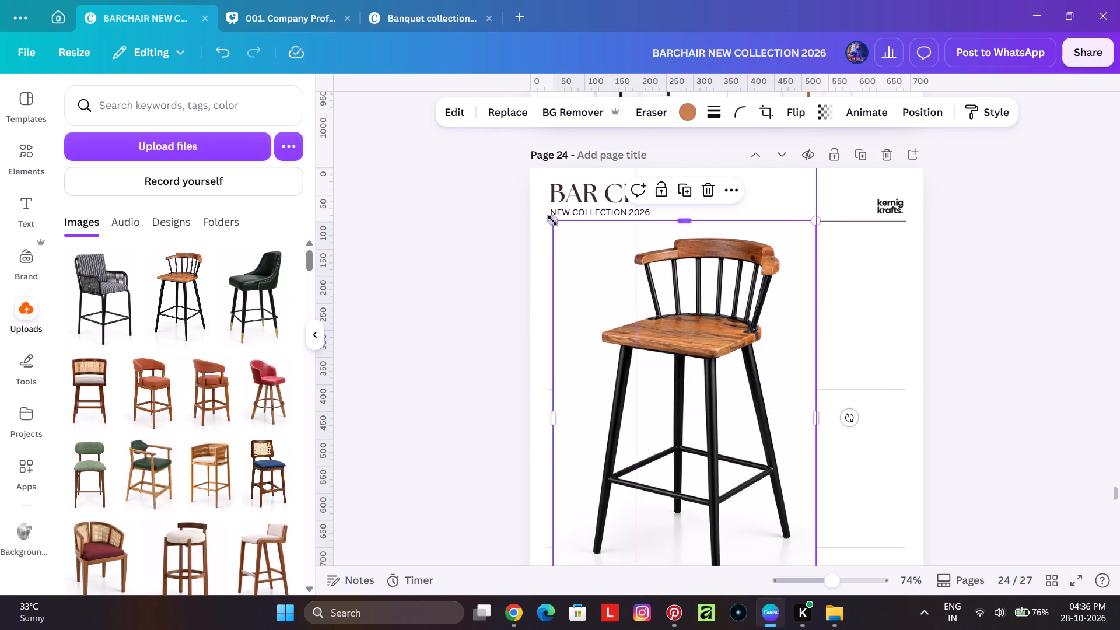
{"action": "left_click_drag", "start_coordinate": [552, 220], "coordinate": [736, 440]}
{"action": "left_click_drag", "start_coordinate": [779, 516], "coordinate": [638, 288]}
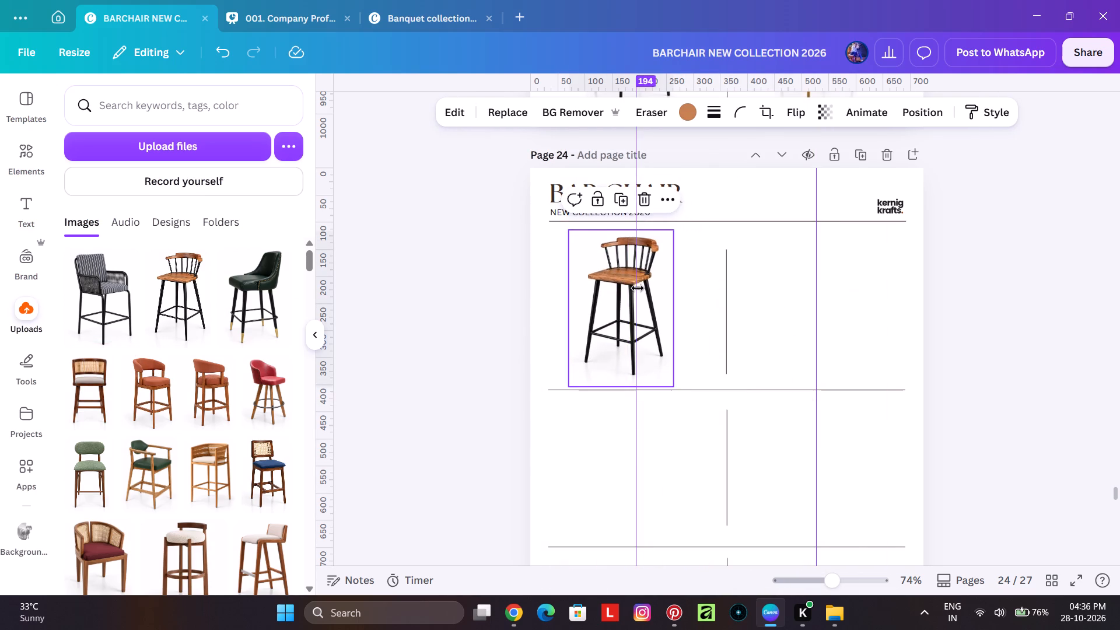
{"action": "left_click_drag", "start_coordinate": [638, 288], "coordinate": [650, 282]}
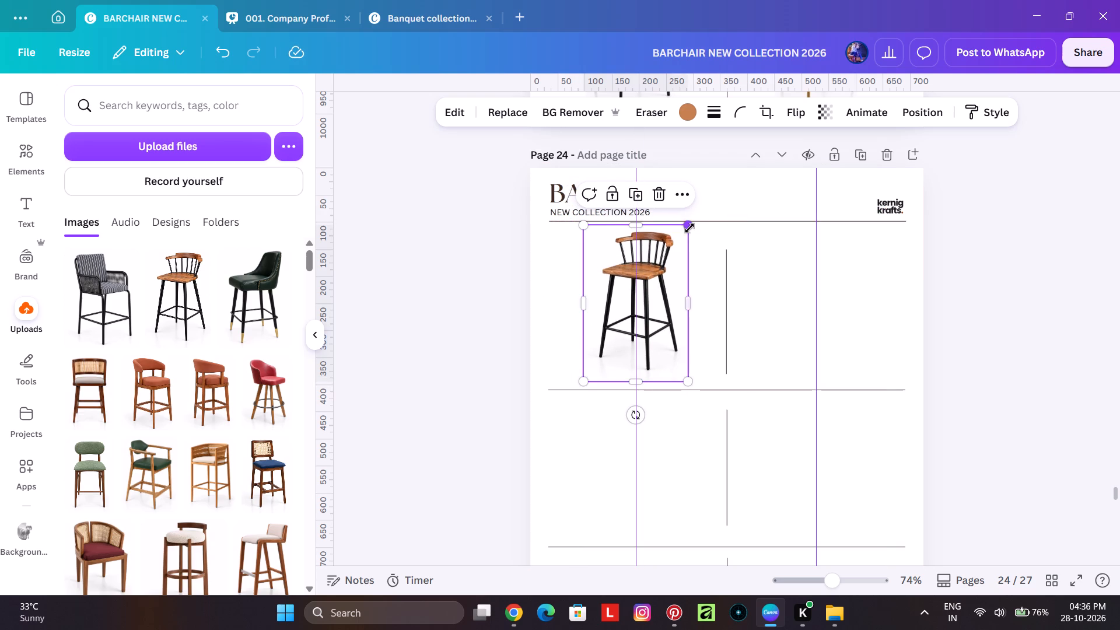
{"action": "left_click_drag", "start_coordinate": [689, 228], "coordinate": [685, 237]}
{"action": "left_click", "coordinate": [658, 269]}
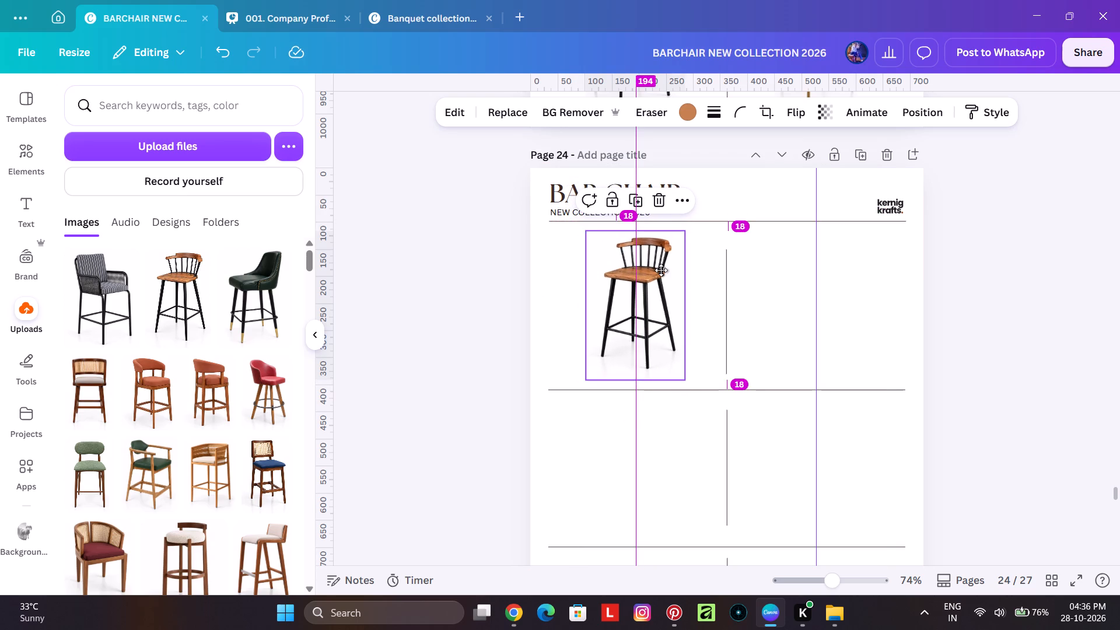
{"action": "left_click", "coordinate": [477, 310]}
Place the navy striped rope-detail bar stool in page 24's top-right cell, scaled down to fit and centred on the vertical guide at 527.
{"action": "left_click_drag", "start_coordinate": [114, 310], "coordinate": [426, 315]}
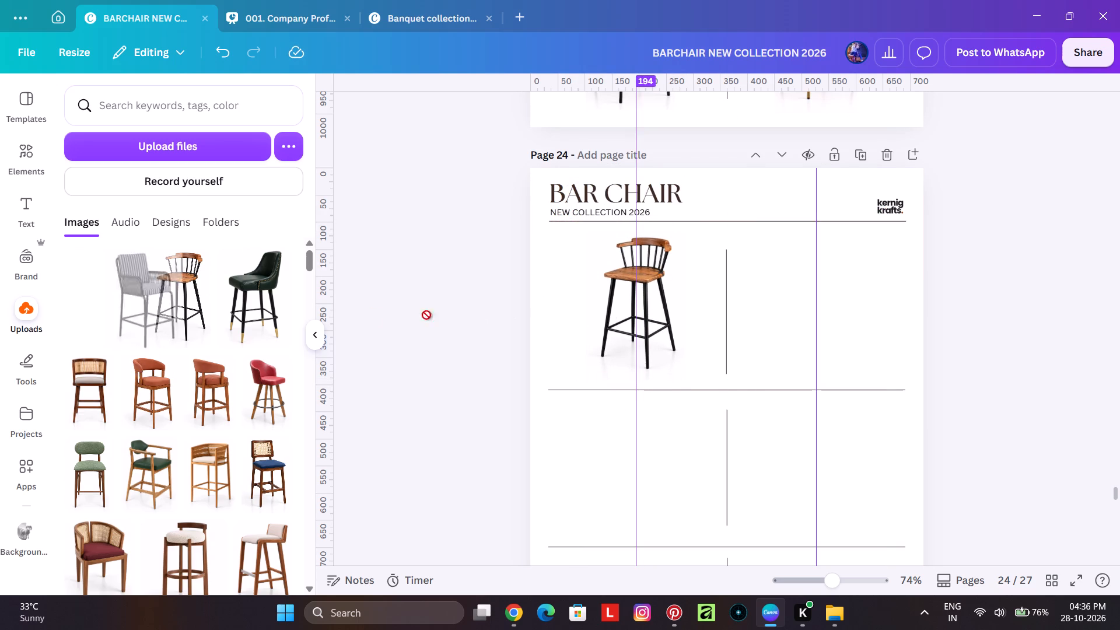
{"action": "left_click_drag", "start_coordinate": [426, 315], "coordinate": [783, 265]}
{"action": "left_click_drag", "start_coordinate": [993, 206], "coordinate": [956, 276]}
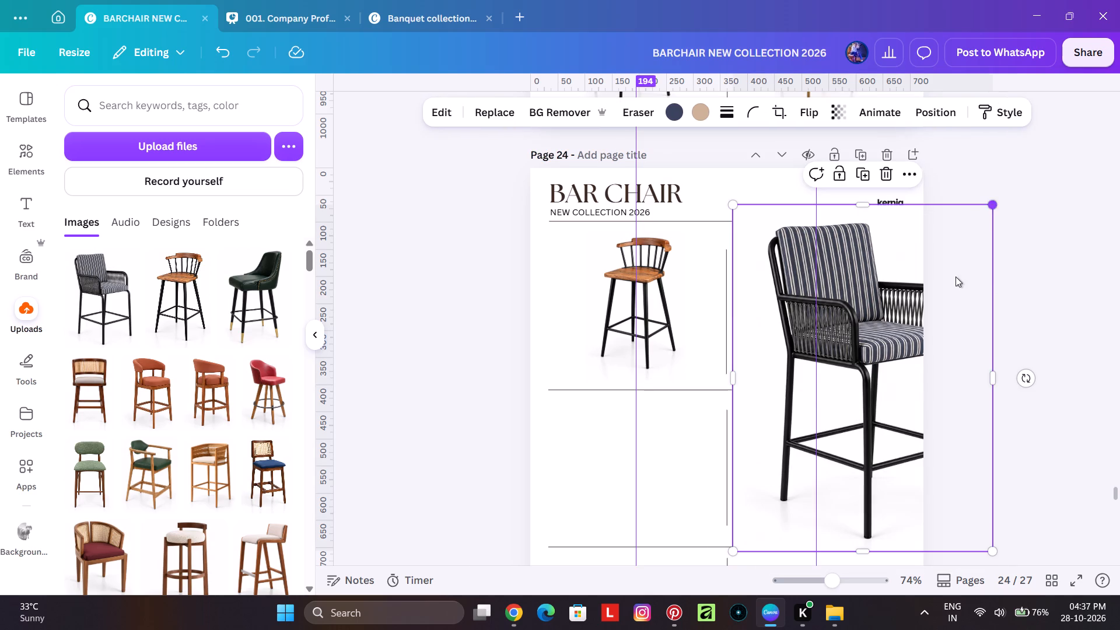
{"action": "left_click_drag", "start_coordinate": [956, 276], "coordinate": [849, 447]}
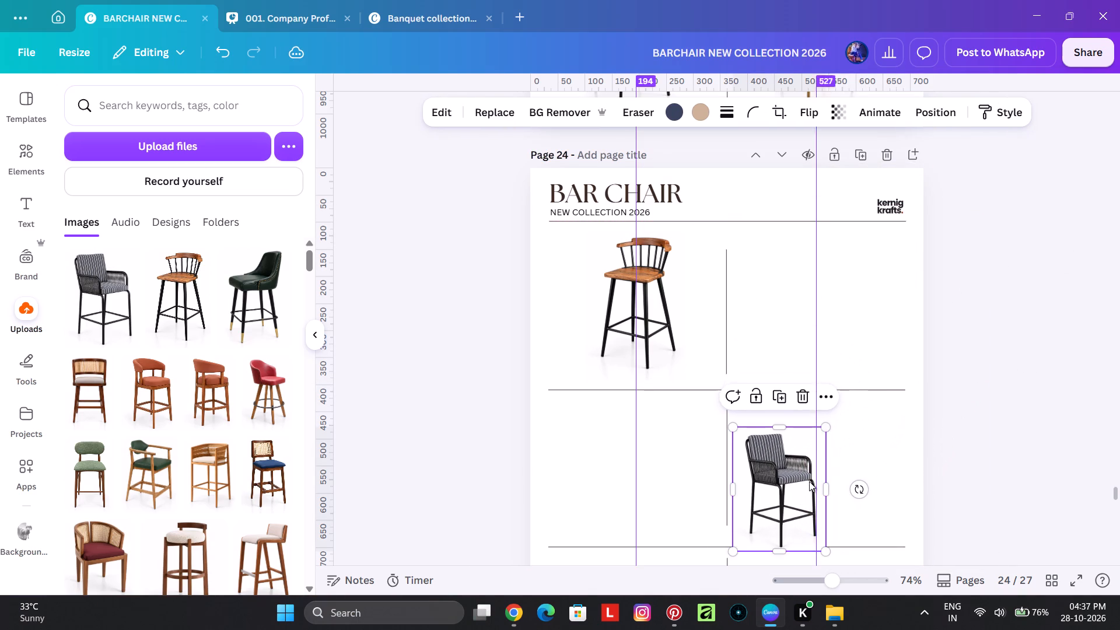
{"action": "left_click_drag", "start_coordinate": [794, 496], "coordinate": [835, 310]}
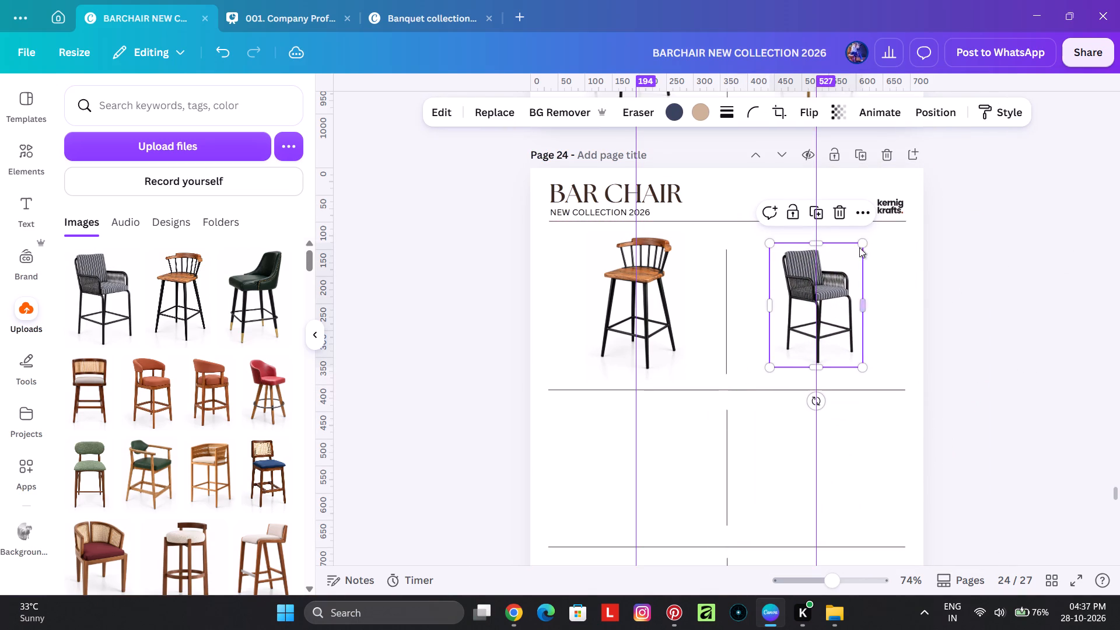
{"action": "left_click_drag", "start_coordinate": [860, 246], "coordinate": [880, 237]}
{"action": "left_click_drag", "start_coordinate": [848, 267], "coordinate": [845, 275]}
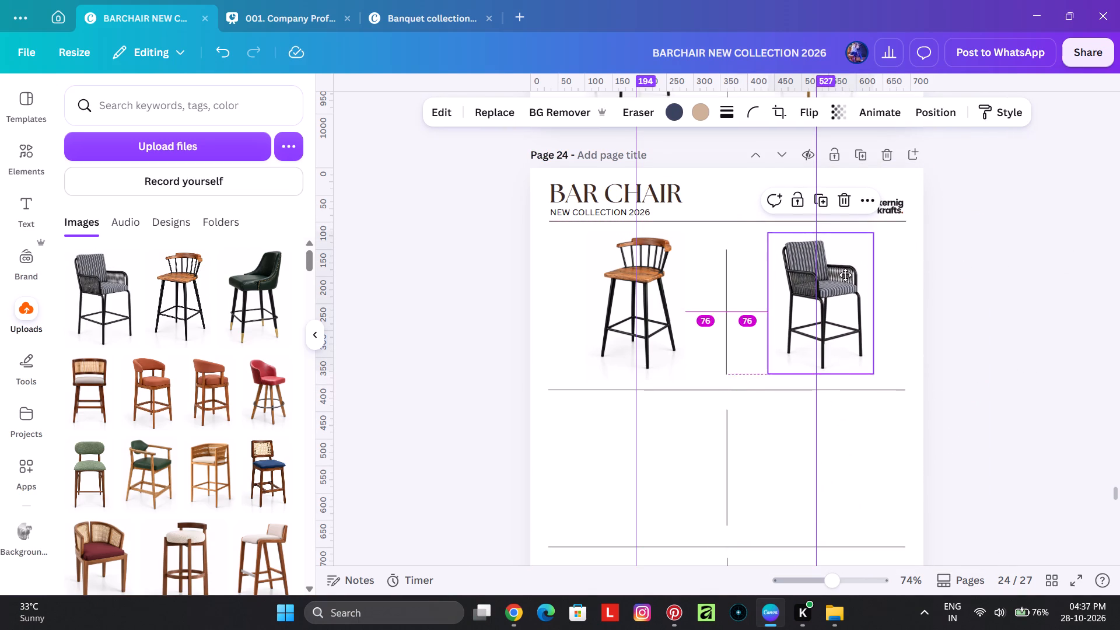
{"action": "left_click_drag", "start_coordinate": [845, 275], "coordinate": [845, 278]}
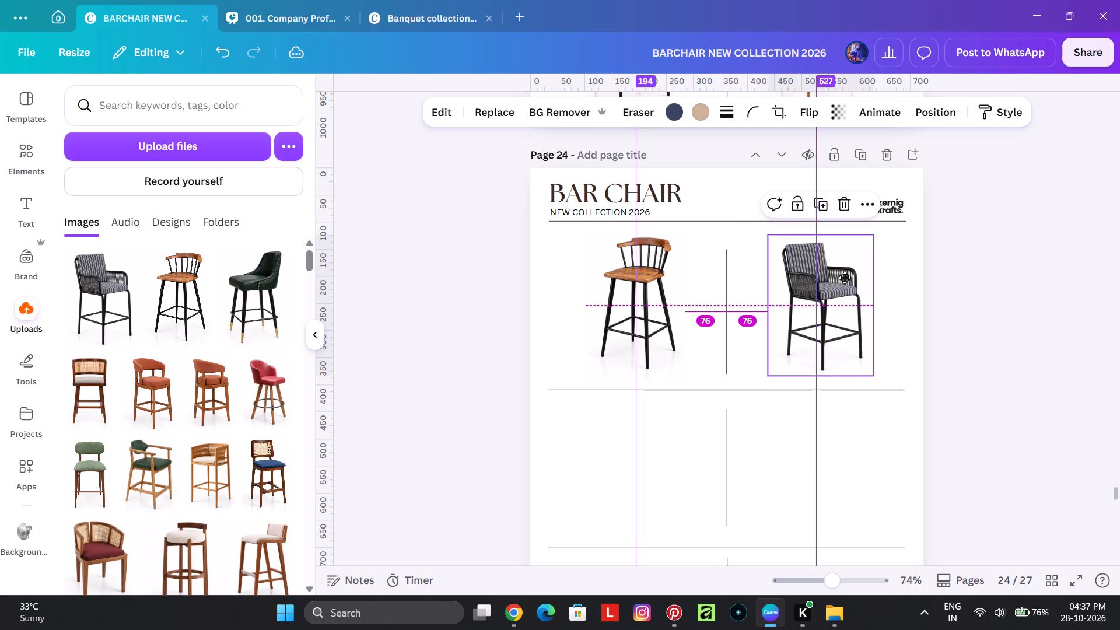
{"action": "left_click_drag", "start_coordinate": [845, 278], "coordinate": [842, 276]}
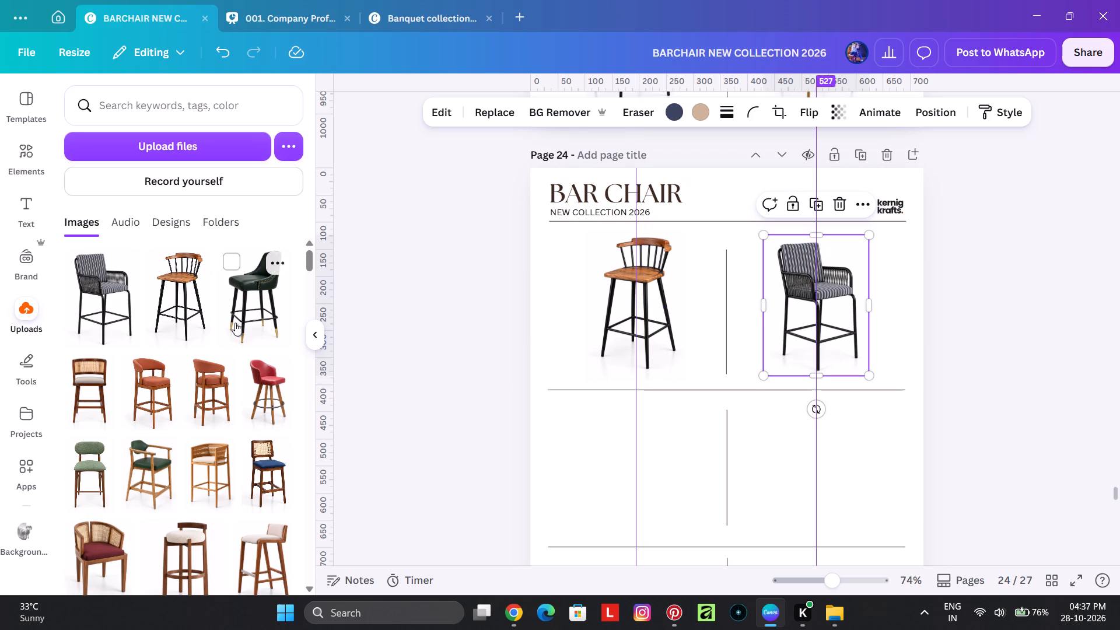
Place the forest green leather bar stool in page 24's second-row left cell, scaled down to fit and centred on the guide at 194.
{"action": "left_click_drag", "start_coordinate": [249, 310], "coordinate": [593, 439]}
{"action": "scroll", "coordinate": [653, 359], "scroll_direction": "down", "scroll_amount": 2}
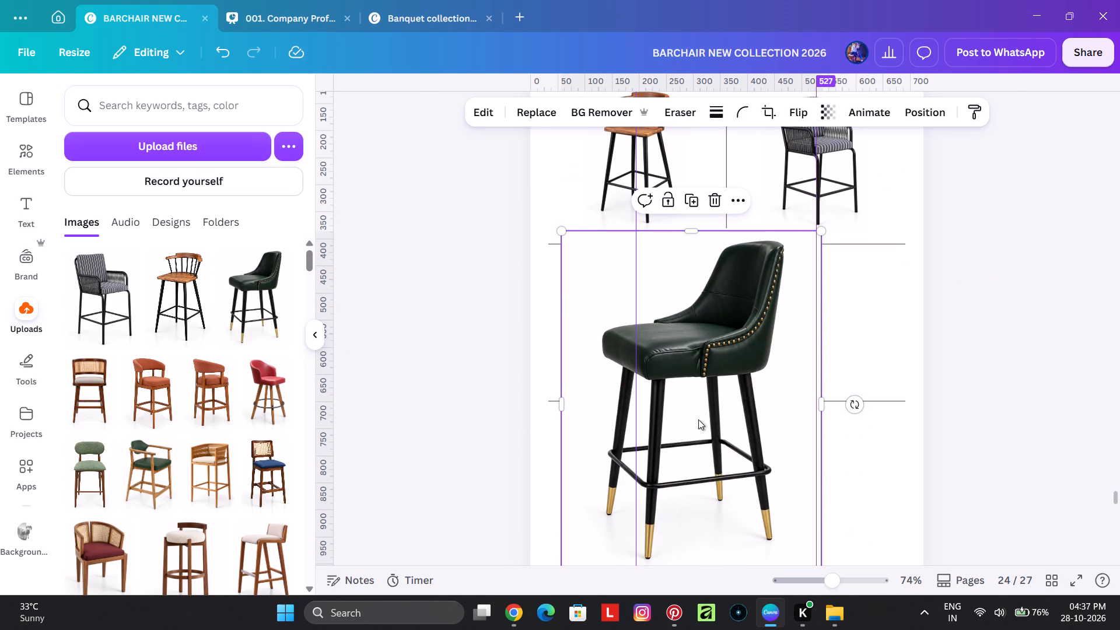
{"action": "left_click", "coordinate": [820, 233]}
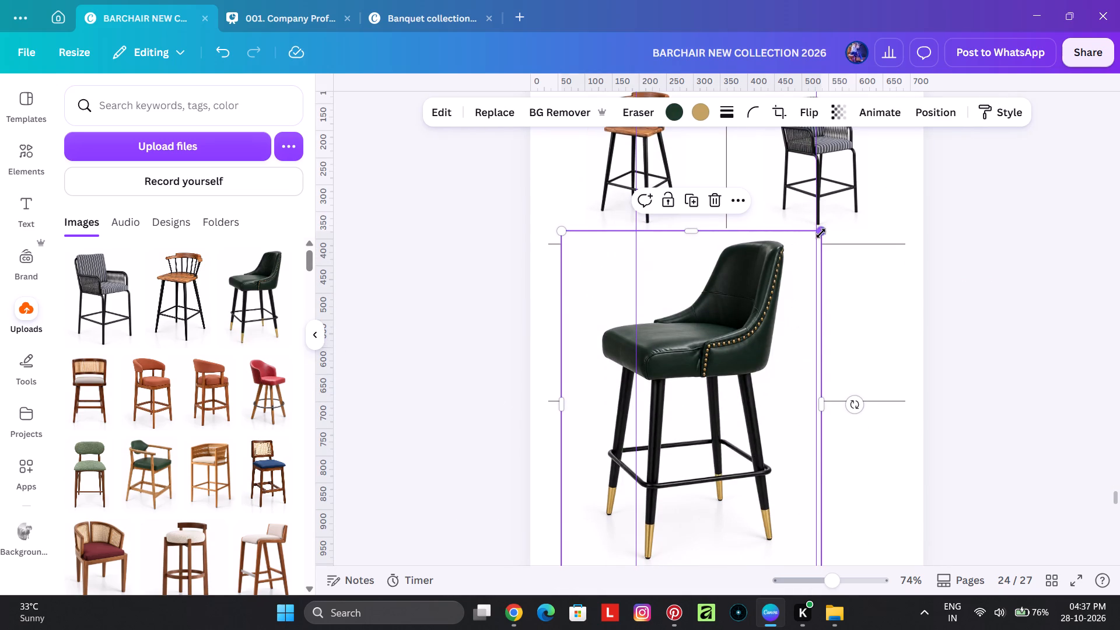
{"action": "left_click_drag", "start_coordinate": [822, 233], "coordinate": [688, 370]}
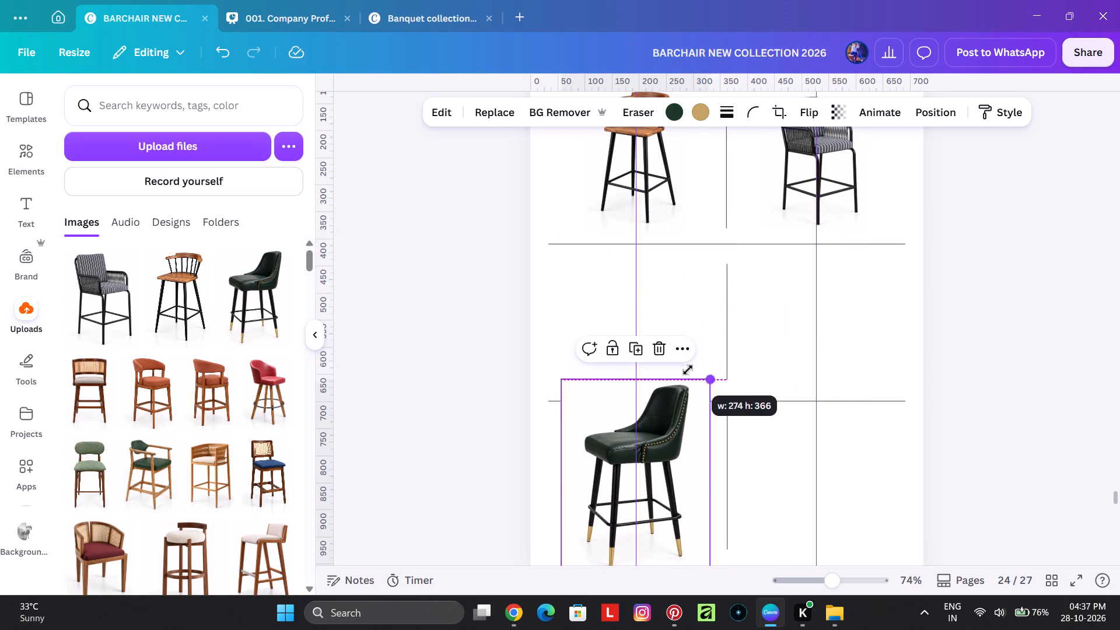
{"action": "left_click_drag", "start_coordinate": [665, 468], "coordinate": [669, 342]}
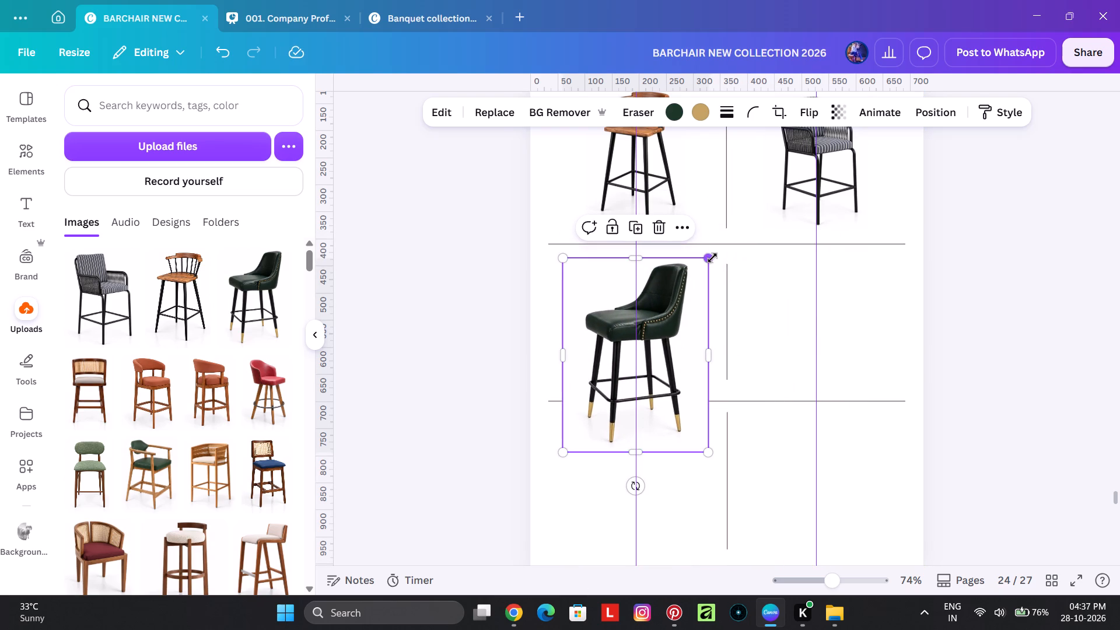
{"action": "left_click_drag", "start_coordinate": [711, 257], "coordinate": [675, 300]}
{"action": "left_click_drag", "start_coordinate": [642, 351], "coordinate": [659, 293]}
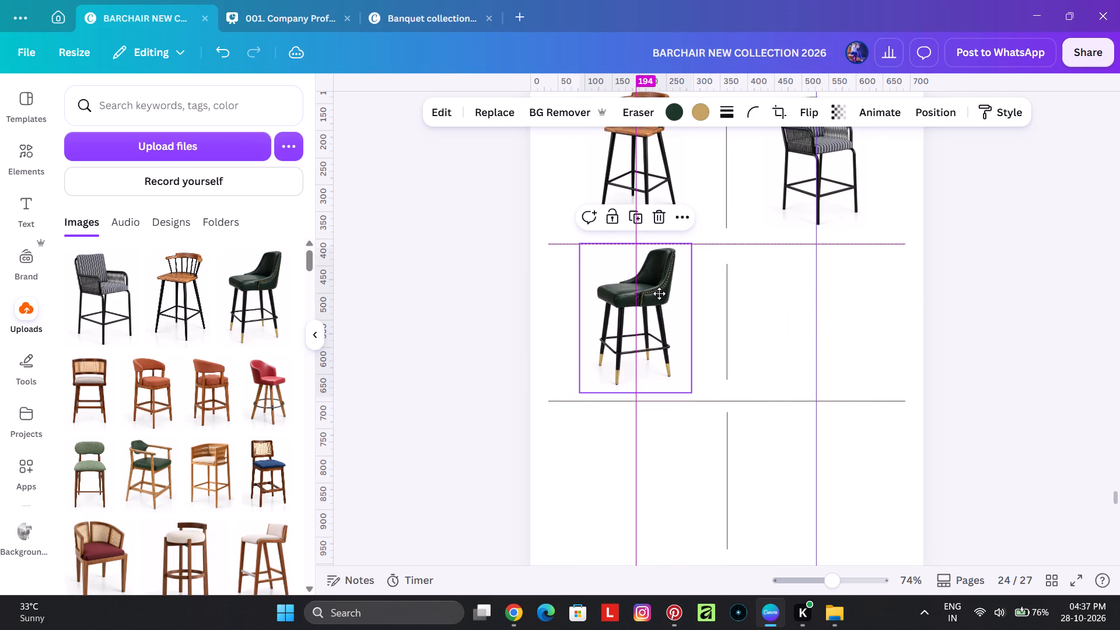
{"action": "left_click_drag", "start_coordinate": [659, 293], "coordinate": [658, 298]}
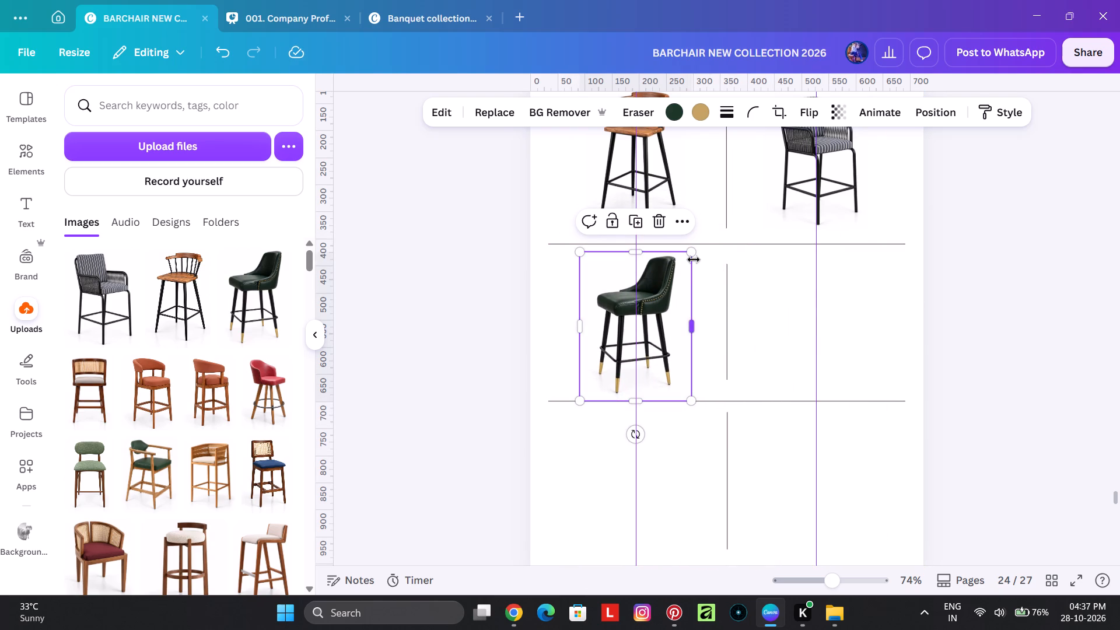
{"action": "left_click_drag", "start_coordinate": [694, 254], "coordinate": [684, 273]}
{"action": "left_click_drag", "start_coordinate": [663, 316], "coordinate": [667, 313]}
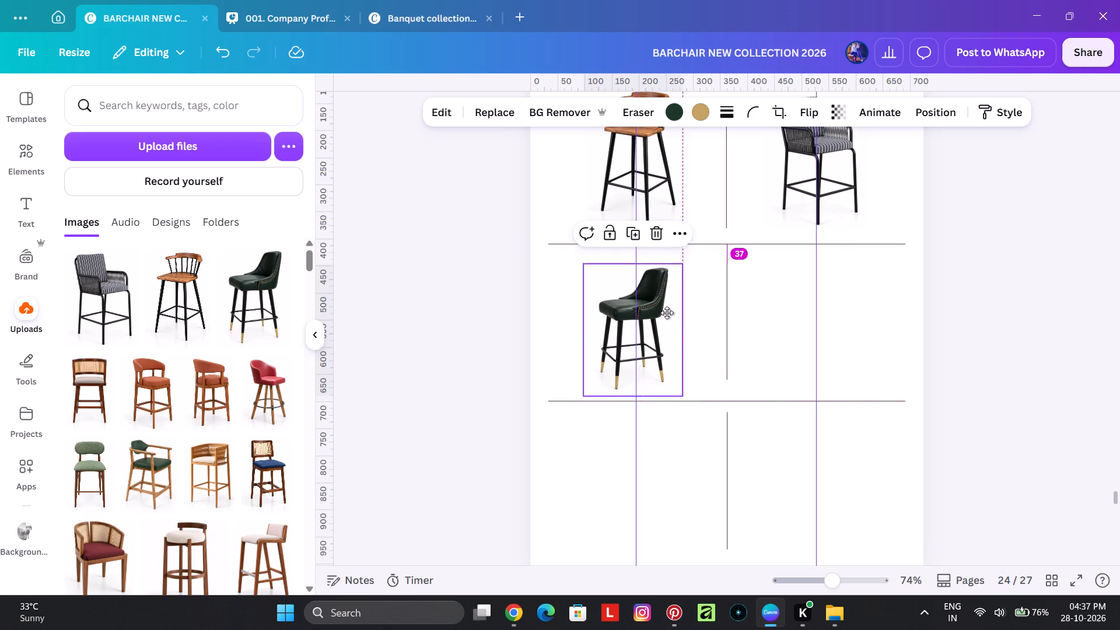
{"action": "left_click_drag", "start_coordinate": [667, 313], "coordinate": [670, 303]}
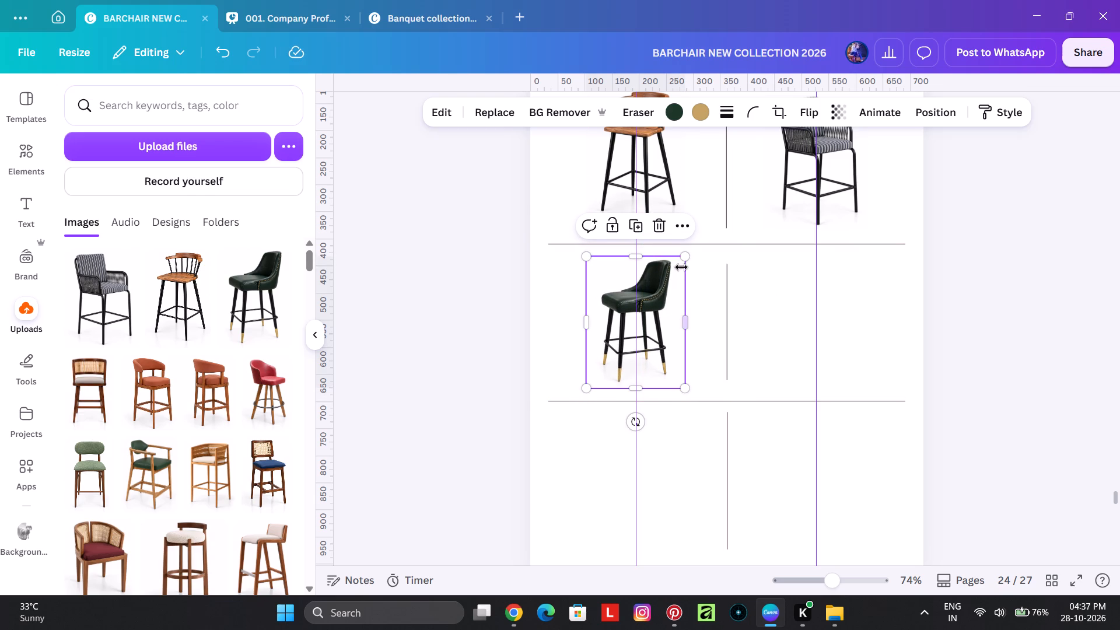
{"action": "left_click_drag", "start_coordinate": [687, 258], "coordinate": [694, 254]}
{"action": "left_click", "coordinate": [667, 278]}
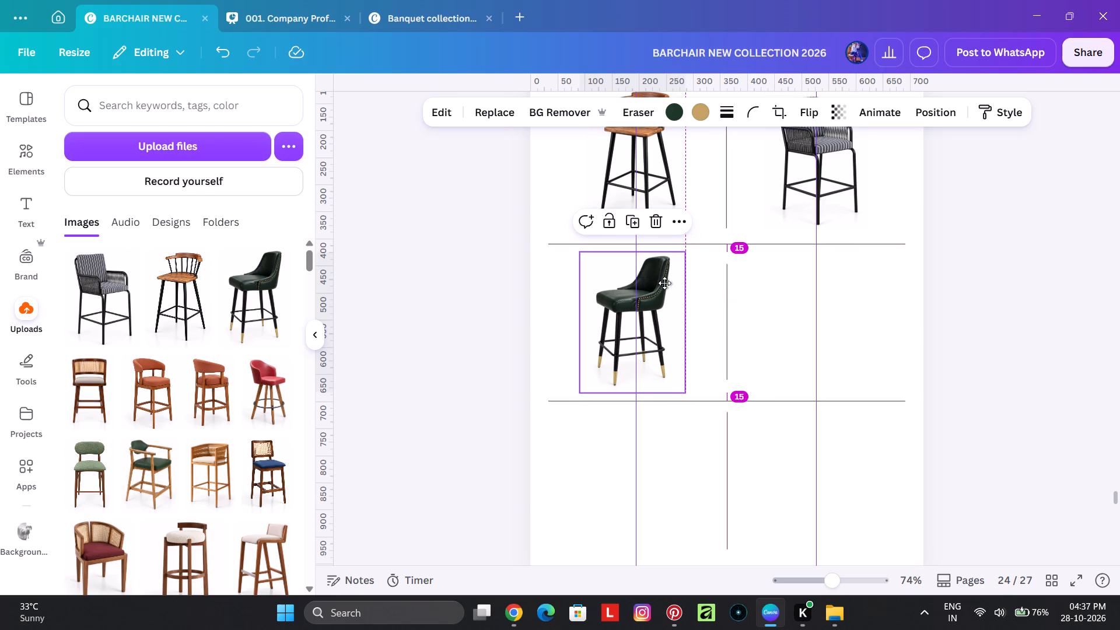
{"action": "left_click", "coordinate": [505, 297]}
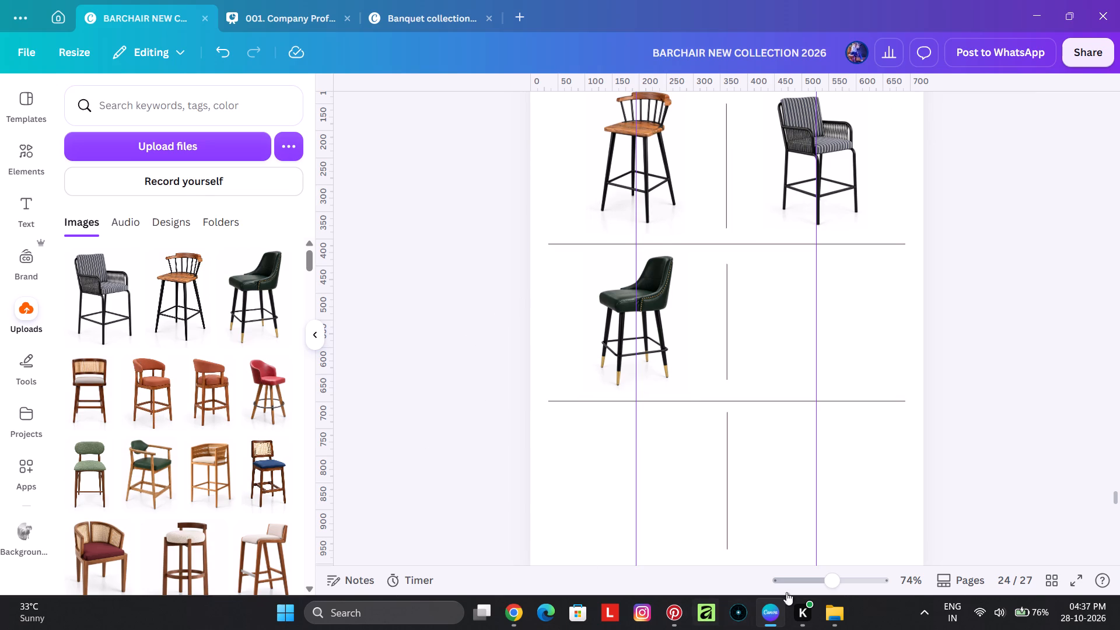
Switch to the Studio pics folder and examine its bar stool images one by one, from Botanical Print Brass through the Cognac Leather models.
{"action": "left_click", "coordinate": [841, 612]}
{"action": "scroll", "coordinate": [631, 382], "scroll_direction": "up", "scroll_amount": 4}
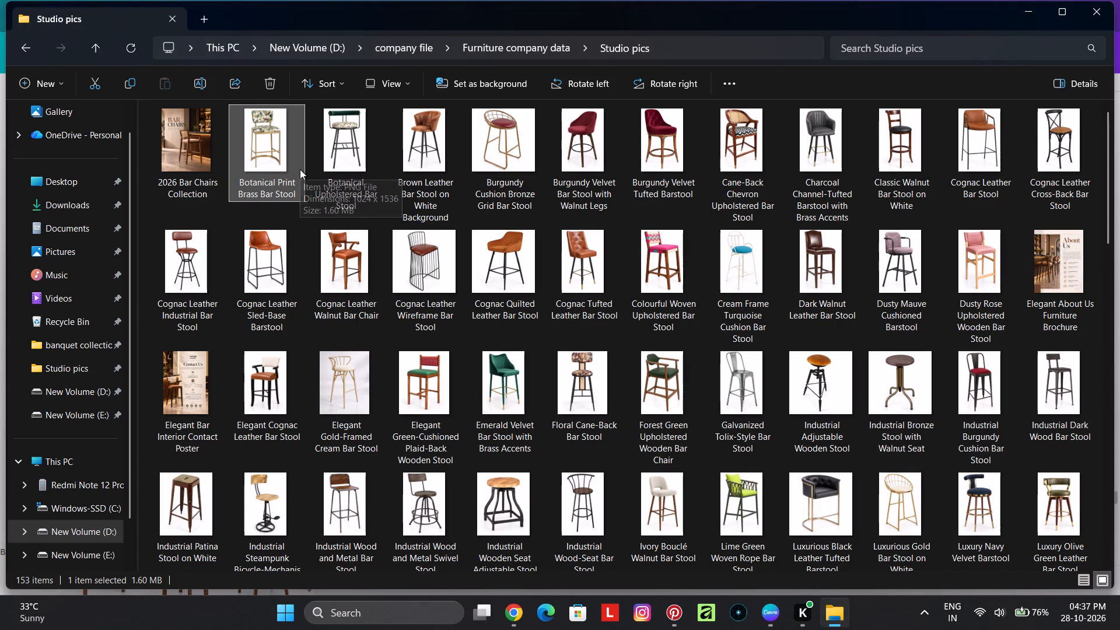
{"action": "key", "text": "Return"}
{"action": "key", "text": "Right"}
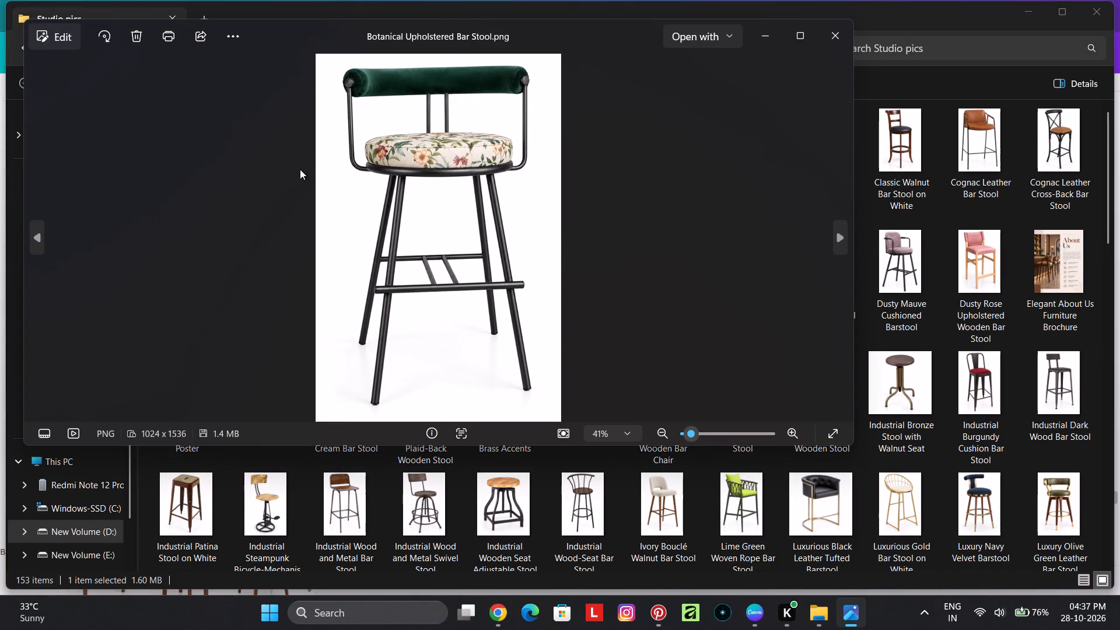
{"action": "key", "text": "Right"}
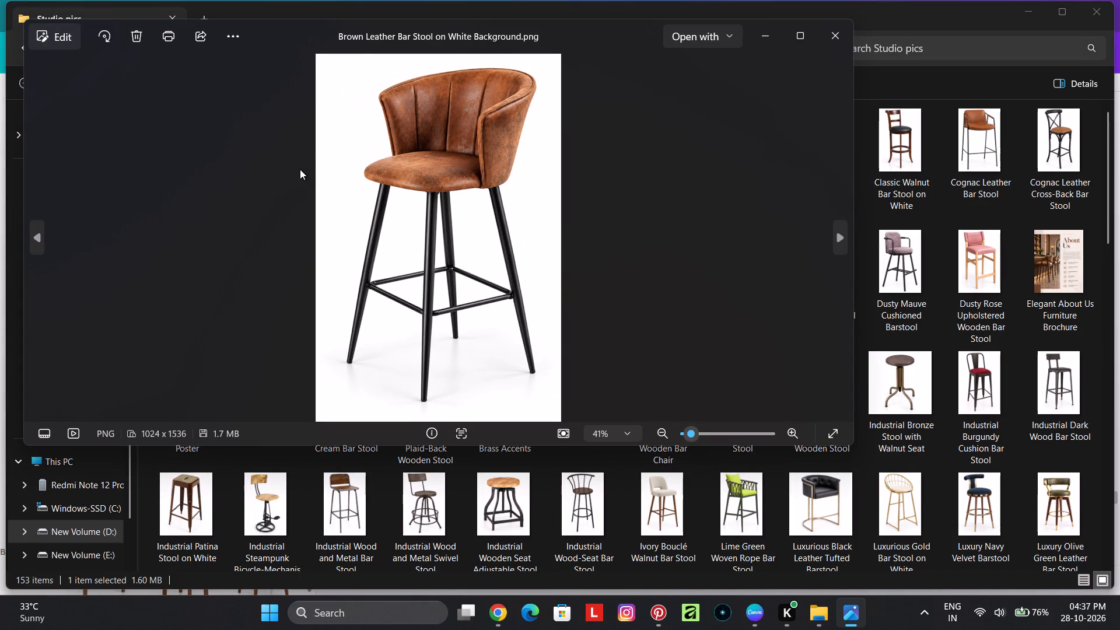
{"action": "key", "text": "Right"}
{"action": "key", "text": "Right"}
{"action": "key", "text": "Right"}
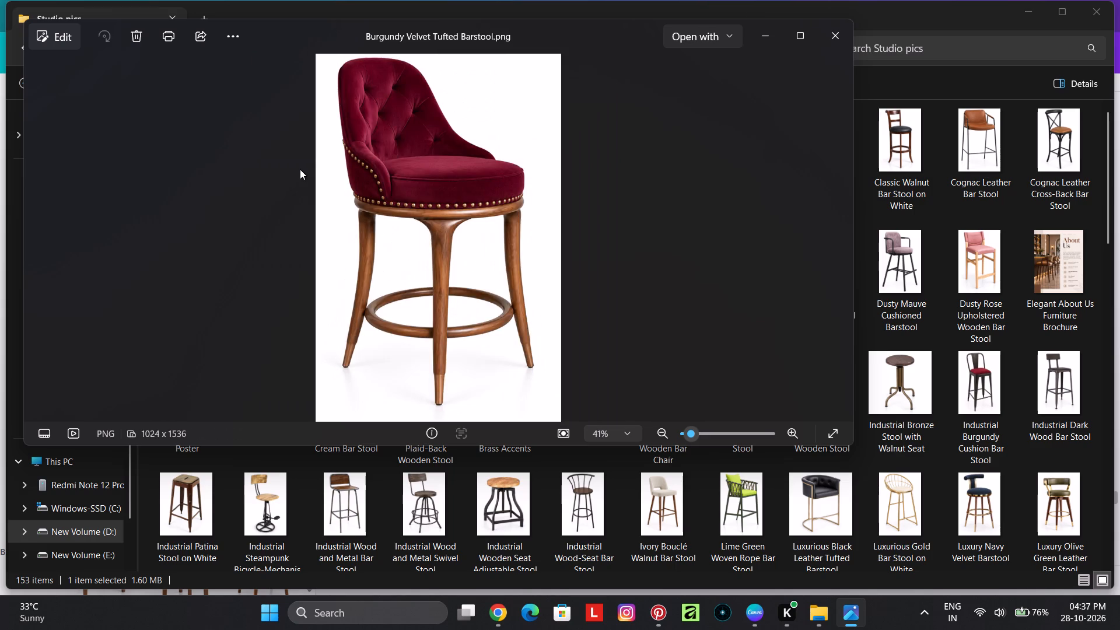
{"action": "key", "text": "Right"}
{"action": "key", "text": "Right"}
{"action": "key", "text": "Right"}
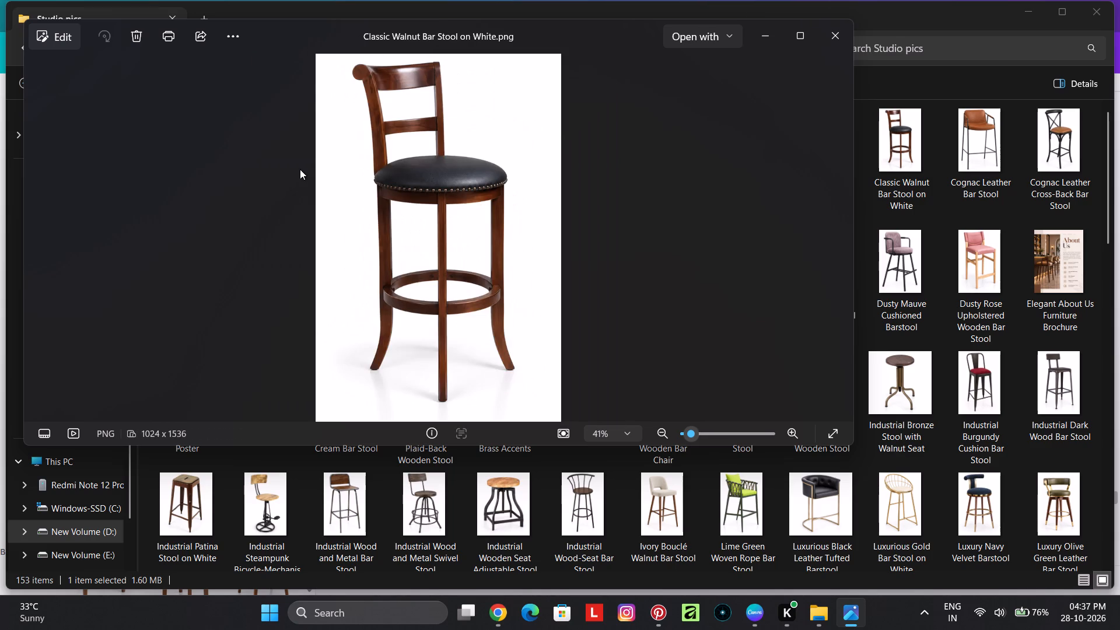
{"action": "key", "text": "Right"}
{"action": "key", "text": "Right"}
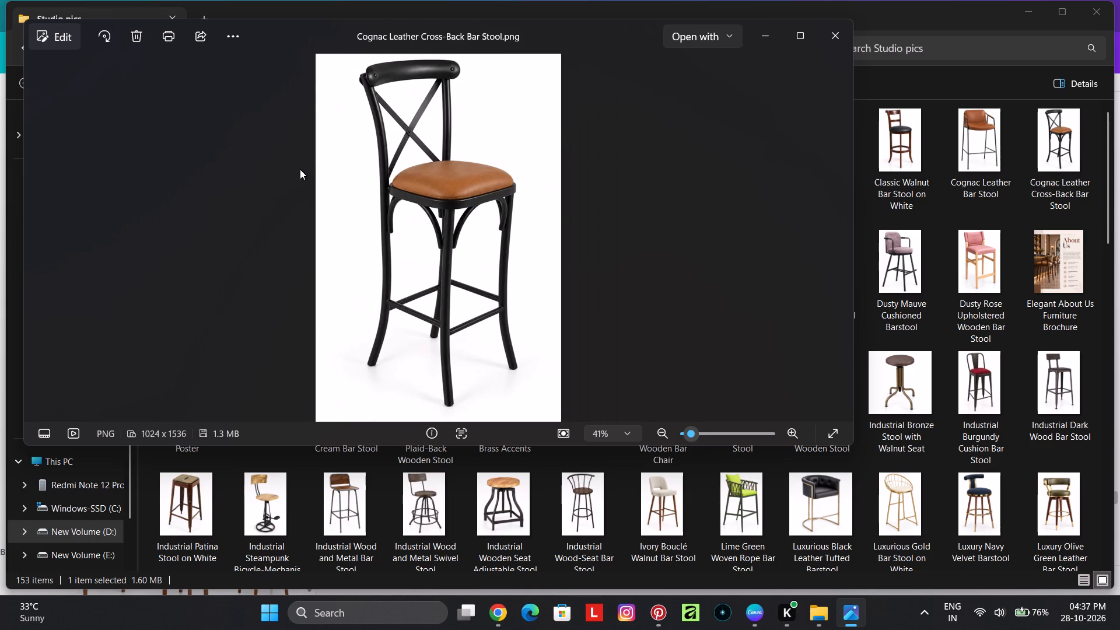
{"action": "key", "text": "Right"}
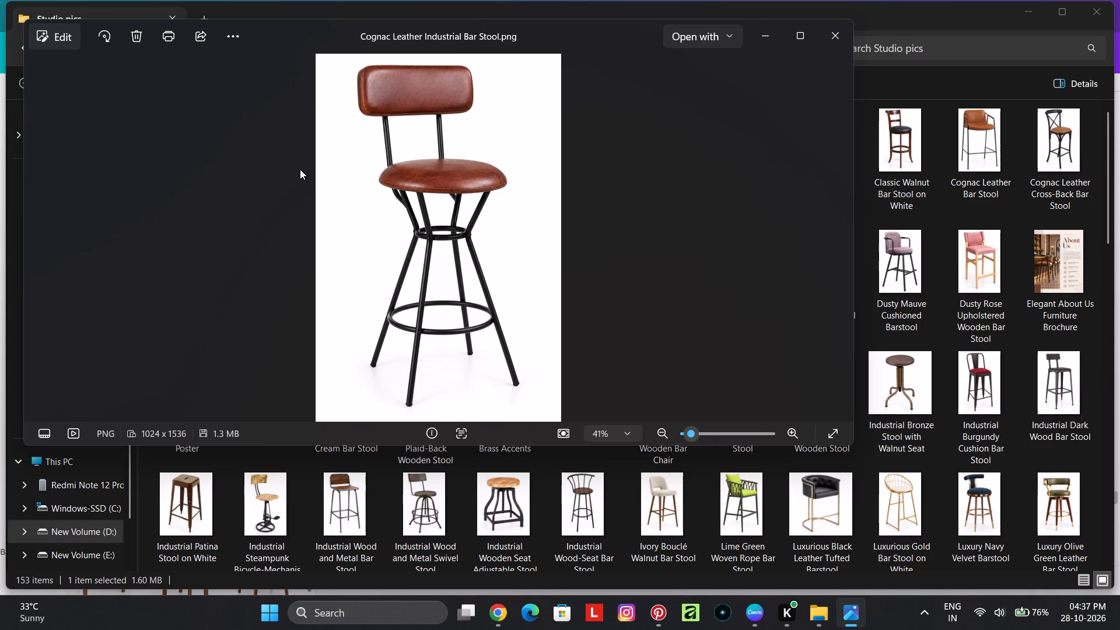
{"action": "key", "text": "Right"}
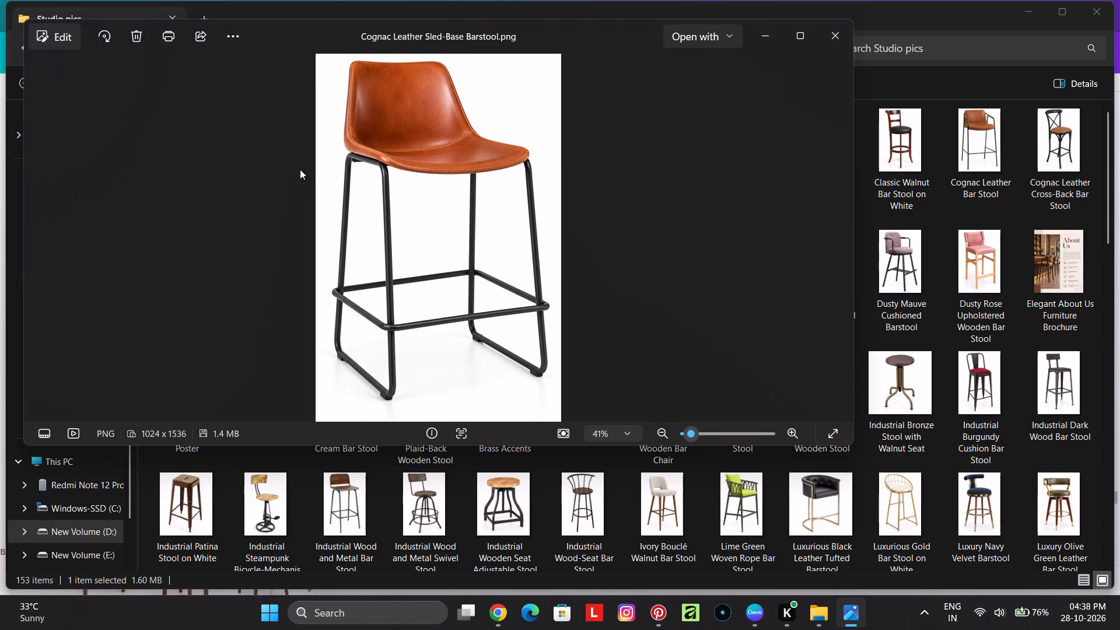
{"action": "key", "text": "Right"}
{"action": "key", "text": "Right"}
{"action": "key", "text": "Right"}
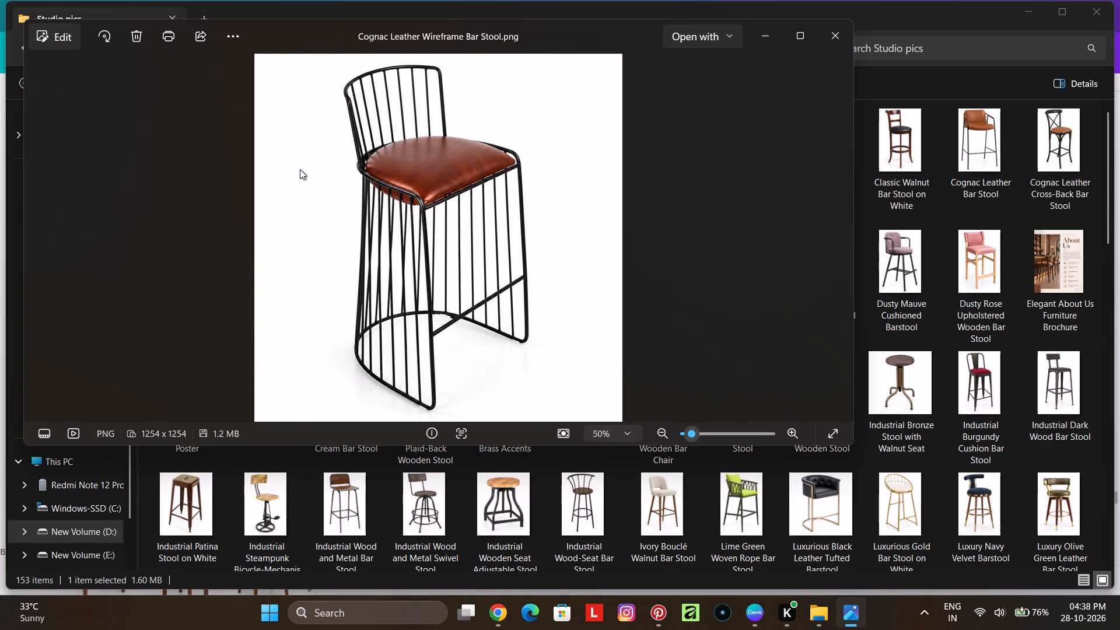
{"action": "key", "text": "Left"}
Switch back to Canva, start a file upload and look in New Volume (D:) for source images.
{"action": "left_click", "coordinate": [753, 614]}
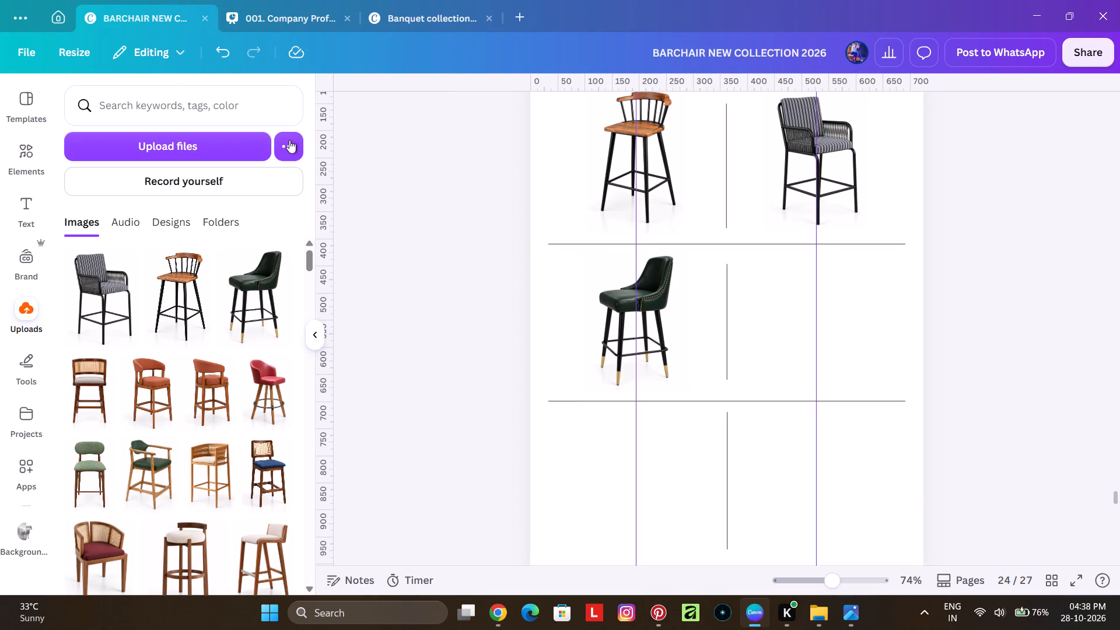
{"action": "left_click", "coordinate": [263, 143]}
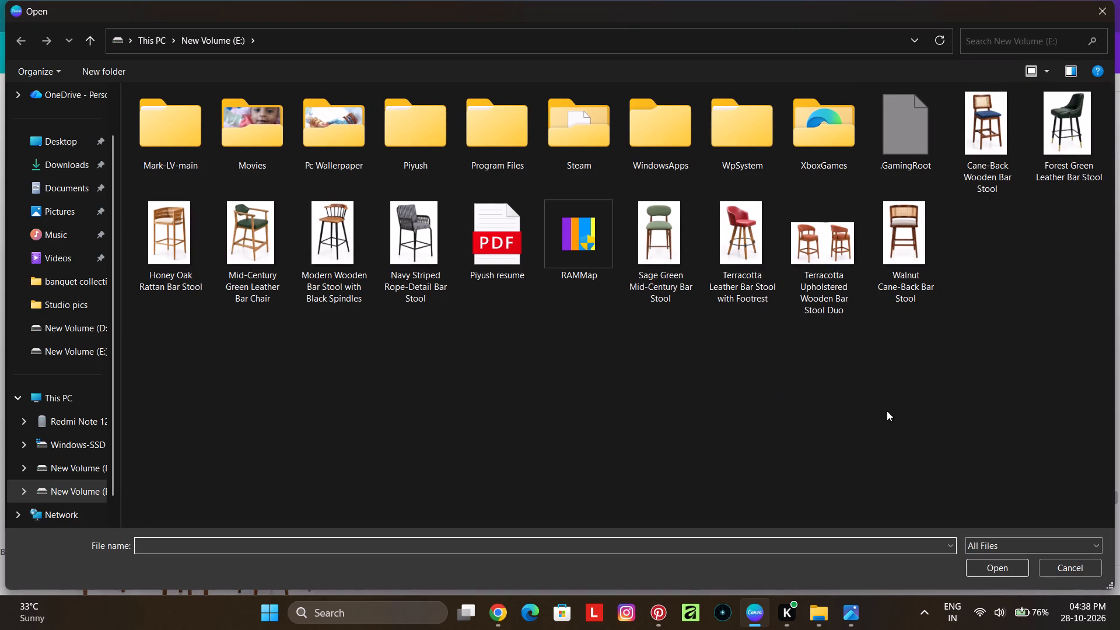
{"action": "left_click", "coordinate": [93, 473]}
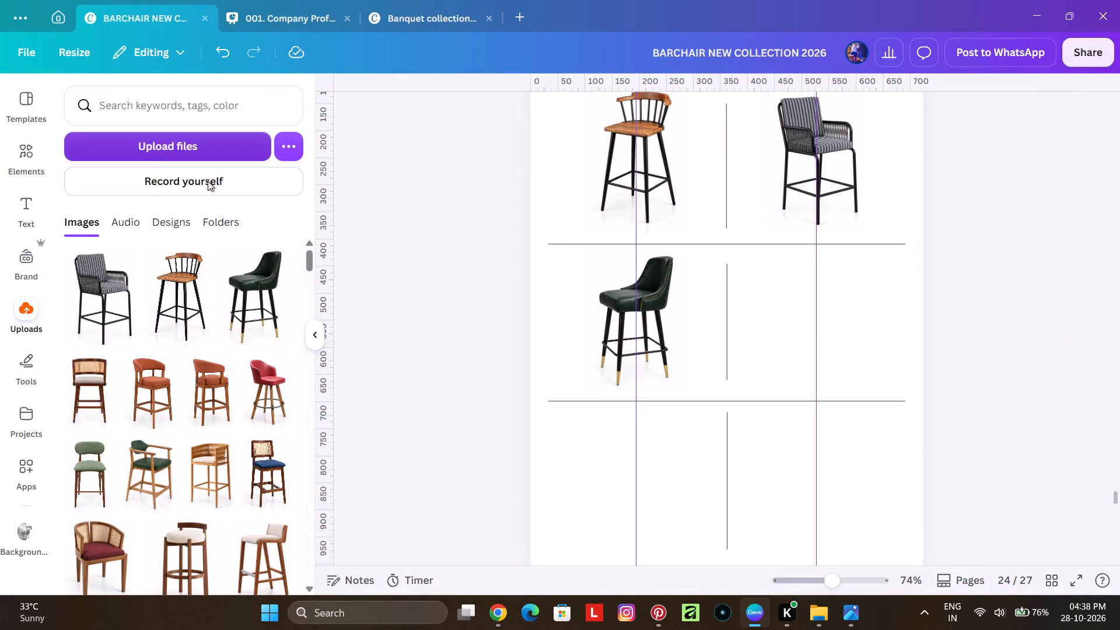
{"action": "left_click", "coordinate": [837, 292]}
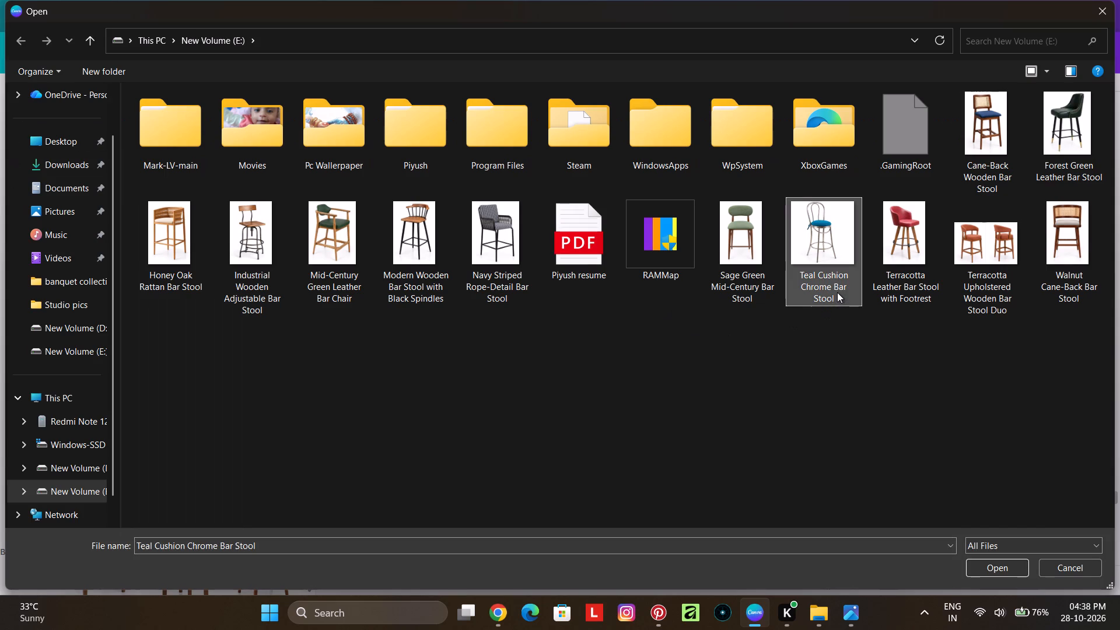
{"action": "left_click", "coordinate": [258, 279], "text": "ctrl"}
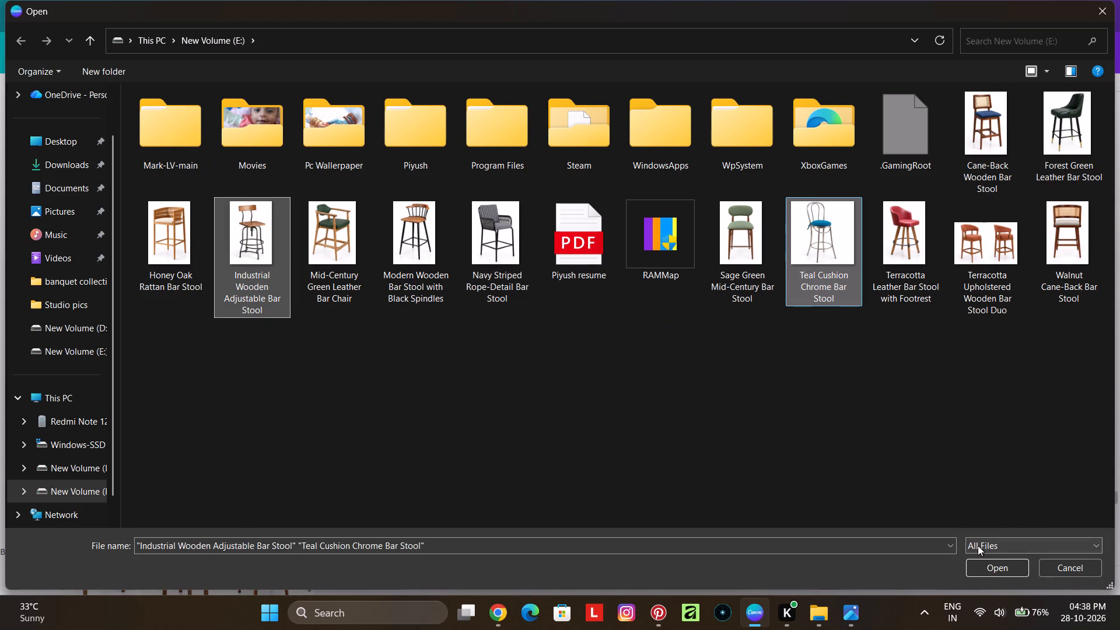
{"action": "left_click", "coordinate": [991, 567]}
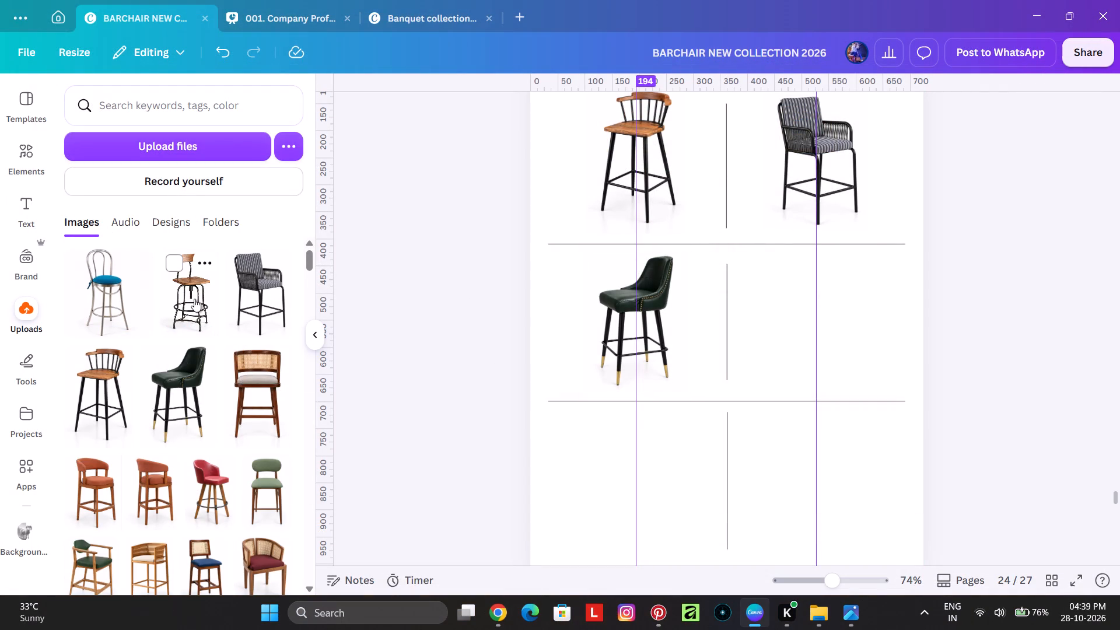
Place the industrial wooden bar stool in page 24's second-row right cell, scaled to about 180 by 270 and centred near the guide at 527.
{"action": "left_click_drag", "start_coordinate": [185, 289], "coordinate": [694, 318]}
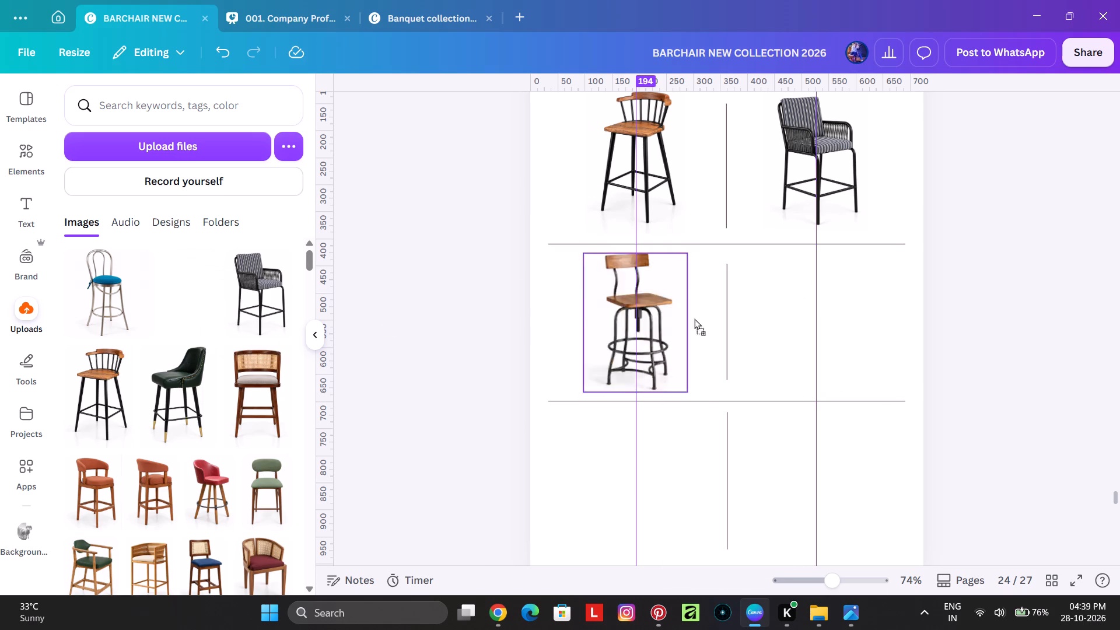
{"action": "left_click_drag", "start_coordinate": [694, 318], "coordinate": [745, 295]}
{"action": "left_click_drag", "start_coordinate": [985, 254], "coordinate": [984, 254]}
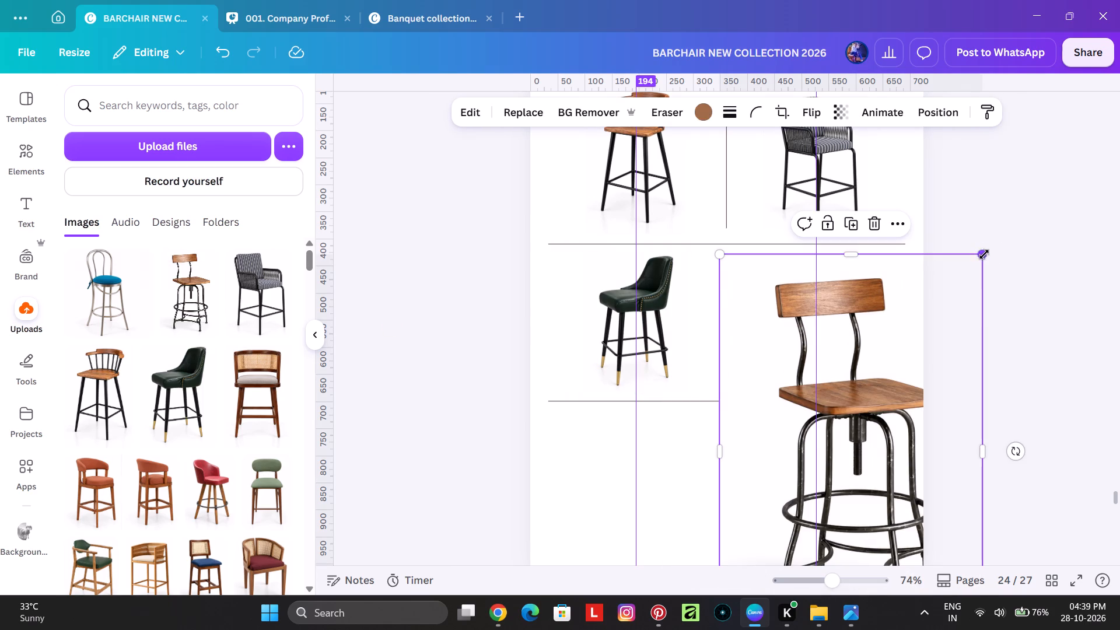
{"action": "left_click_drag", "start_coordinate": [984, 254], "coordinate": [849, 437]}
{"action": "left_click_drag", "start_coordinate": [821, 527], "coordinate": [849, 487]}
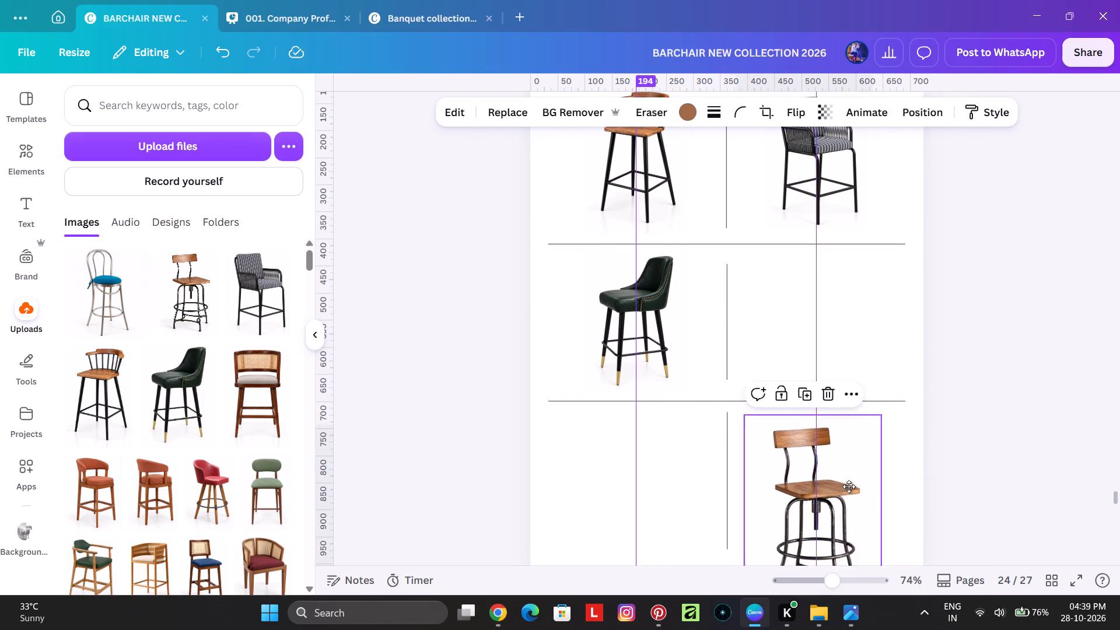
{"action": "left_click_drag", "start_coordinate": [849, 487], "coordinate": [857, 346]}
{"action": "left_click_drag", "start_coordinate": [890, 264], "coordinate": [862, 325]}
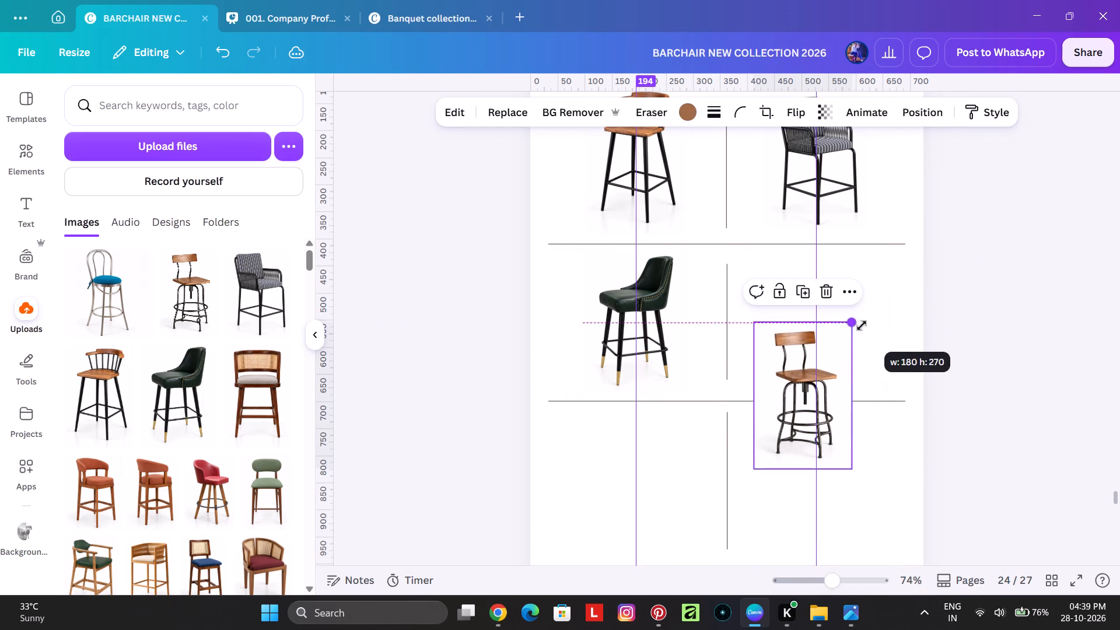
{"action": "left_click_drag", "start_coordinate": [862, 325], "coordinate": [860, 328]}
{"action": "left_click_drag", "start_coordinate": [838, 405], "coordinate": [858, 338]}
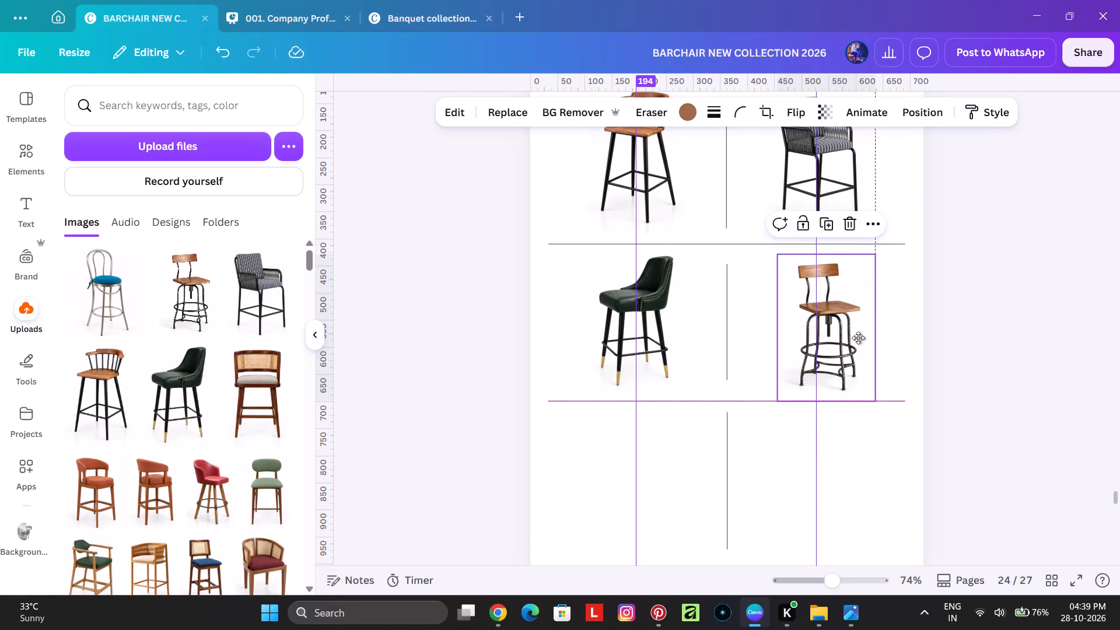
{"action": "left_click_drag", "start_coordinate": [858, 338], "coordinate": [855, 334]}
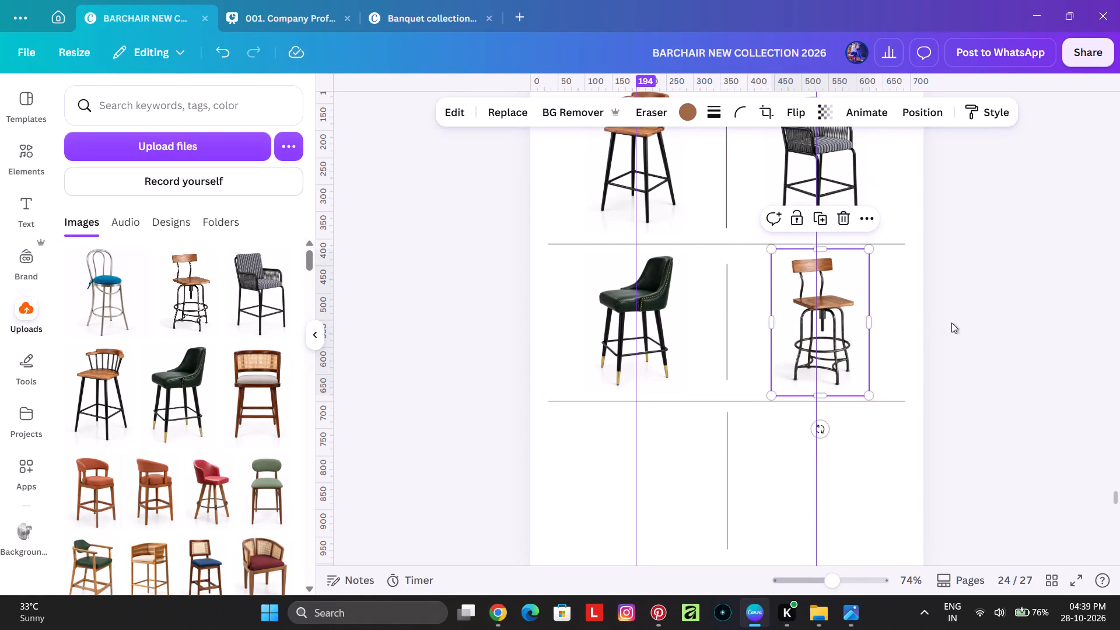
{"action": "left_click", "coordinate": [951, 323]}
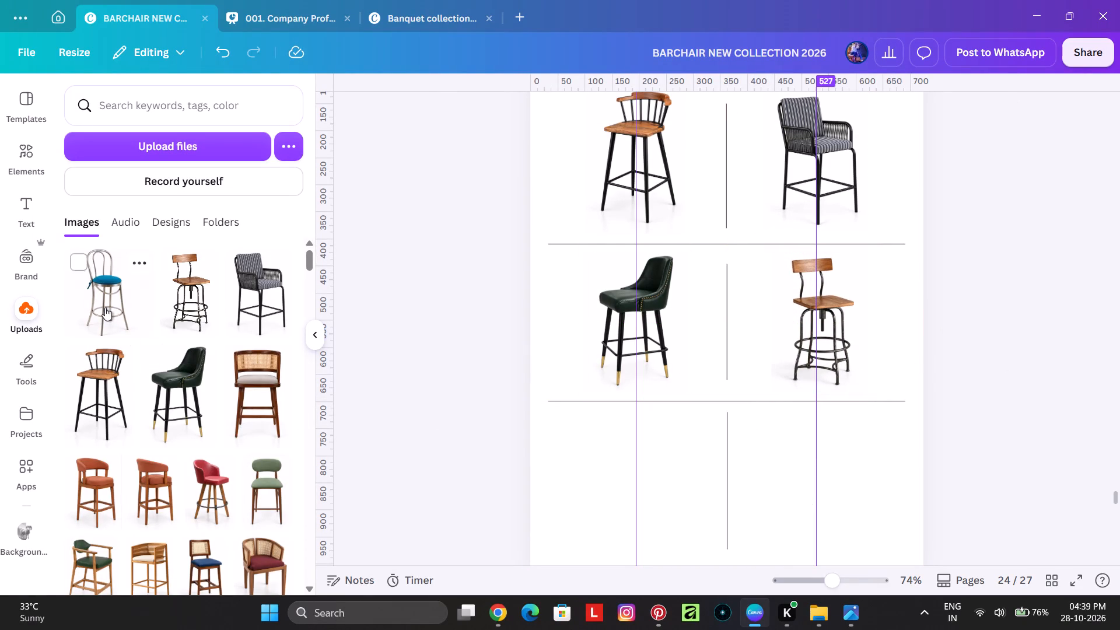
Place the teal cushion chrome bar stool in page 24's third-row left cell, scaled down to fit and centred near the guide at 194.
{"action": "left_click_drag", "start_coordinate": [105, 306], "coordinate": [596, 455]}
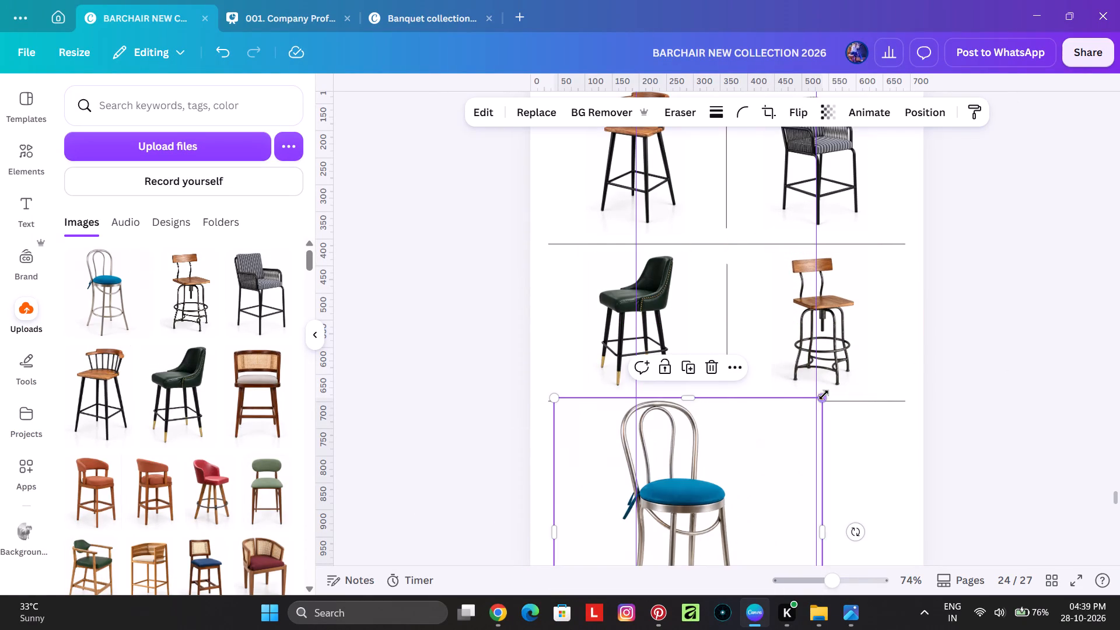
{"action": "left_click_drag", "start_coordinate": [824, 396], "coordinate": [669, 498]}
{"action": "scroll", "coordinate": [708, 320], "scroll_direction": "down", "scroll_amount": 3}
{"action": "left_click_drag", "start_coordinate": [652, 346], "coordinate": [675, 273]}
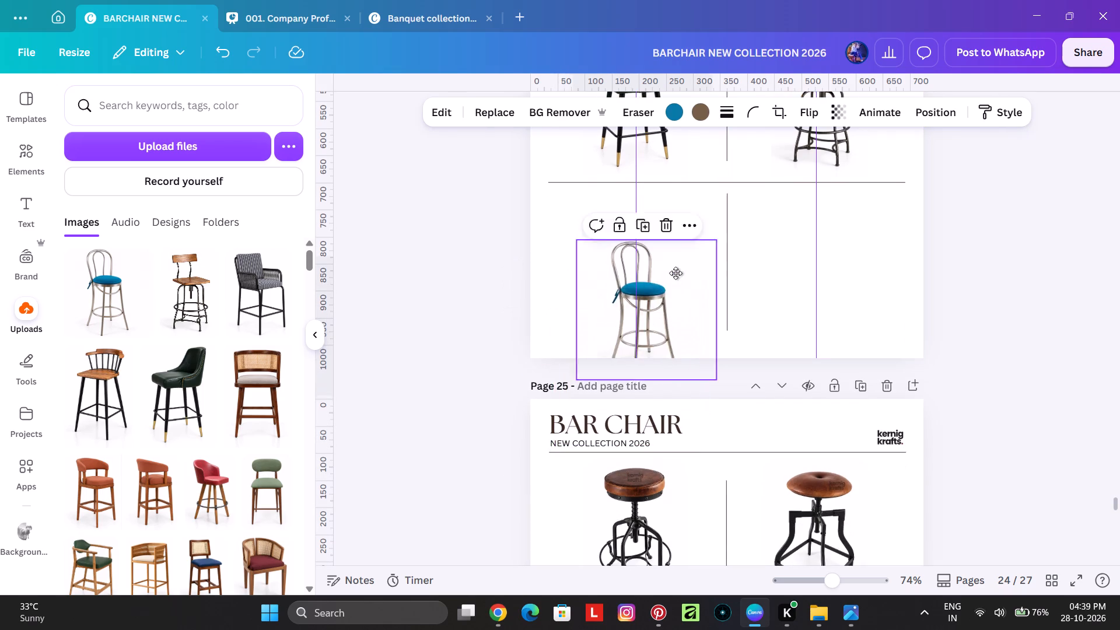
{"action": "left_click_drag", "start_coordinate": [675, 273], "coordinate": [664, 230]}
{"action": "left_click", "coordinate": [461, 247]}
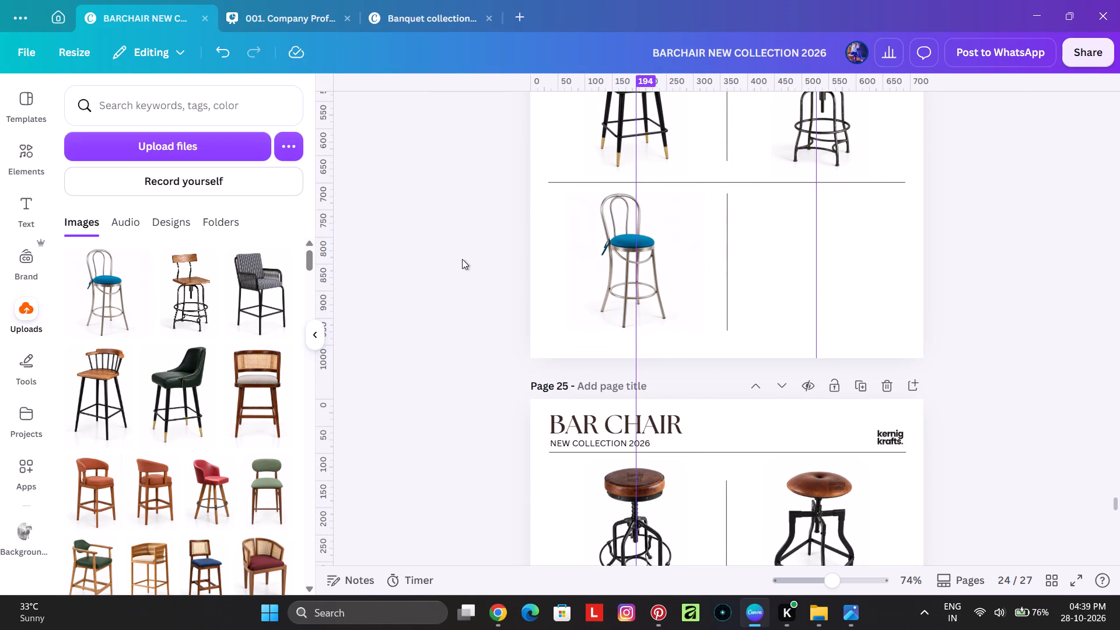
{"action": "left_click", "coordinate": [421, 253]}
Switch to the Studio pics folder and examine its bar stool images, including a full view of Modern Teal Upholstered Bar Stool.
{"action": "left_click", "coordinate": [814, 622]}
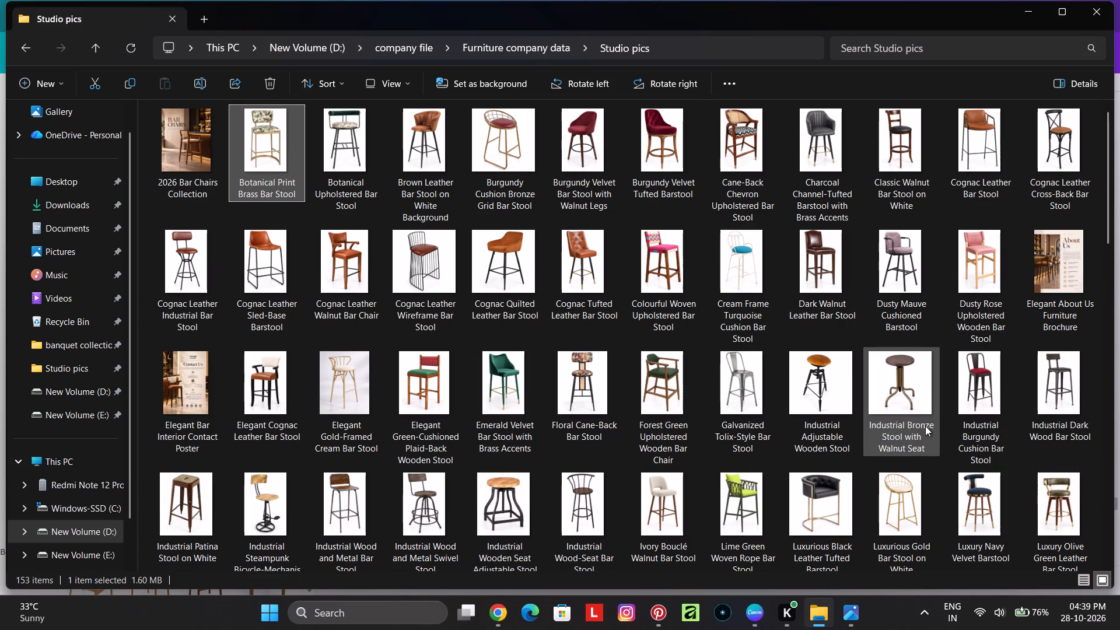
{"action": "scroll", "coordinate": [807, 403], "scroll_direction": "down", "scroll_amount": 2}
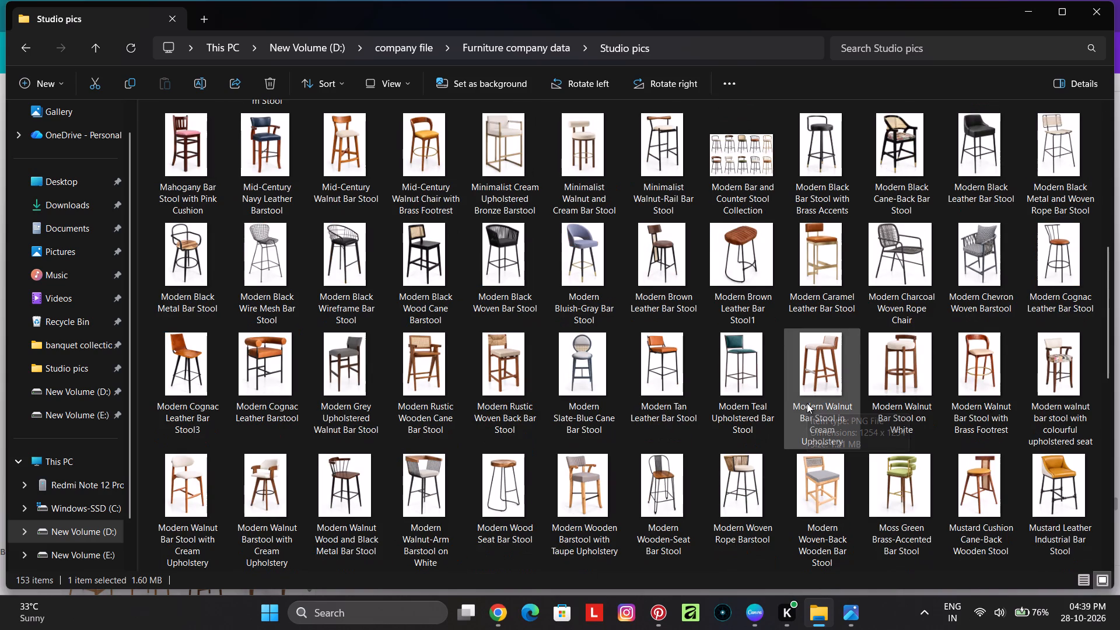
{"action": "left_click", "coordinate": [749, 394]}
{"action": "key", "text": "Return"}
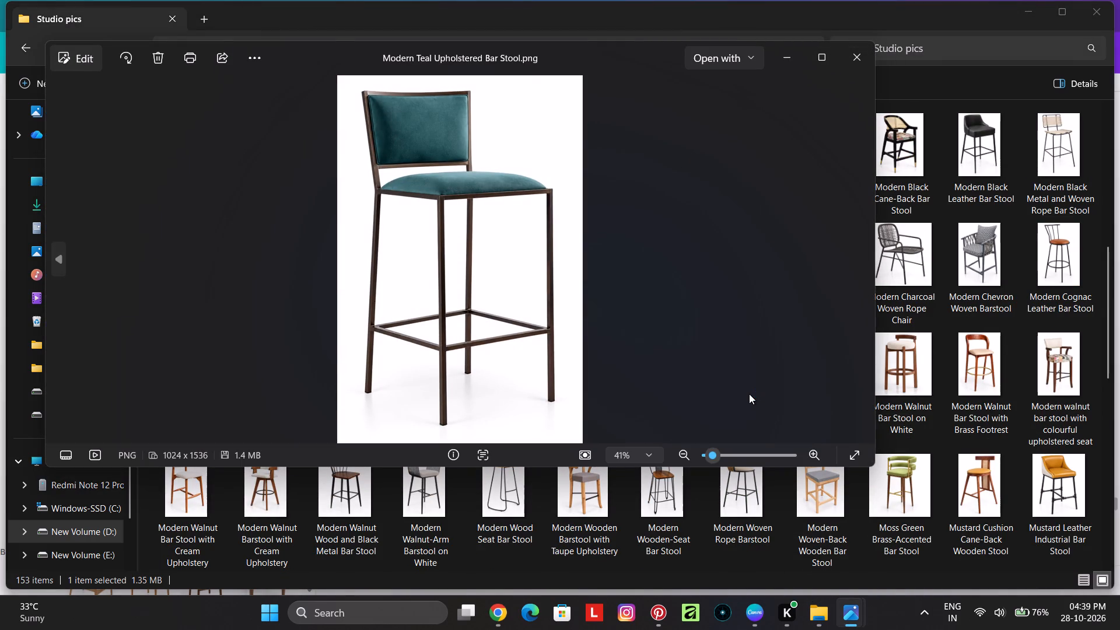
{"action": "key", "text": "Left"}
{"action": "key", "text": "Right"}
{"action": "left_click", "coordinate": [965, 477]}
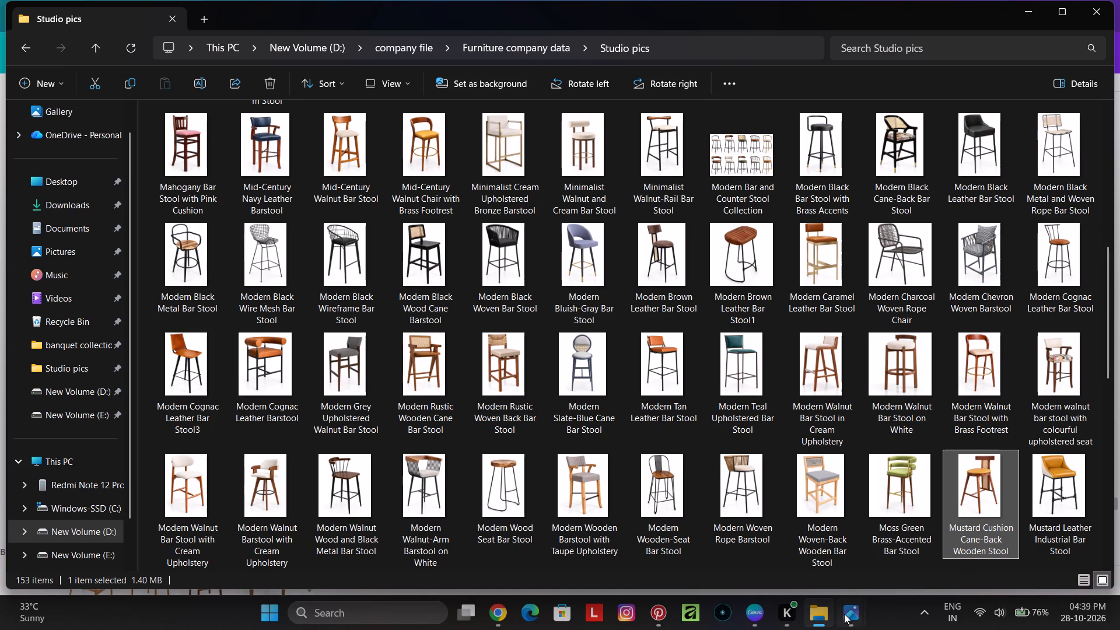
Switch to Canva, start a file upload and copy five images, Honey Oak Rattan through Navy Striped Rope-Detail, from New Volume (E:) to New Volume (D:).
{"action": "left_click", "coordinate": [760, 618]}
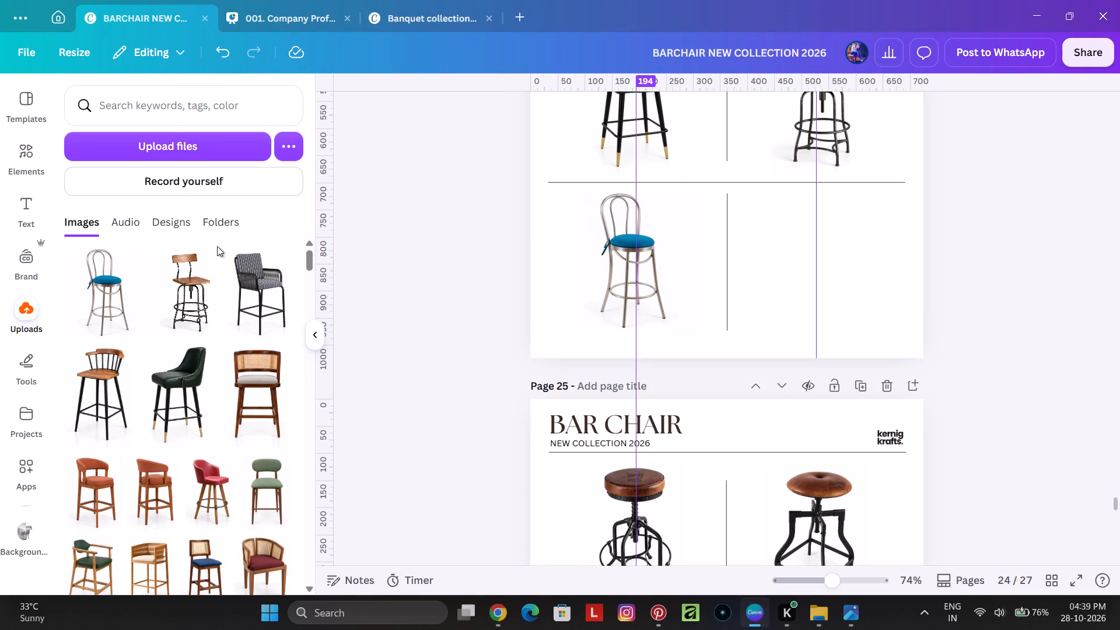
{"action": "left_click", "coordinate": [174, 154]}
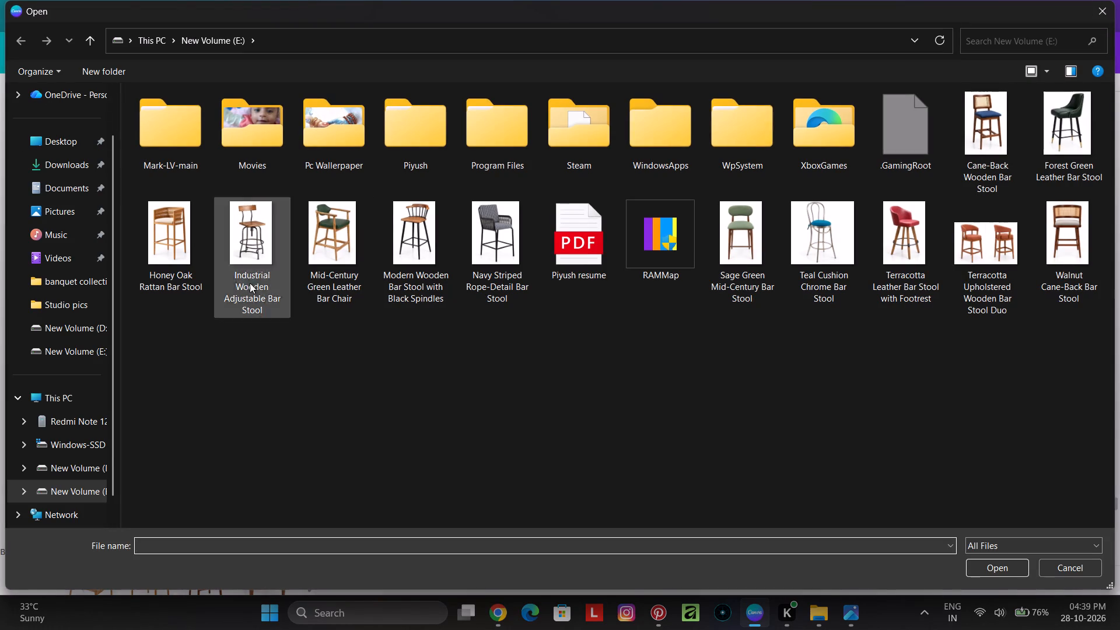
{"action": "left_click", "coordinate": [90, 466]}
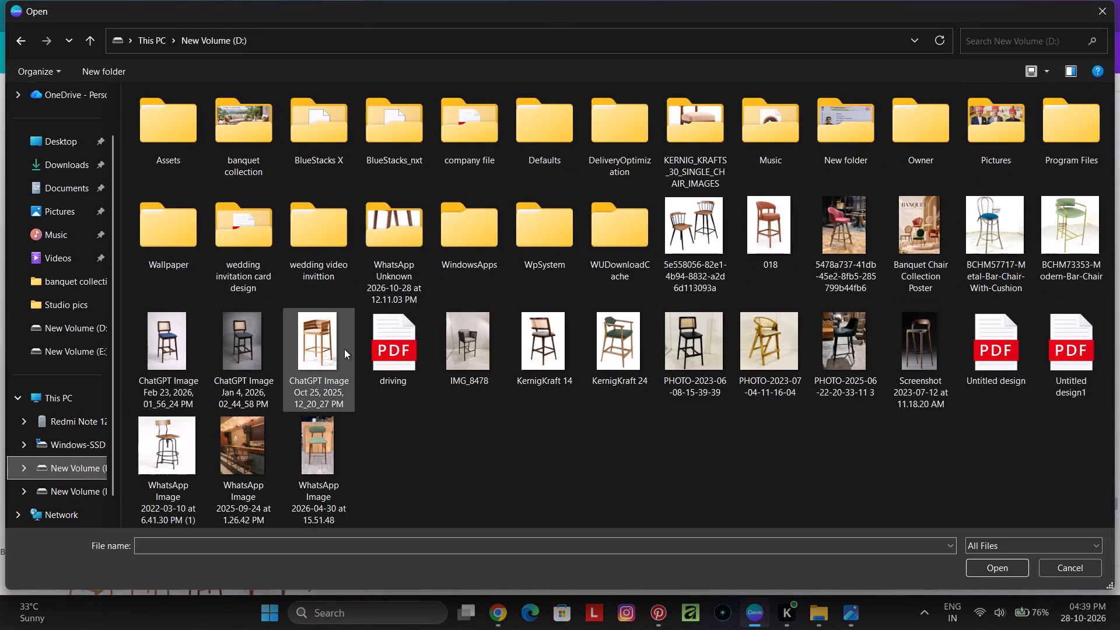
{"action": "left_click", "coordinate": [98, 497]}
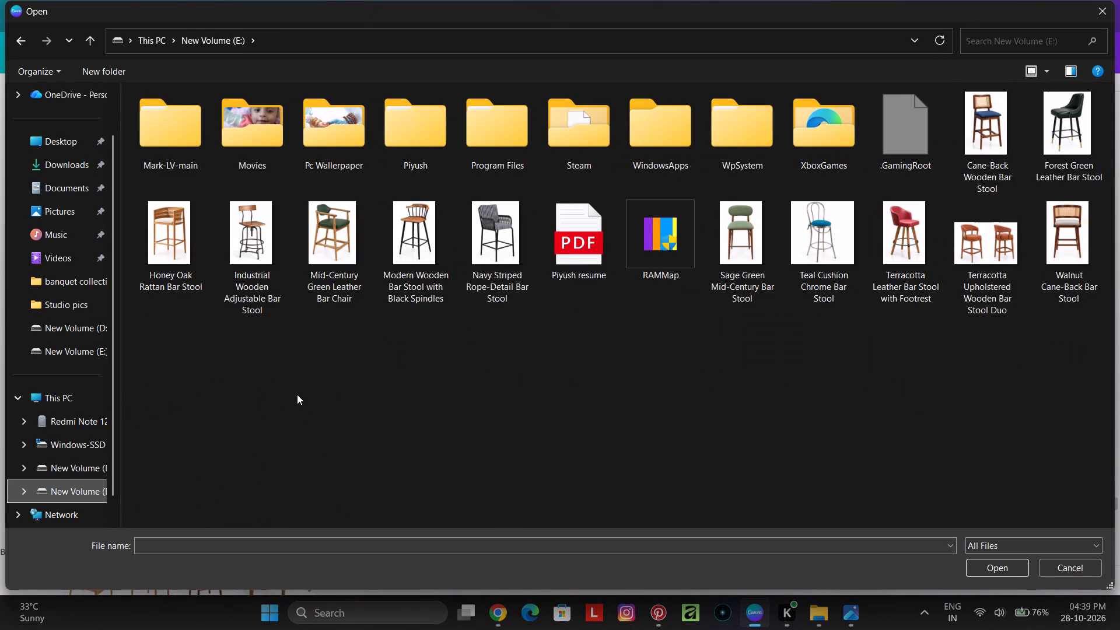
{"action": "left_click_drag", "start_coordinate": [190, 344], "coordinate": [518, 253]}
{"action": "left_click_drag", "start_coordinate": [495, 272], "coordinate": [153, 391]}
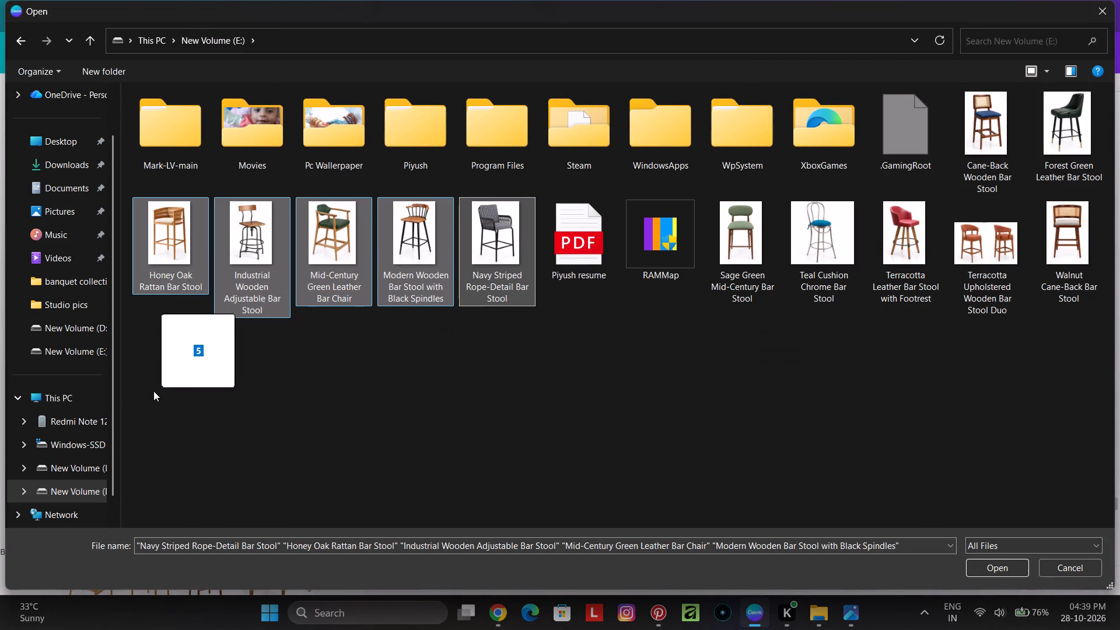
{"action": "left_click_drag", "start_coordinate": [153, 391], "coordinate": [83, 471]}
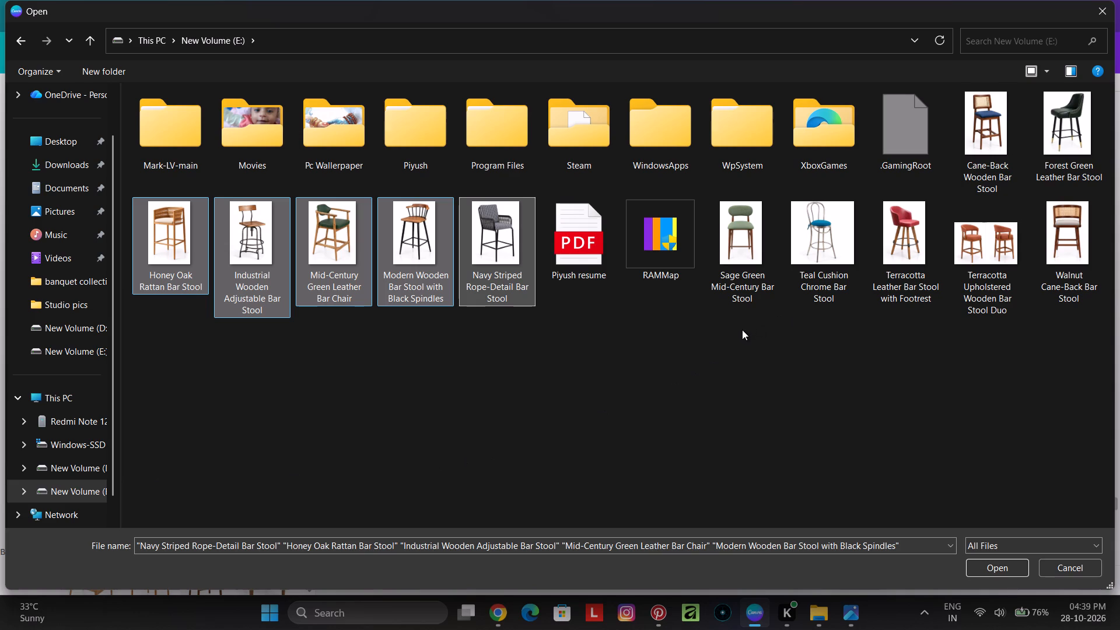
Copy the Sage Green through Walnut Cane-Back stool images, plus Cane-Back Wooden and Forest Green Leather, from New Volume (E:) to New Volume (D:).
{"action": "left_click_drag", "start_coordinate": [716, 331], "coordinate": [1103, 219]}
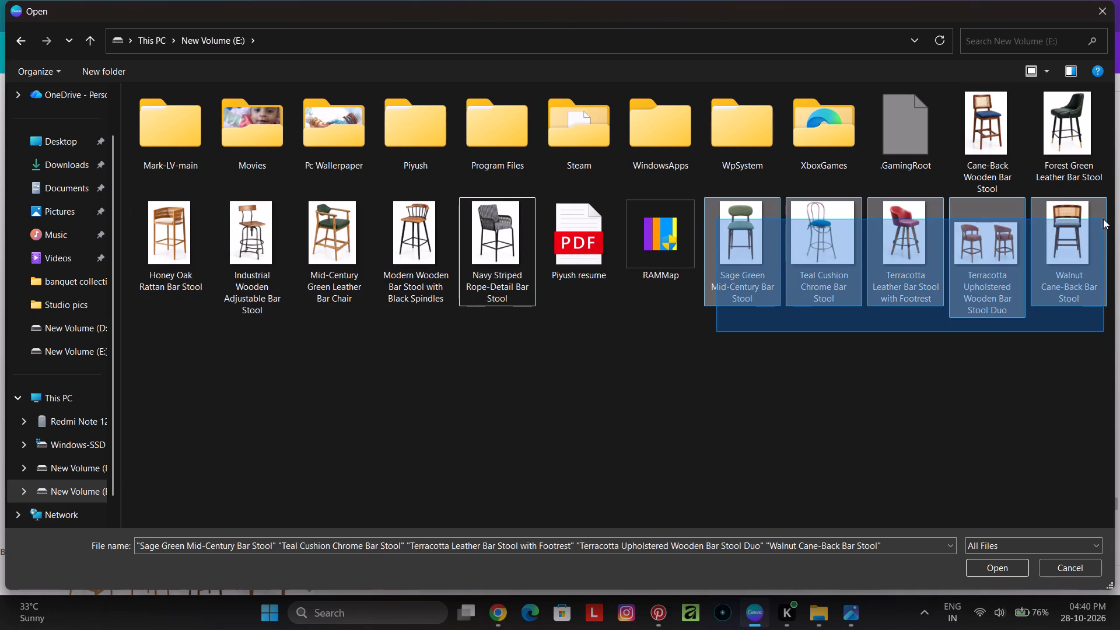
{"action": "left_click_drag", "start_coordinate": [1103, 219], "coordinate": [1086, 233]}
{"action": "left_click_drag", "start_coordinate": [745, 282], "coordinate": [720, 366]}
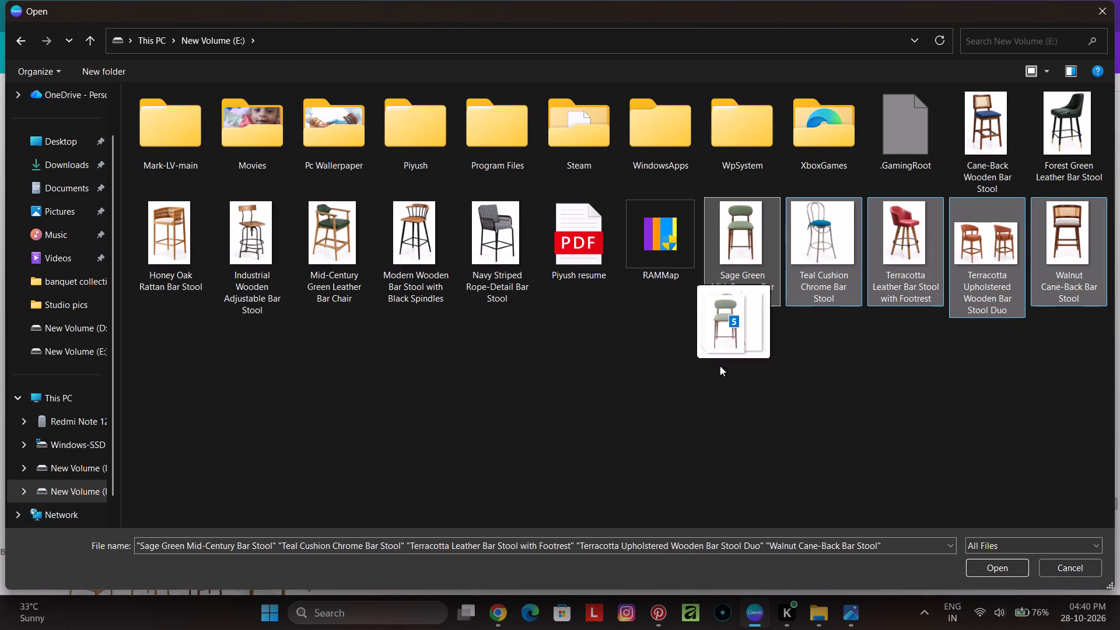
{"action": "left_click_drag", "start_coordinate": [720, 366], "coordinate": [68, 473]}
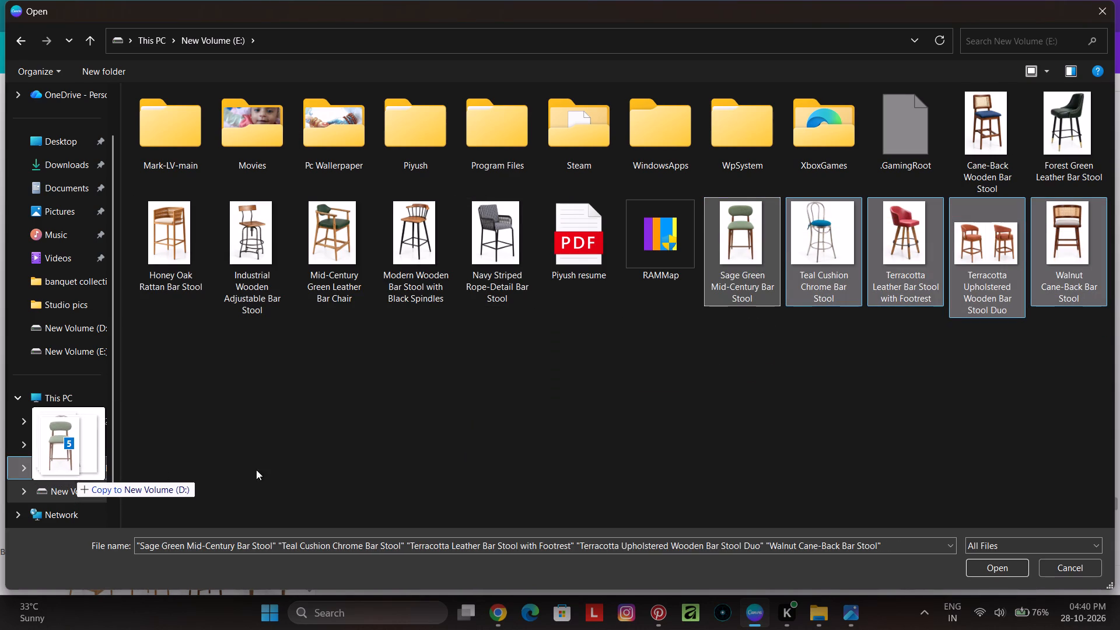
{"action": "left_click_drag", "start_coordinate": [946, 183], "coordinate": [1032, 169]}
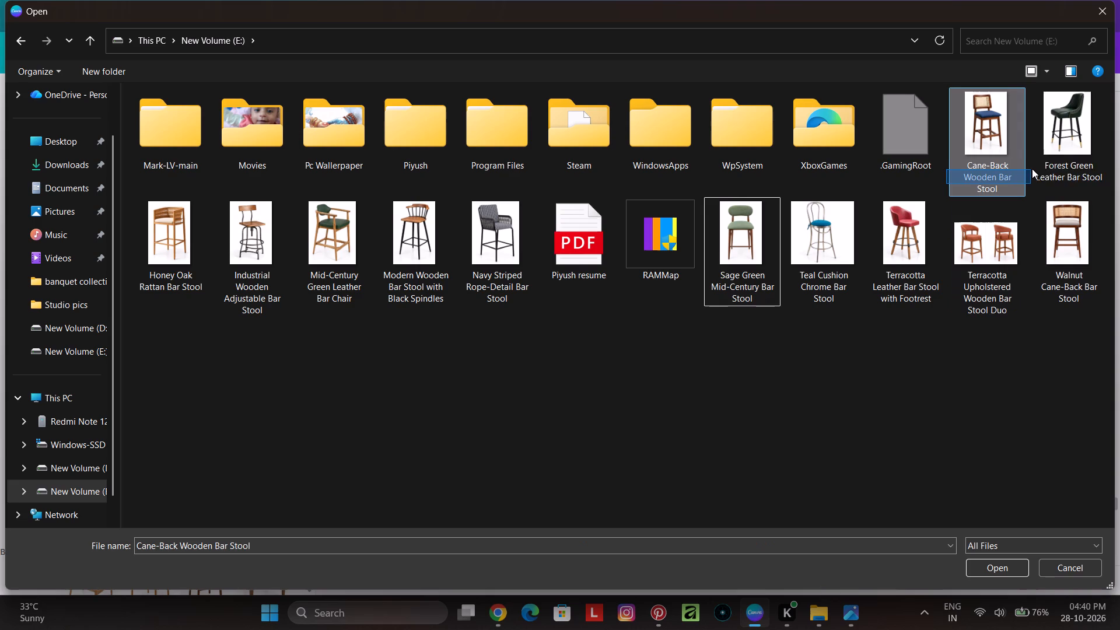
{"action": "left_click_drag", "start_coordinate": [1032, 169], "coordinate": [1064, 162]}
{"action": "left_click_drag", "start_coordinate": [995, 177], "coordinate": [73, 466]}
{"action": "left_click", "coordinate": [81, 467]}
{"action": "scroll", "coordinate": [544, 315], "scroll_direction": "down", "scroll_amount": 4}
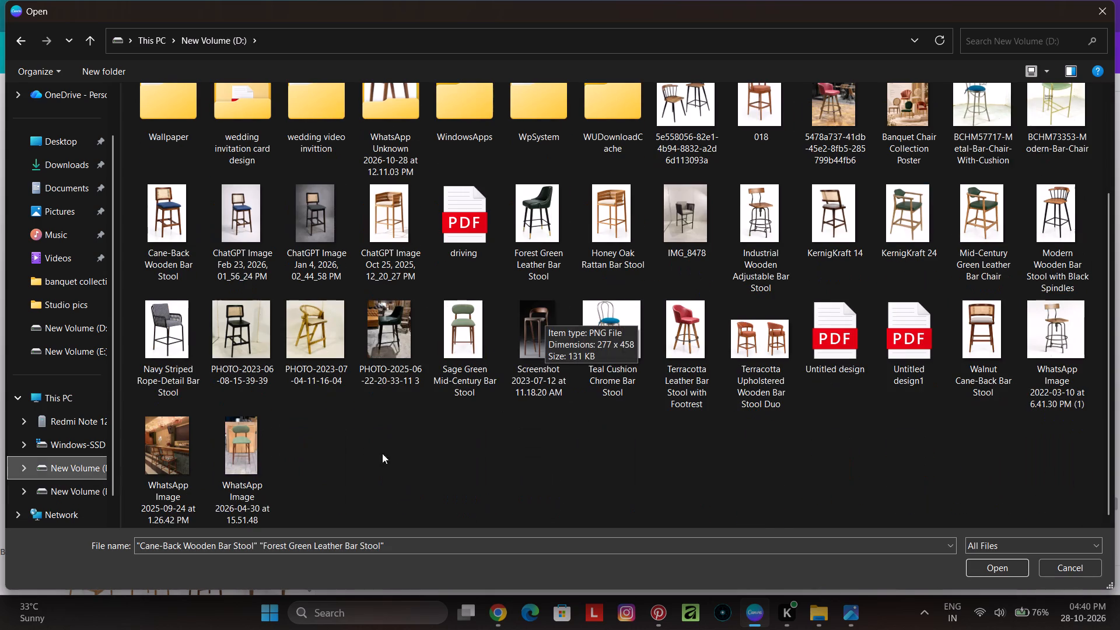
Delete the twelve copied bar stool images from New Volume (E:), keeping the folders and other files.
{"action": "left_click", "coordinate": [82, 483]}
{"action": "left_click_drag", "start_coordinate": [197, 337], "coordinate": [466, 249]}
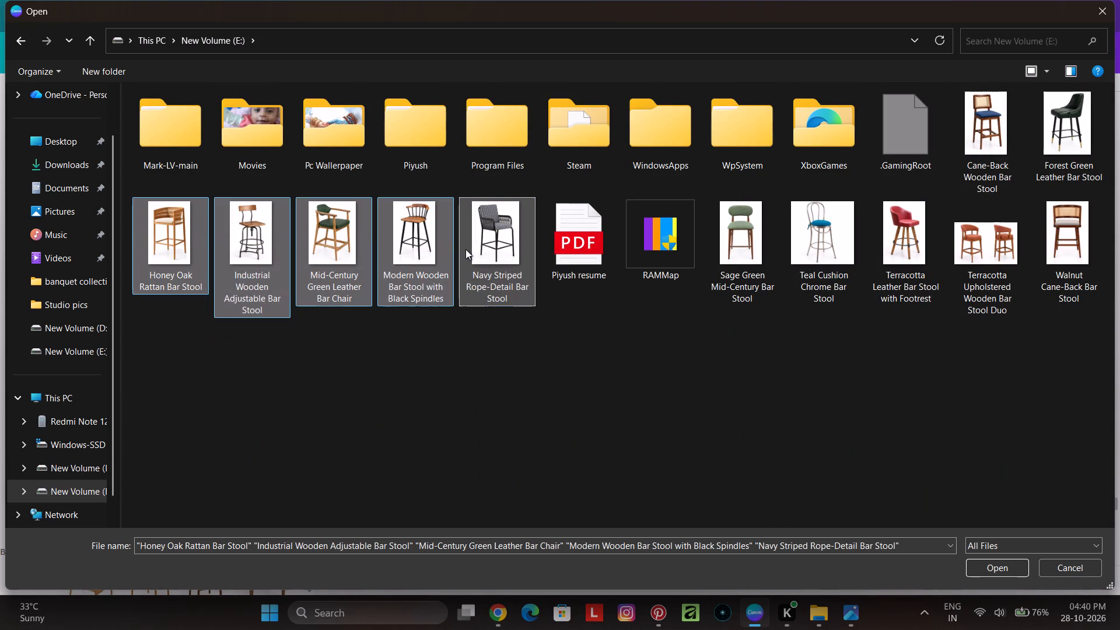
{"action": "left_click_drag", "start_coordinate": [466, 249], "coordinate": [474, 242]}
{"action": "key", "text": "Delete"}
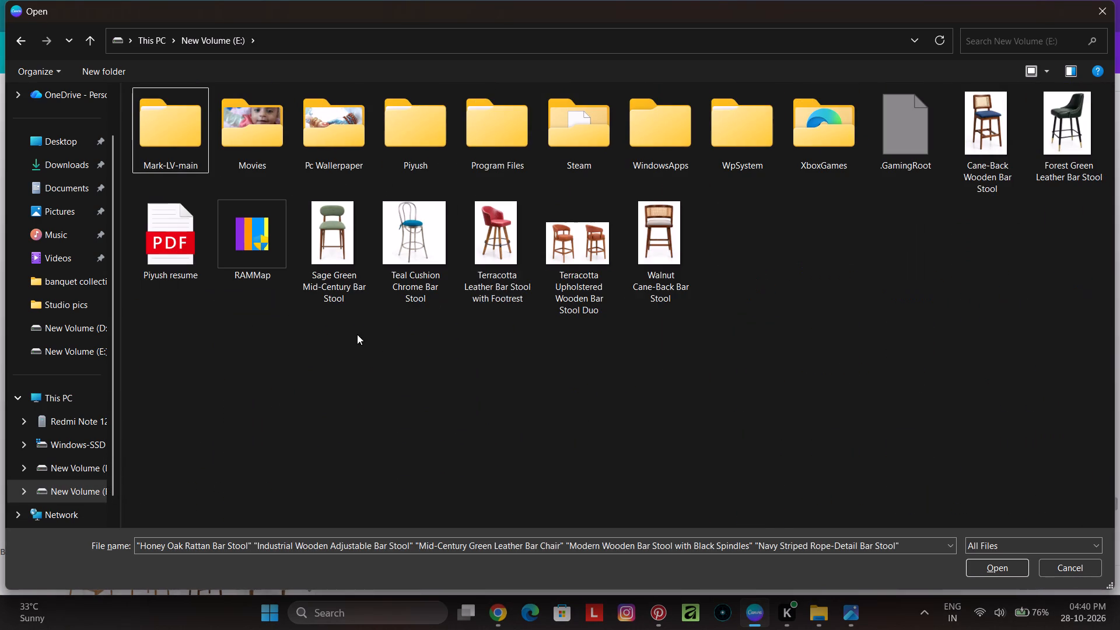
{"action": "left_click_drag", "start_coordinate": [353, 334], "coordinate": [660, 227]}
{"action": "key", "text": "Delete"}
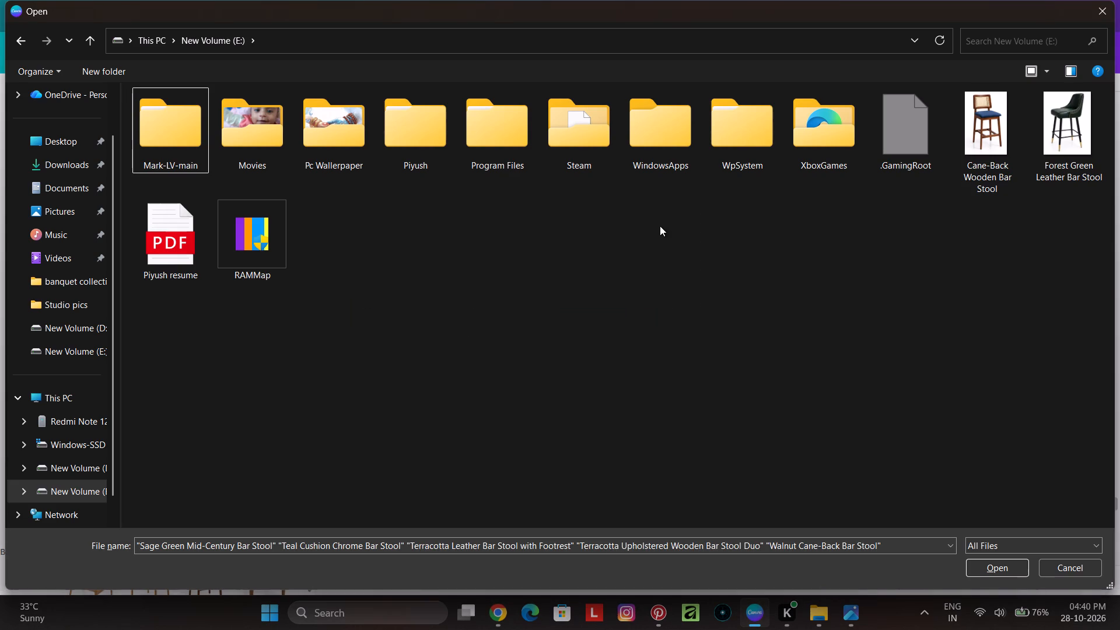
{"action": "left_click_drag", "start_coordinate": [972, 217], "coordinate": [1064, 149]}
{"action": "key", "text": "Delete"}
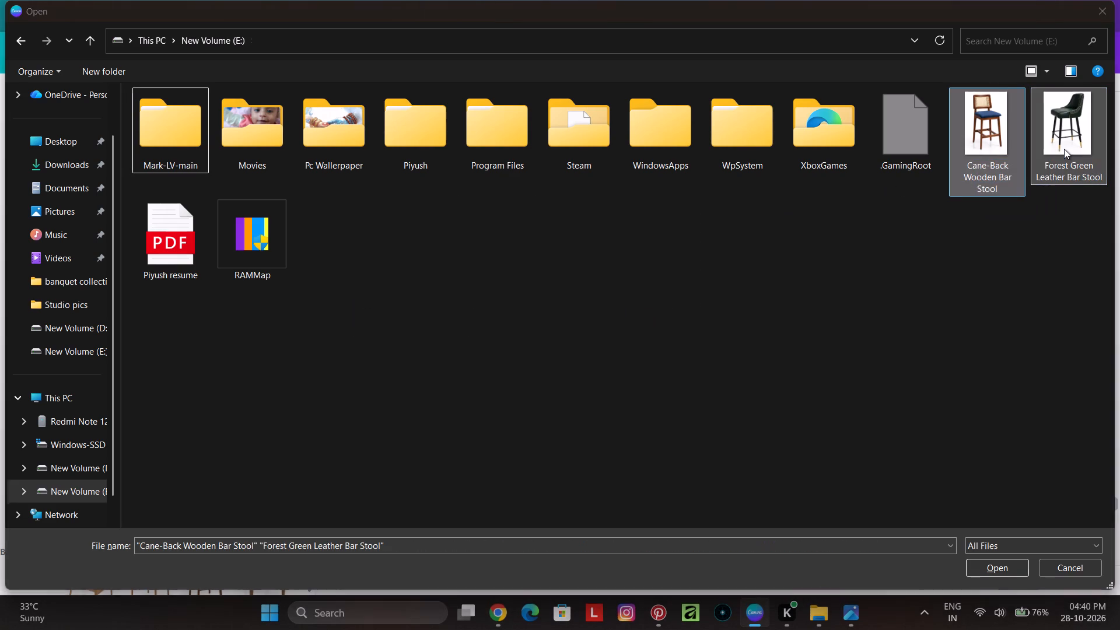
Upload Modern Teal Upholstered Bar Stool from New Volume (D:) > company file > Furniture company data > Studio pics.
{"action": "left_click", "coordinate": [37, 460]}
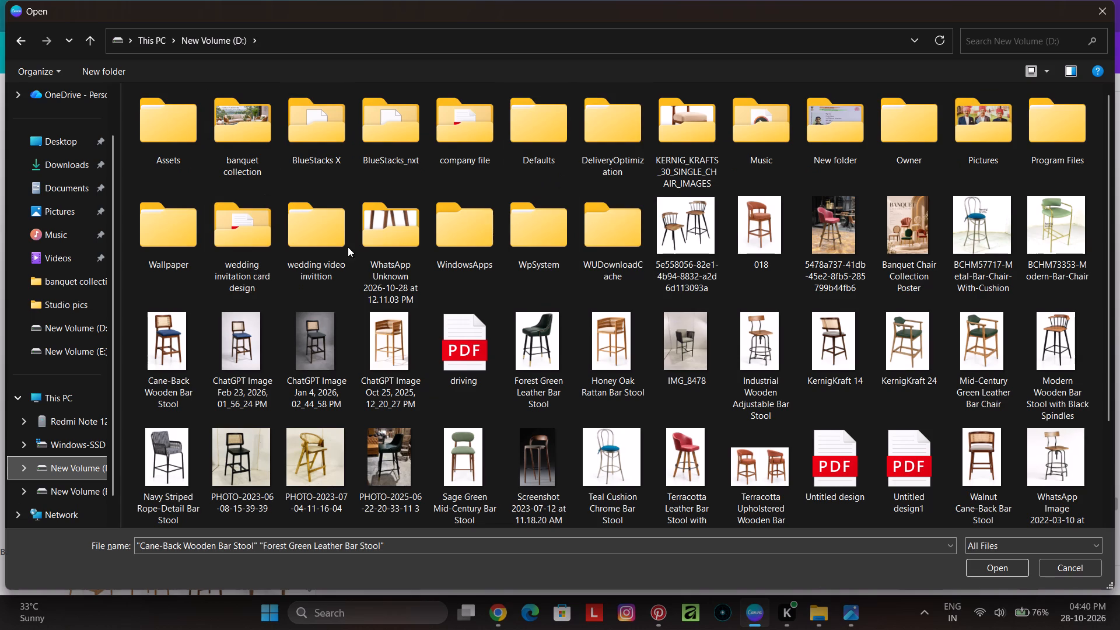
{"action": "scroll", "coordinate": [539, 366], "scroll_direction": "down", "scroll_amount": 3}
{"action": "scroll", "coordinate": [601, 387], "scroll_direction": "up", "scroll_amount": 3}
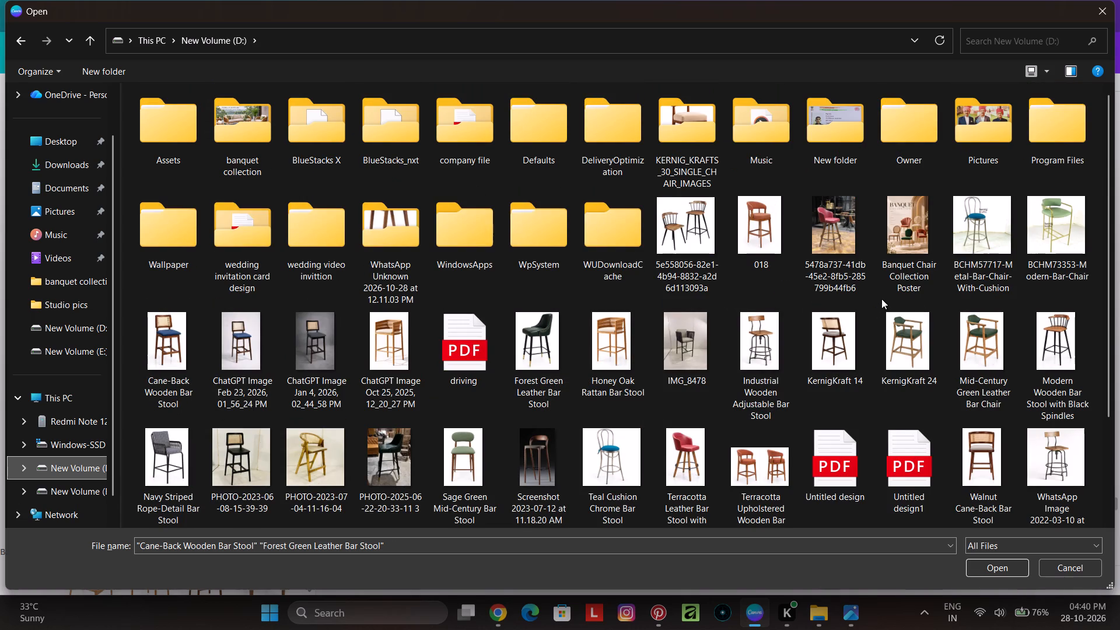
{"action": "scroll", "coordinate": [469, 396], "scroll_direction": "down", "scroll_amount": 3}
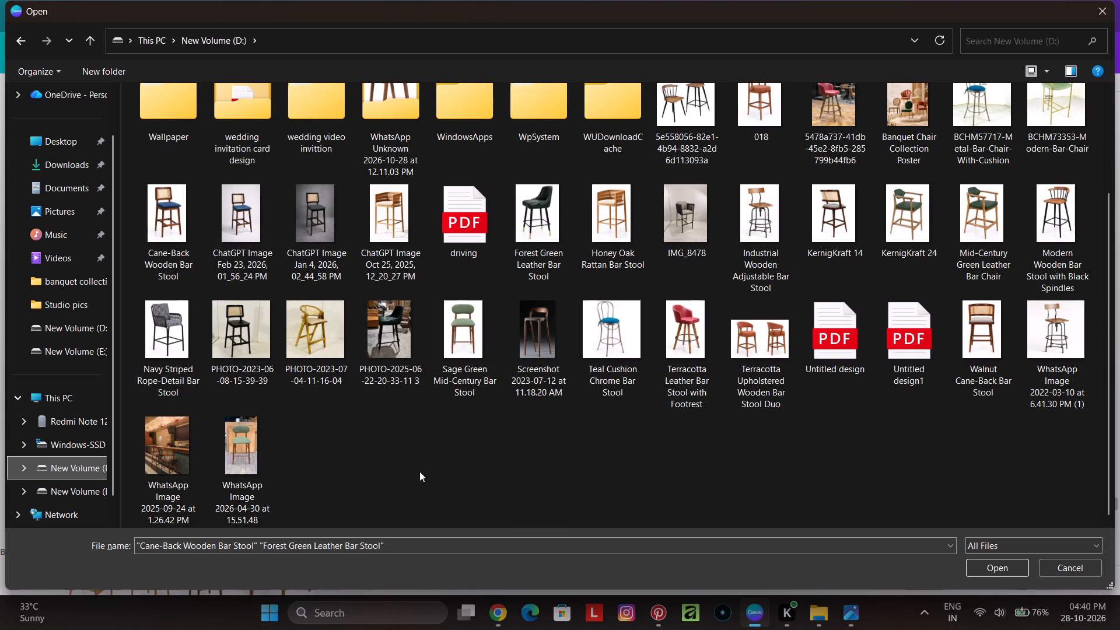
{"action": "scroll", "coordinate": [378, 344], "scroll_direction": "up", "scroll_amount": 3}
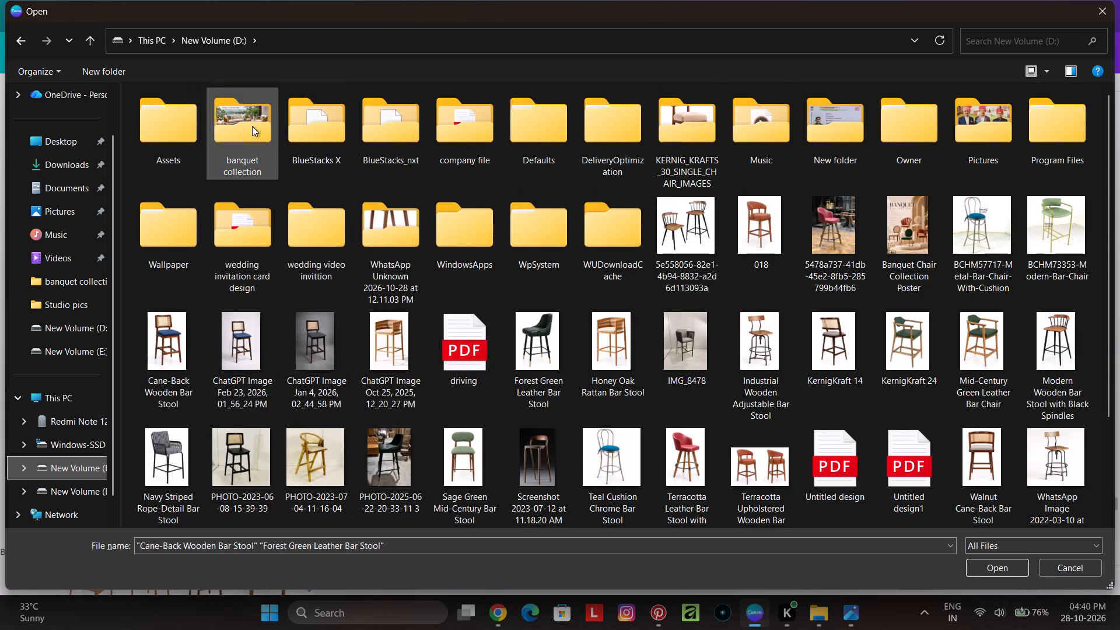
{"action": "left_click", "coordinate": [474, 118]}
{"action": "left_click", "coordinate": [474, 118]}
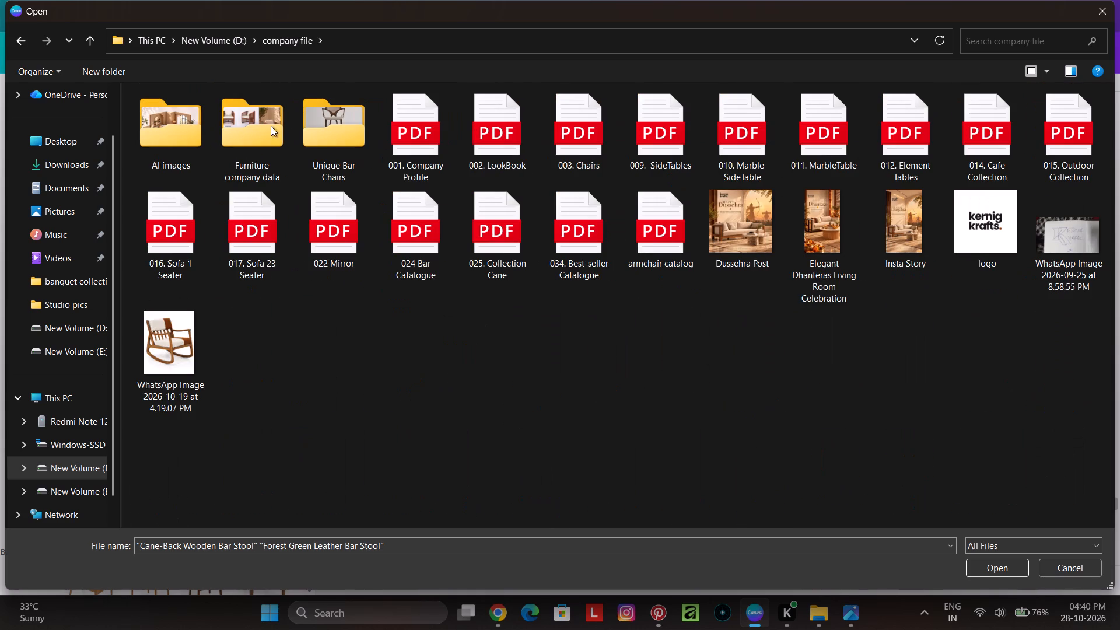
{"action": "left_click", "coordinate": [160, 130]}
{"action": "double_click", "coordinate": [229, 133]}
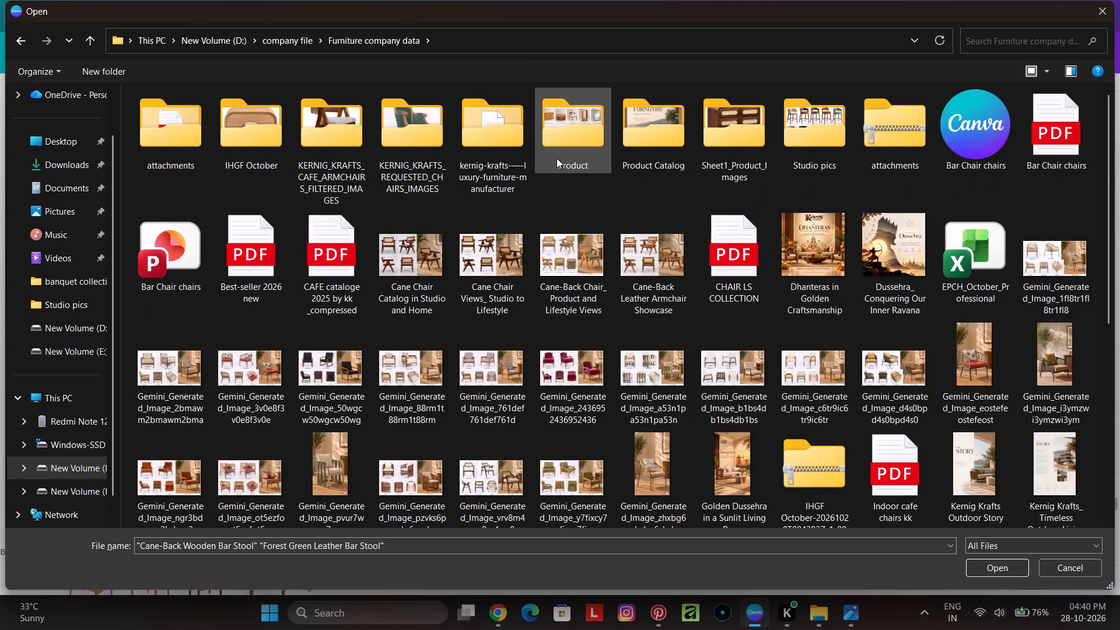
{"action": "double_click", "coordinate": [801, 163]}
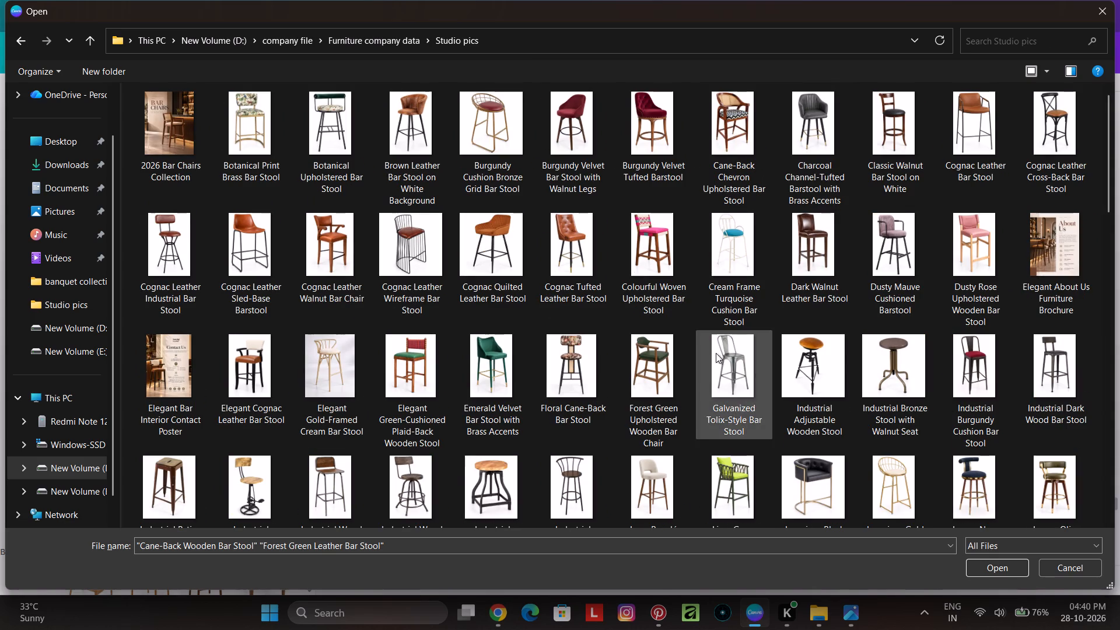
{"action": "scroll", "coordinate": [734, 322], "scroll_direction": "down", "scroll_amount": 1}
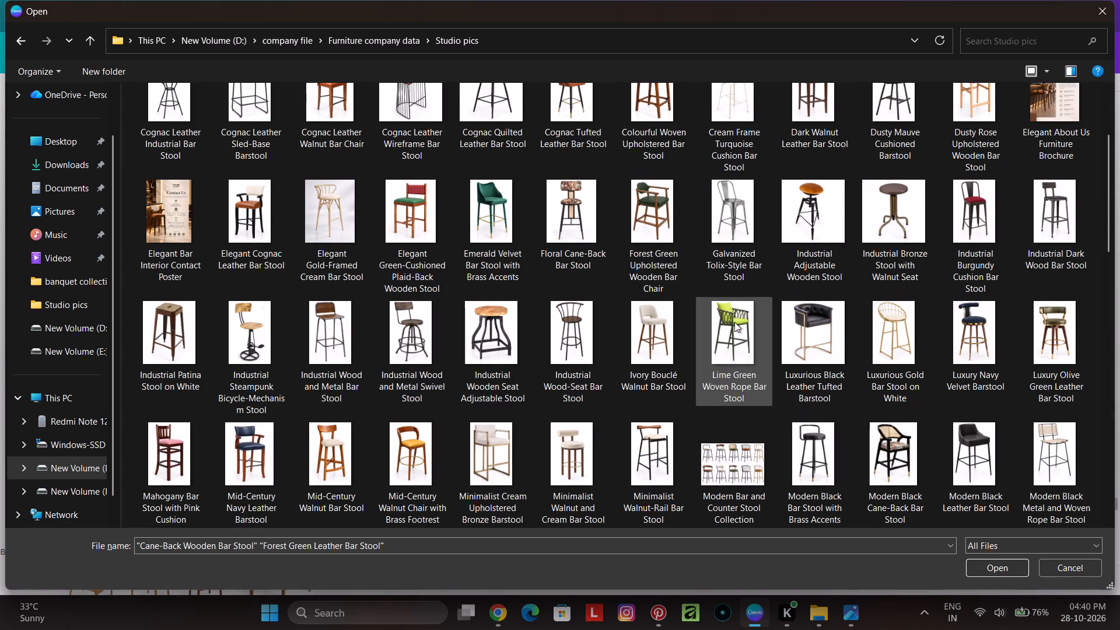
{"action": "scroll", "coordinate": [783, 331], "scroll_direction": "up", "scroll_amount": 1}
{"action": "scroll", "coordinate": [783, 330], "scroll_direction": "down", "scroll_amount": 1}
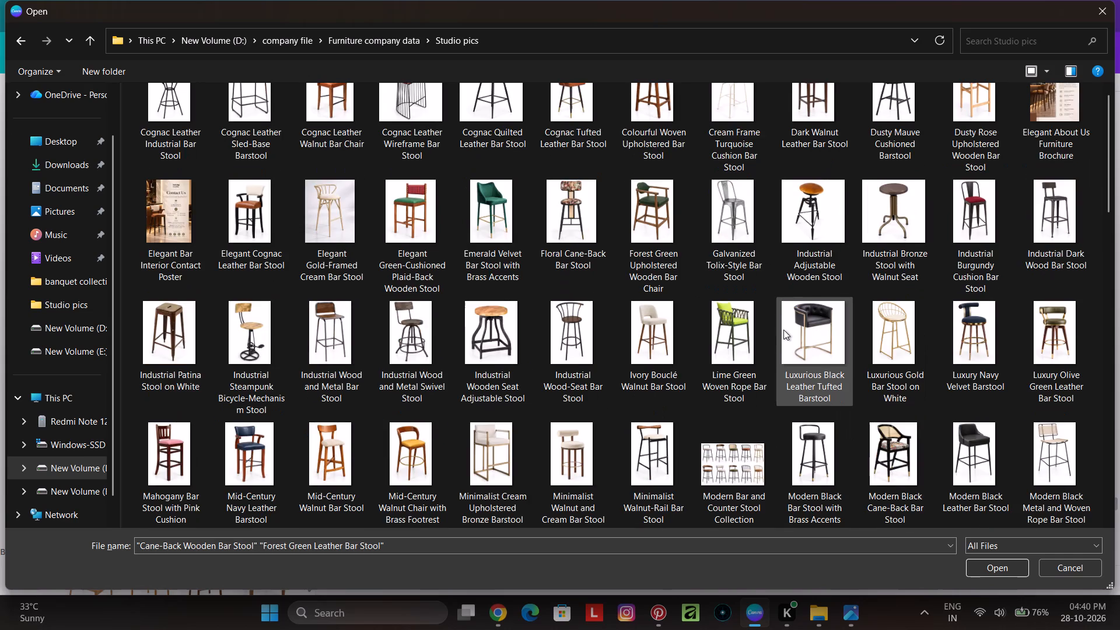
{"action": "scroll", "coordinate": [784, 331], "scroll_direction": "down", "scroll_amount": 1}
{"action": "left_click", "coordinate": [735, 456]}
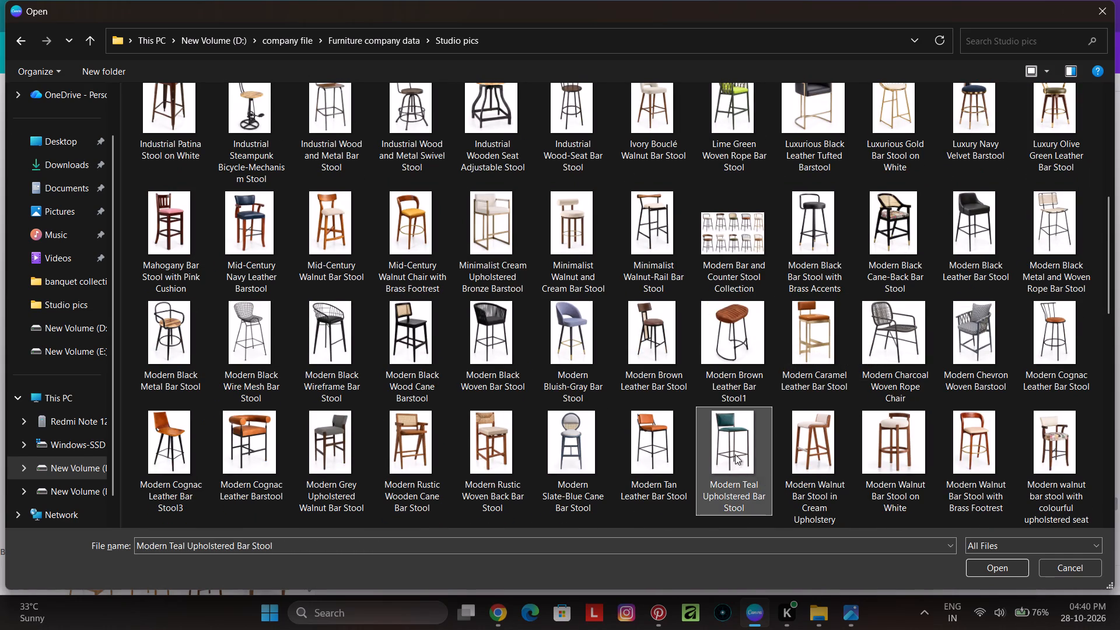
{"action": "left_click", "coordinate": [987, 568]}
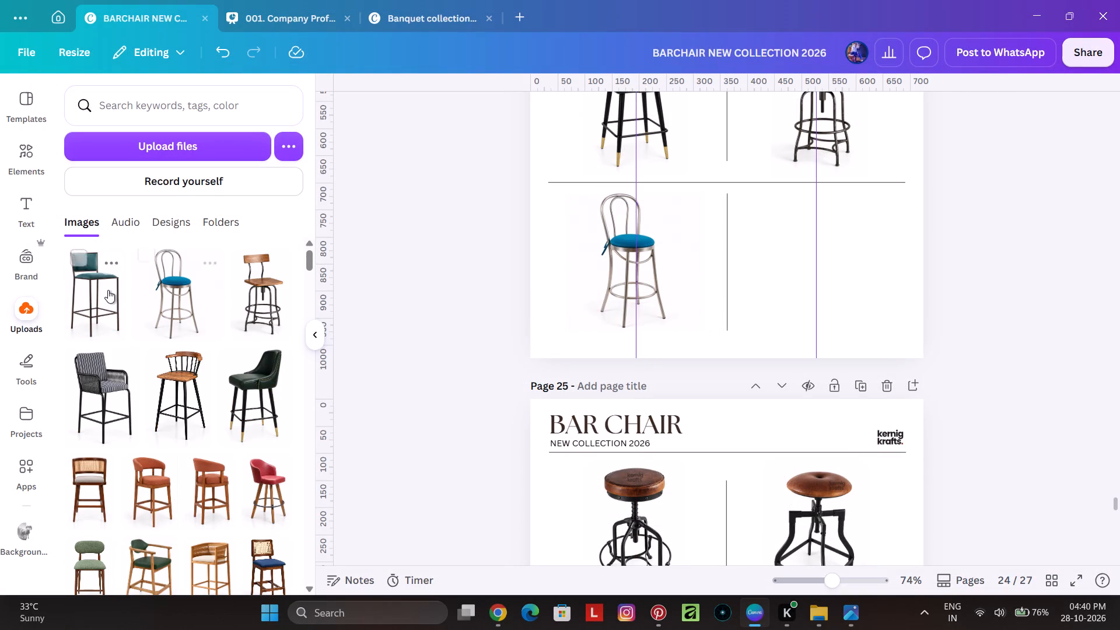
Add the uploaded teal upholstered bar stool image to page 24 at the third-row right cell.
{"action": "left_click_drag", "start_coordinate": [108, 291], "coordinate": [808, 224]}
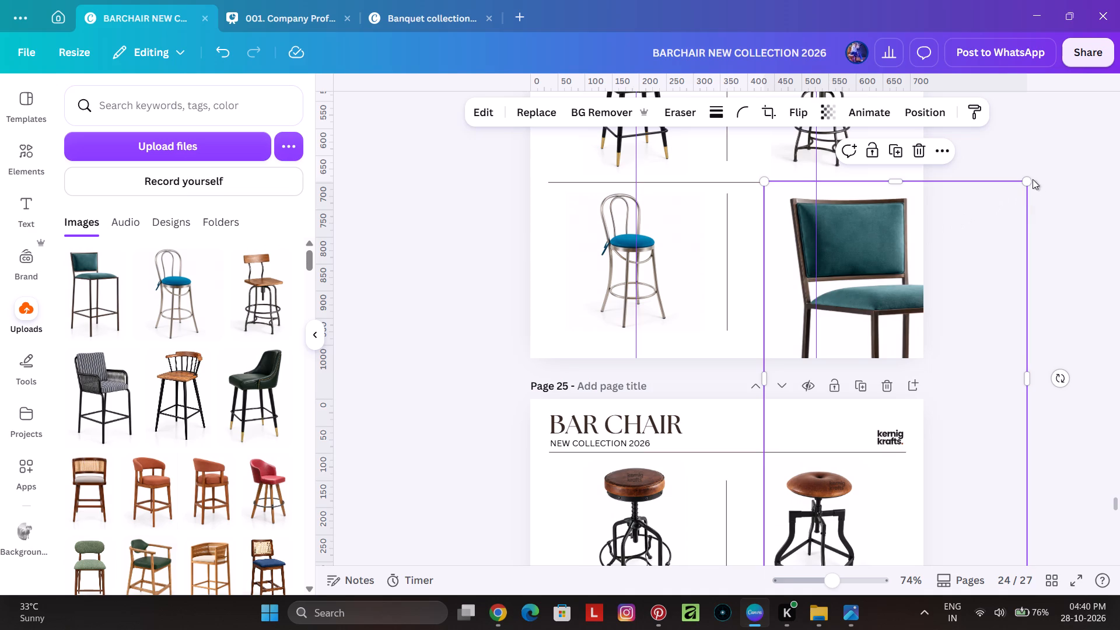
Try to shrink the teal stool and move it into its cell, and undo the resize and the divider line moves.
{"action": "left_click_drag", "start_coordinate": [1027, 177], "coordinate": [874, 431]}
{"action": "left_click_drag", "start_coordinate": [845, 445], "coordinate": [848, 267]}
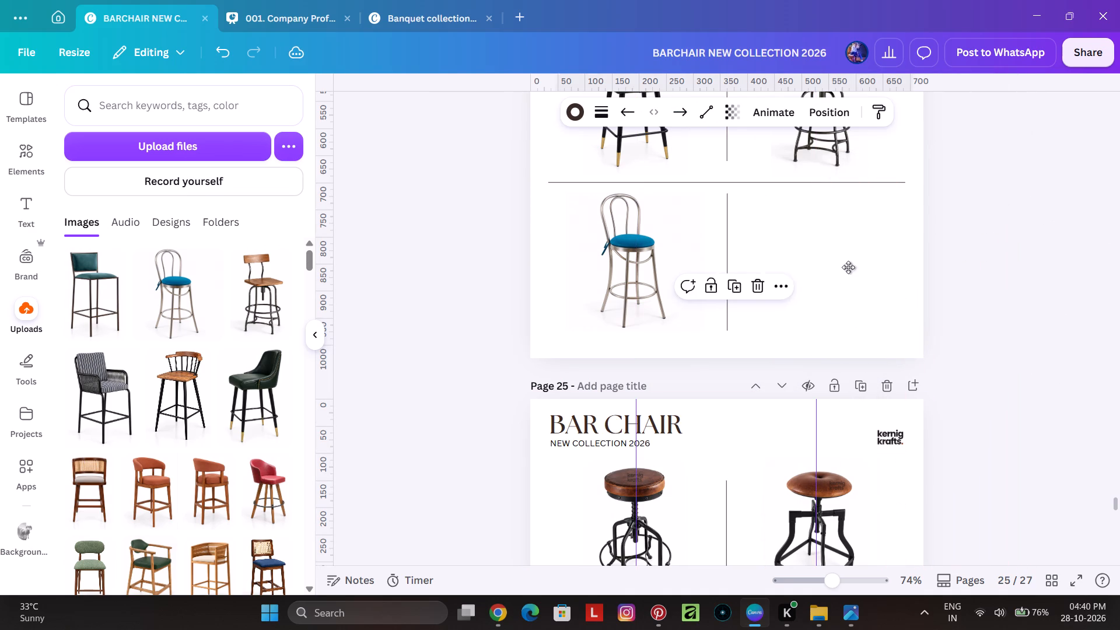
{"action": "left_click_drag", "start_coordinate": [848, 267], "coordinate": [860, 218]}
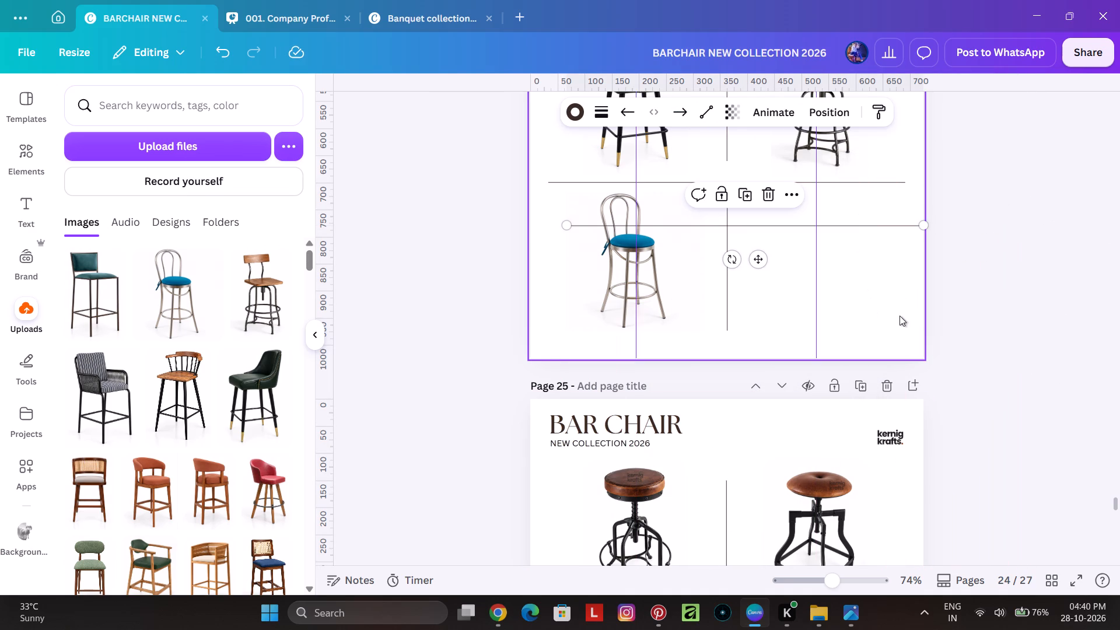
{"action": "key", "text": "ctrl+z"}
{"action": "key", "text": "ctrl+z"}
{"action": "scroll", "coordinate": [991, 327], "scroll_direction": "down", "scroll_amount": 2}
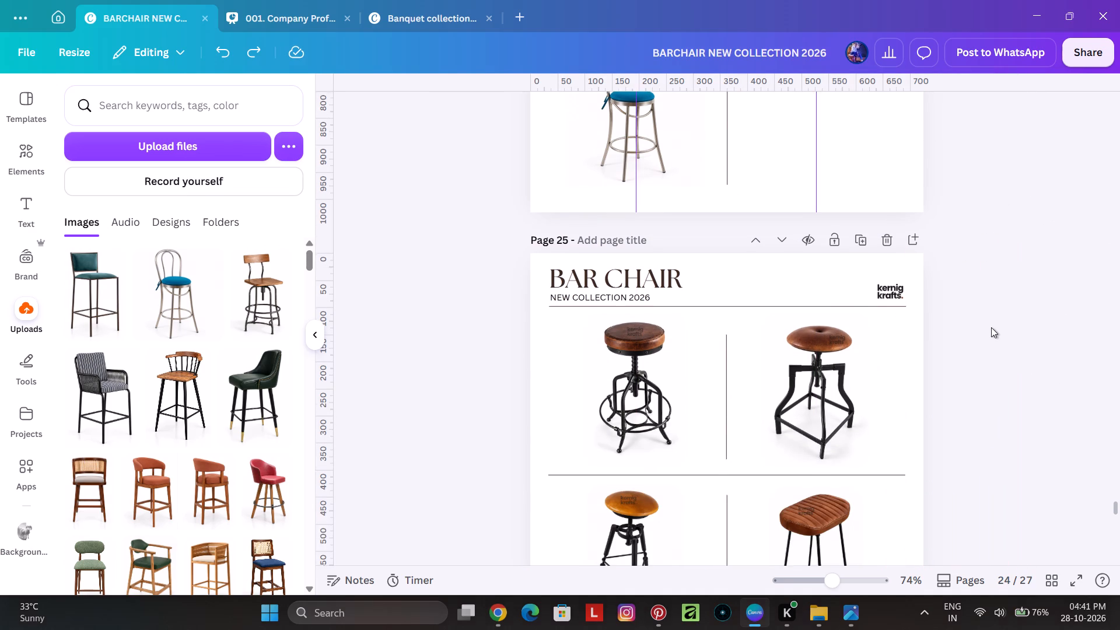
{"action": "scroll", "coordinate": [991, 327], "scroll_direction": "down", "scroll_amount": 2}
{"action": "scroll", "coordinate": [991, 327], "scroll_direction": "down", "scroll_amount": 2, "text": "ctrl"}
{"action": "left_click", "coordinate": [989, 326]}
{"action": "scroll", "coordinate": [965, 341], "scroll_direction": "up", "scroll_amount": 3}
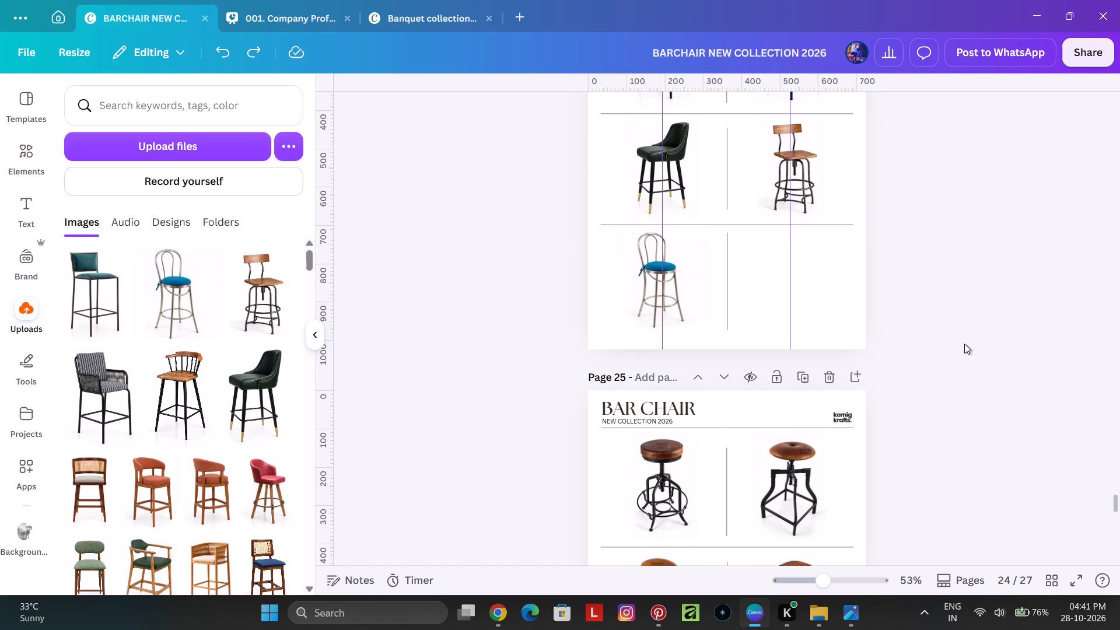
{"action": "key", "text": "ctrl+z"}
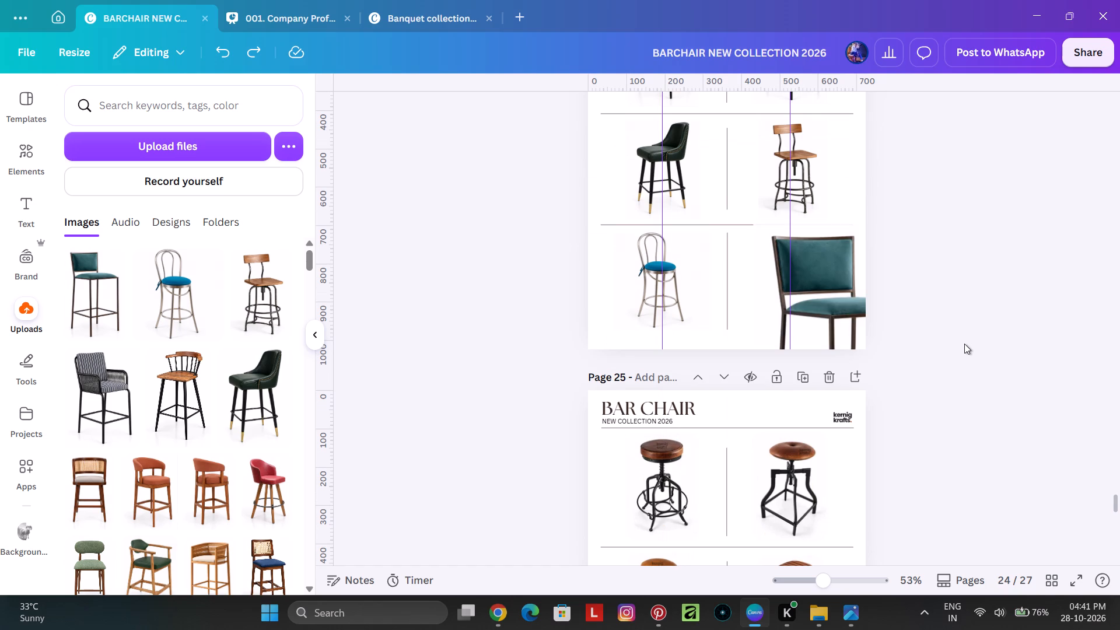
Scale the teal upholstered bar stool down to fit page 24's third-row right cell and centre it on the guide at 527.
{"action": "left_click", "coordinate": [845, 278]}
{"action": "left_click_drag", "start_coordinate": [944, 226], "coordinate": [890, 324]}
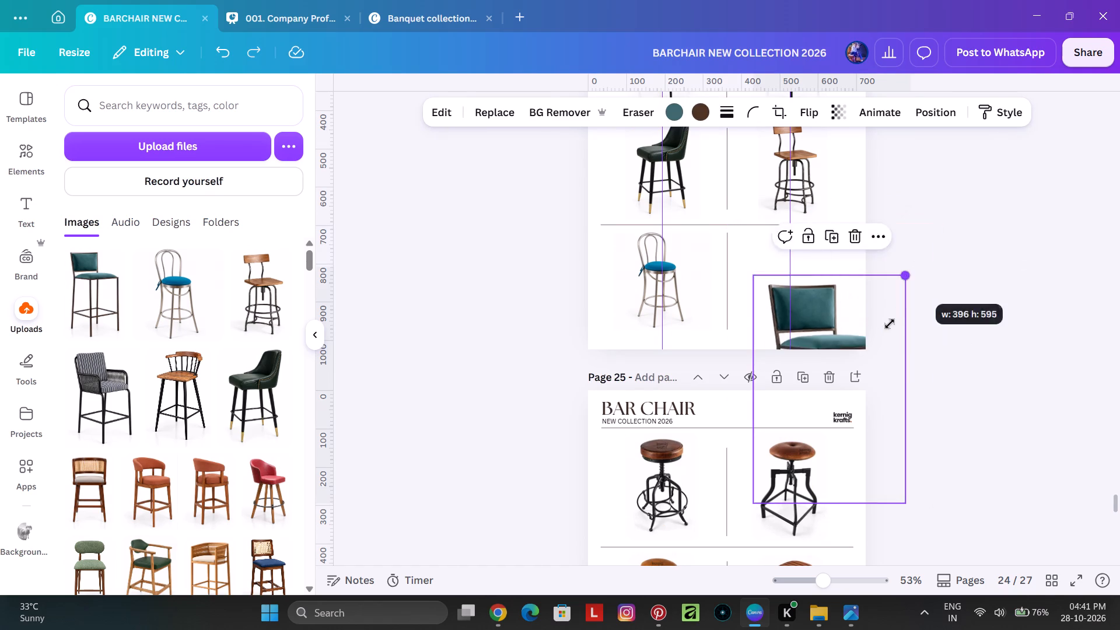
{"action": "left_click_drag", "start_coordinate": [890, 324], "coordinate": [887, 327]}
{"action": "left_click_drag", "start_coordinate": [846, 338], "coordinate": [837, 190]}
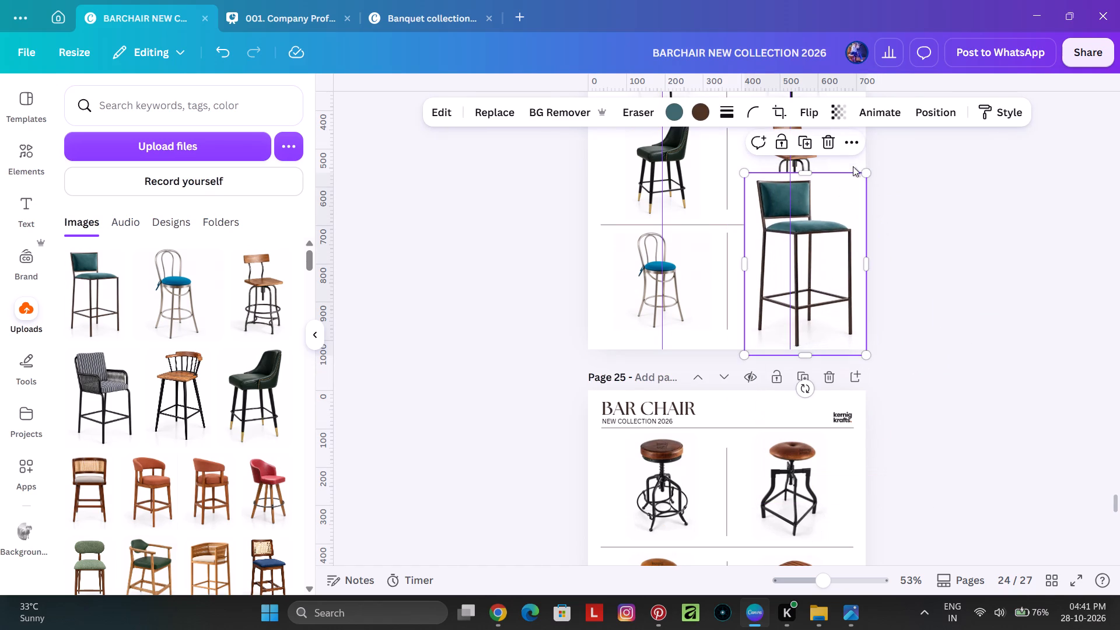
{"action": "left_click_drag", "start_coordinate": [867, 171], "coordinate": [821, 246]}
{"action": "left_click_drag", "start_coordinate": [804, 296], "coordinate": [814, 281]}
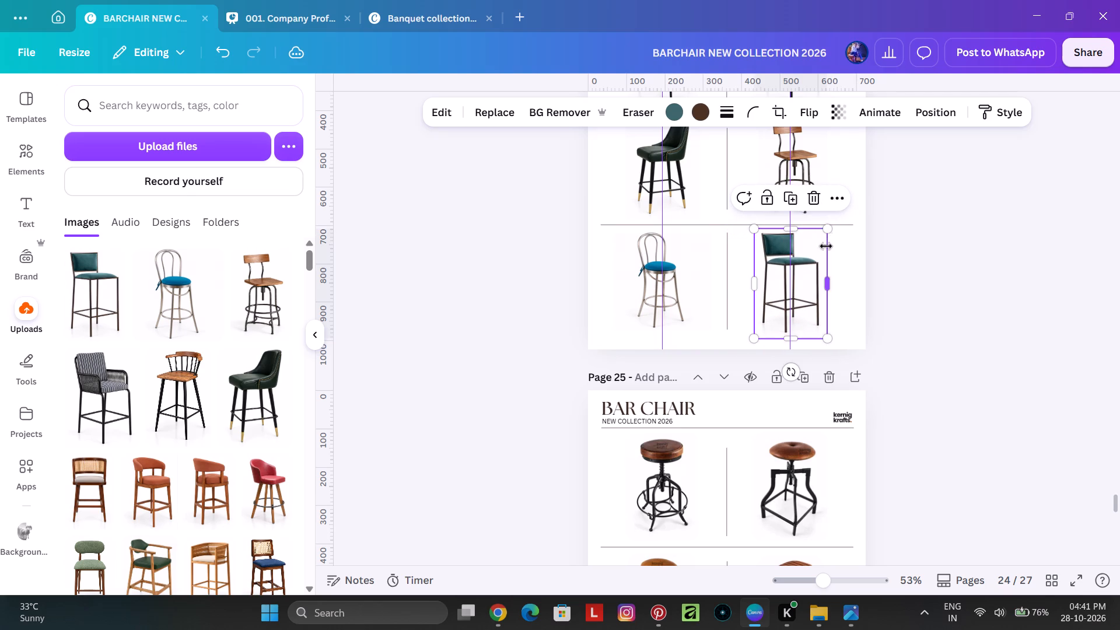
{"action": "left_click_drag", "start_coordinate": [829, 235], "coordinate": [821, 247]}
{"action": "left_click_drag", "start_coordinate": [796, 284], "coordinate": [799, 278]}
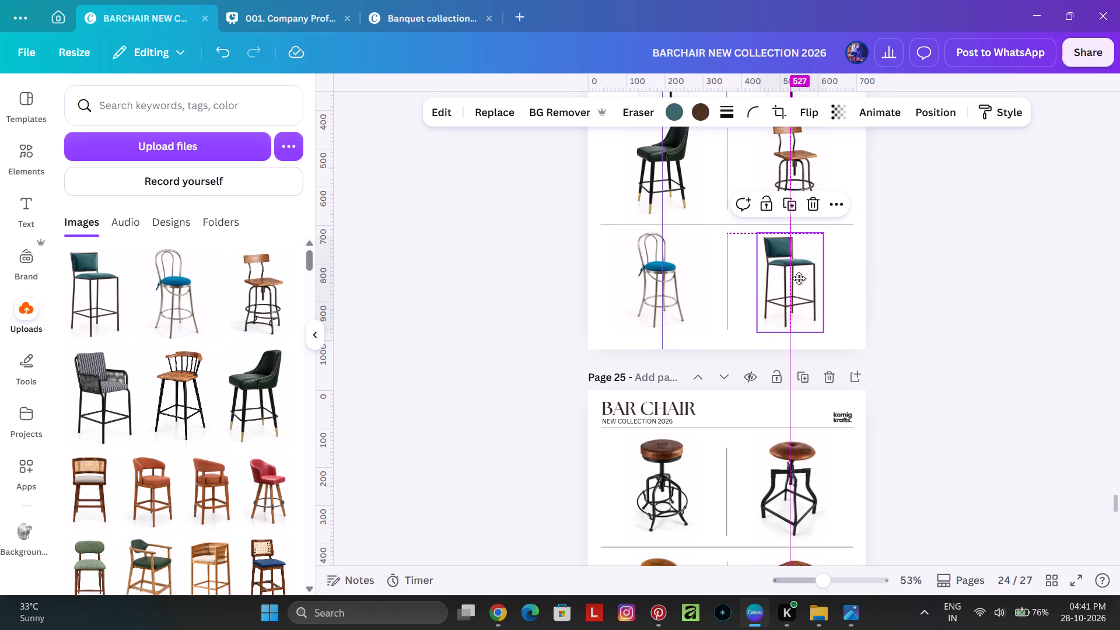
{"action": "left_click_drag", "start_coordinate": [799, 278], "coordinate": [799, 276]}
{"action": "left_click", "coordinate": [1004, 247]}
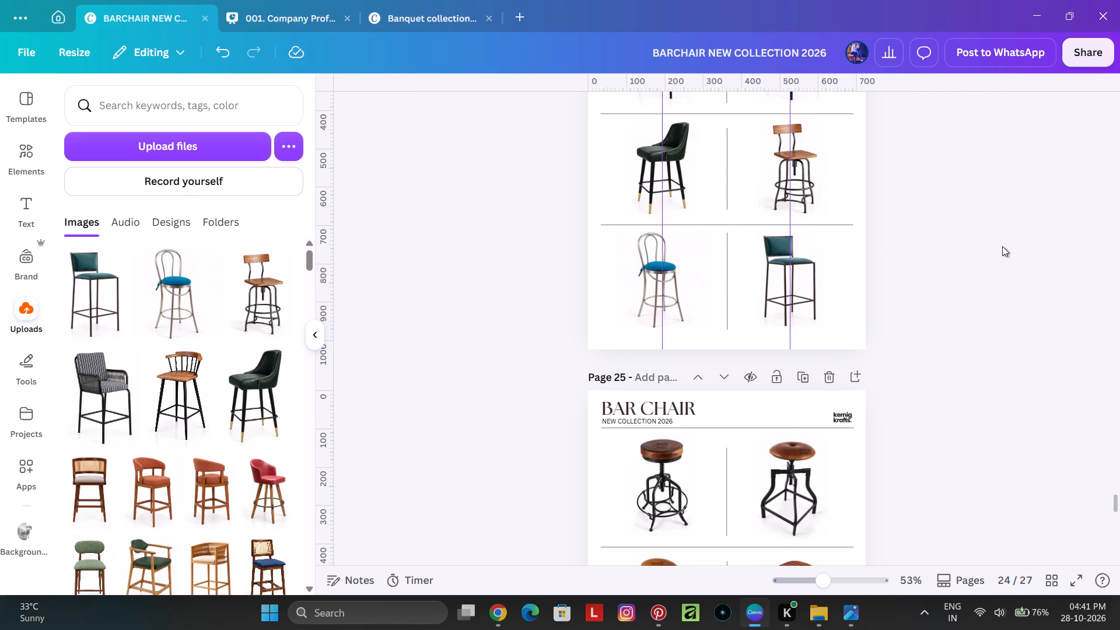
Upload the Modern Cognac Leather Bar Stool image with the spindle back from the Studio pics folder.
{"action": "left_click", "coordinate": [165, 142]}
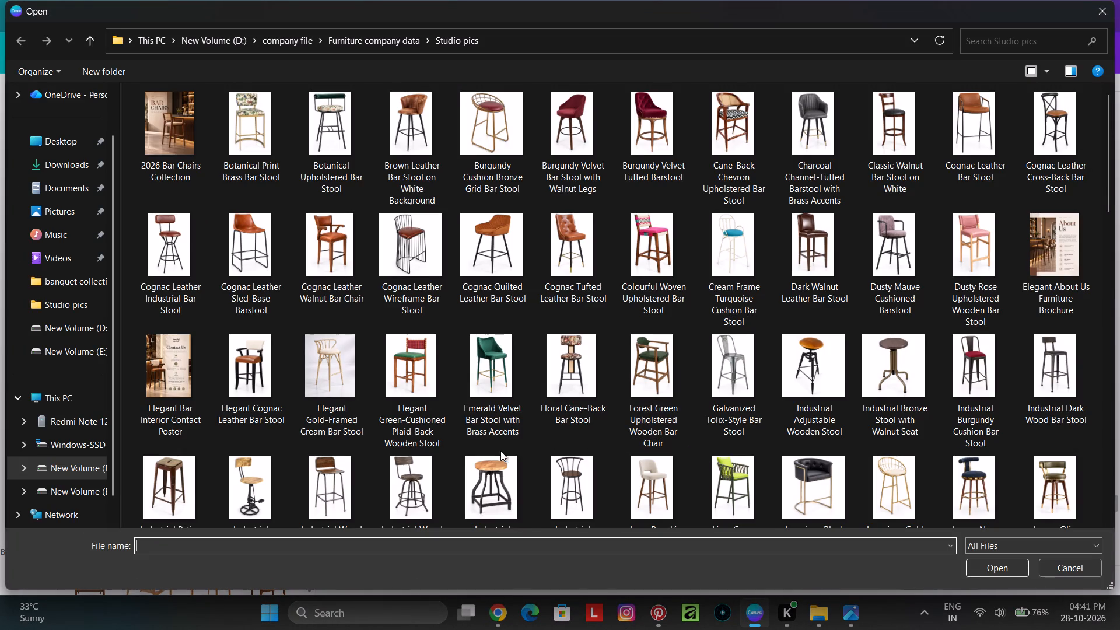
{"action": "scroll", "coordinate": [501, 382], "scroll_direction": "down", "scroll_amount": 2}
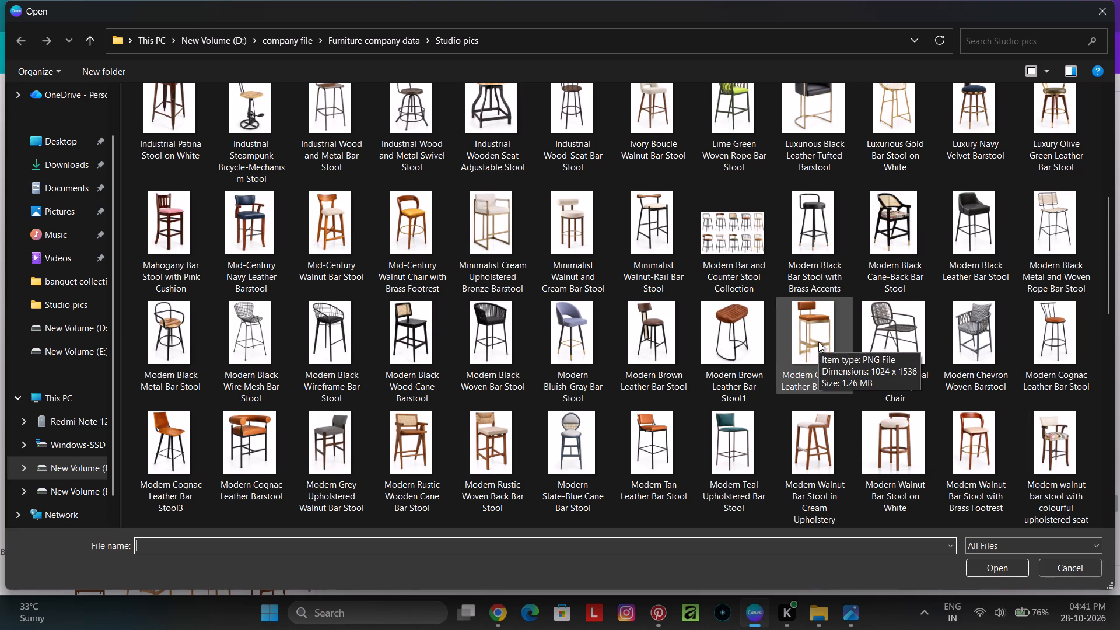
{"action": "left_click", "coordinate": [1045, 342]}
{"action": "left_click", "coordinate": [998, 568]}
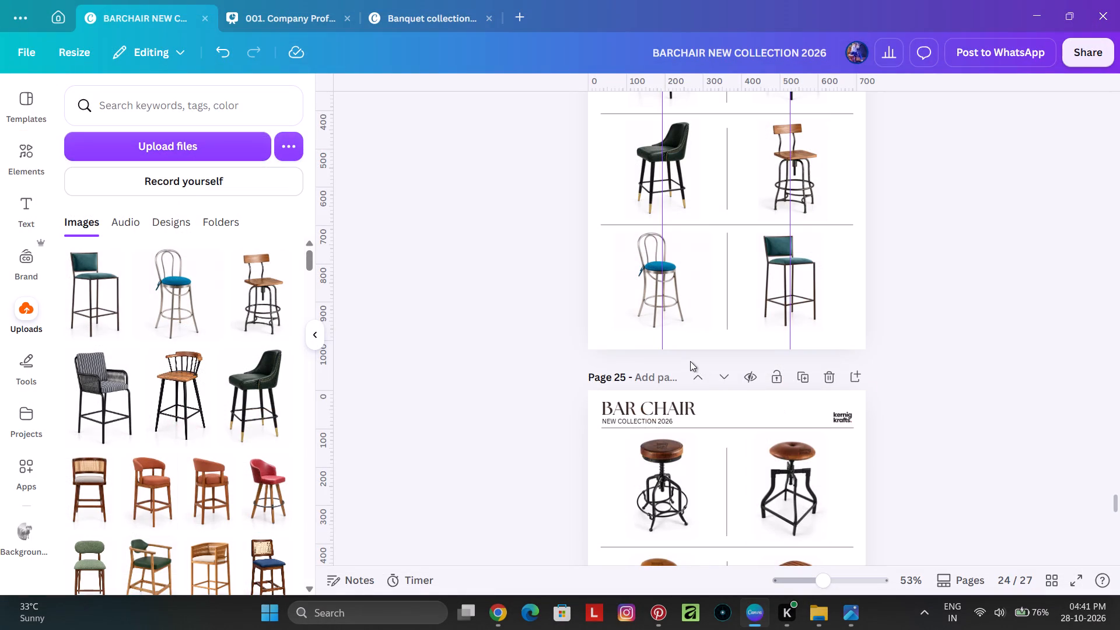
{"action": "scroll", "coordinate": [701, 277], "scroll_direction": "up", "scroll_amount": 4}
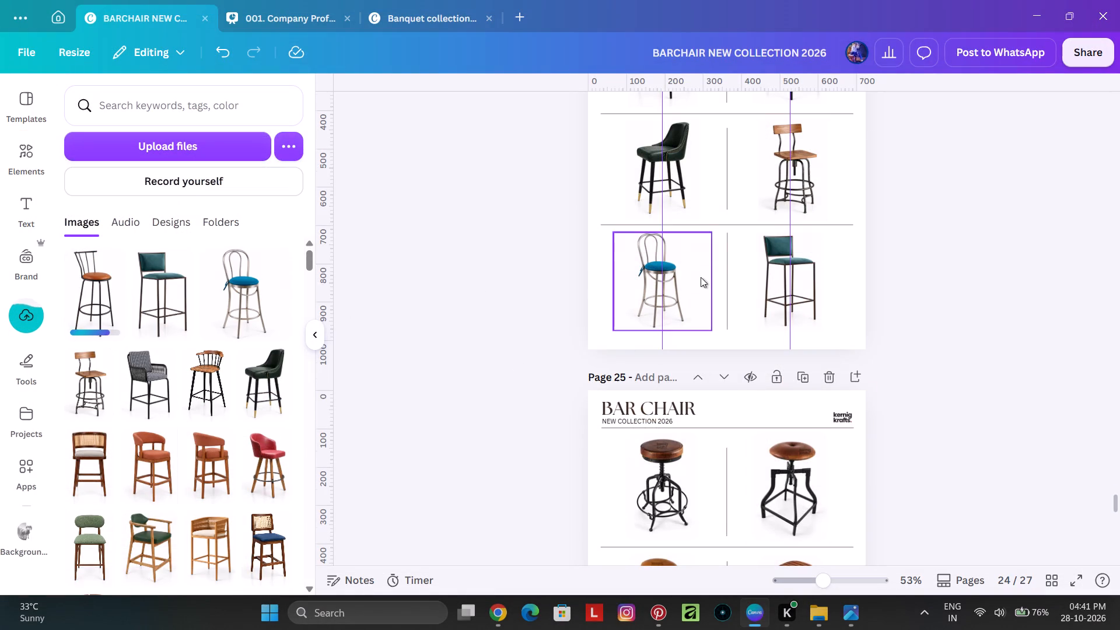
Review catalogue pages 24 back to 17 for a bar stool matching the newly uploaded spindle-back cognac leather stool.
{"action": "scroll", "coordinate": [710, 293], "scroll_direction": "up", "scroll_amount": 7}
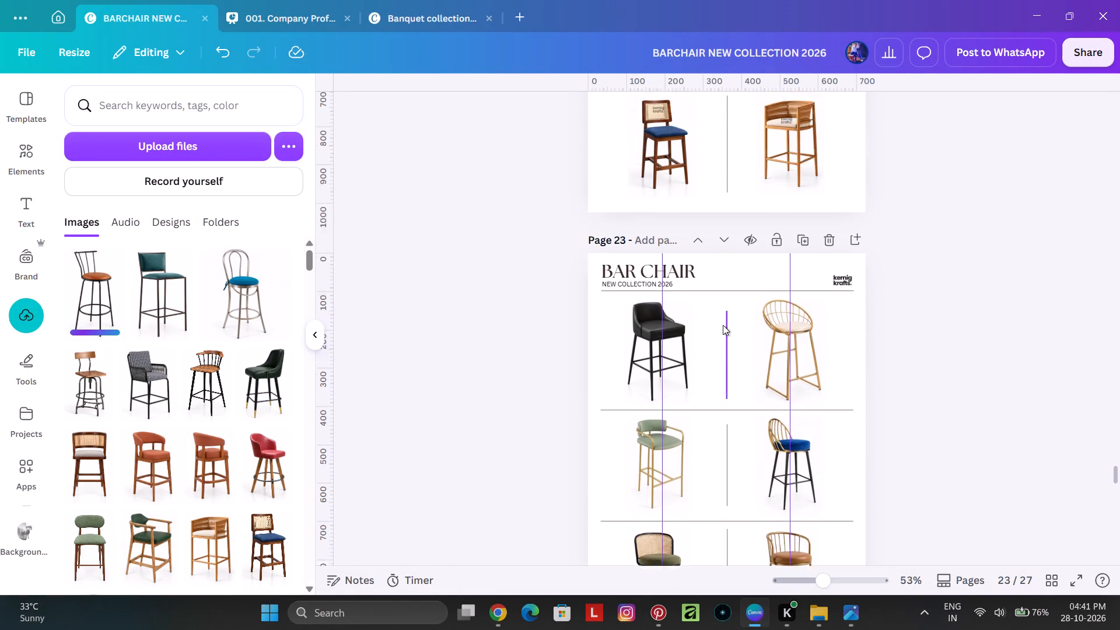
{"action": "scroll", "coordinate": [723, 328], "scroll_direction": "up", "scroll_amount": 9}
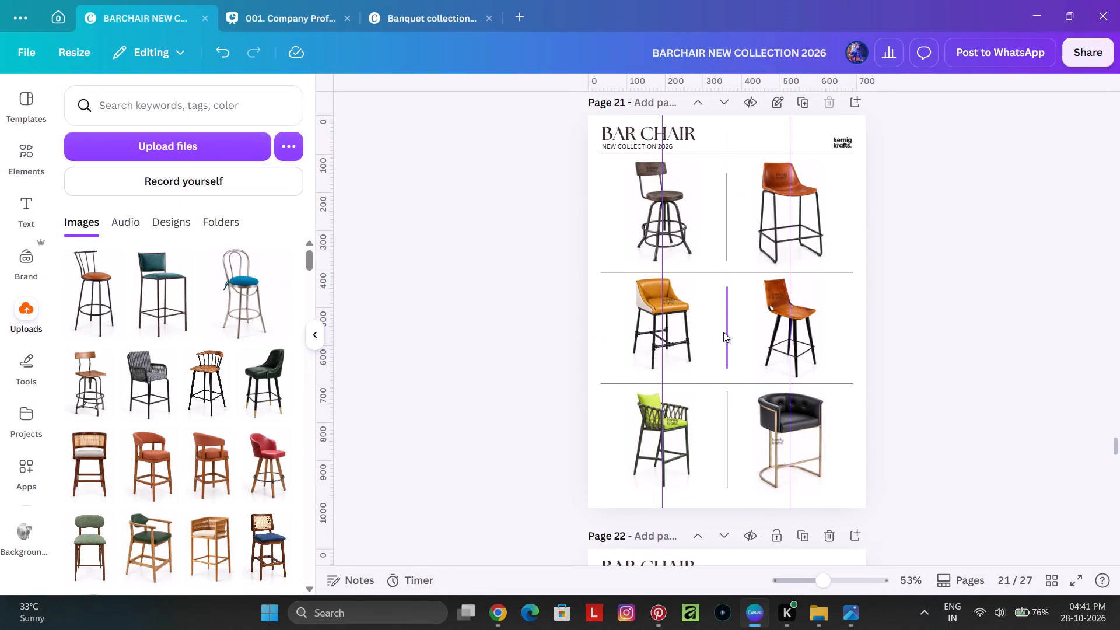
{"action": "scroll", "coordinate": [731, 351], "scroll_direction": "up", "scroll_amount": 5}
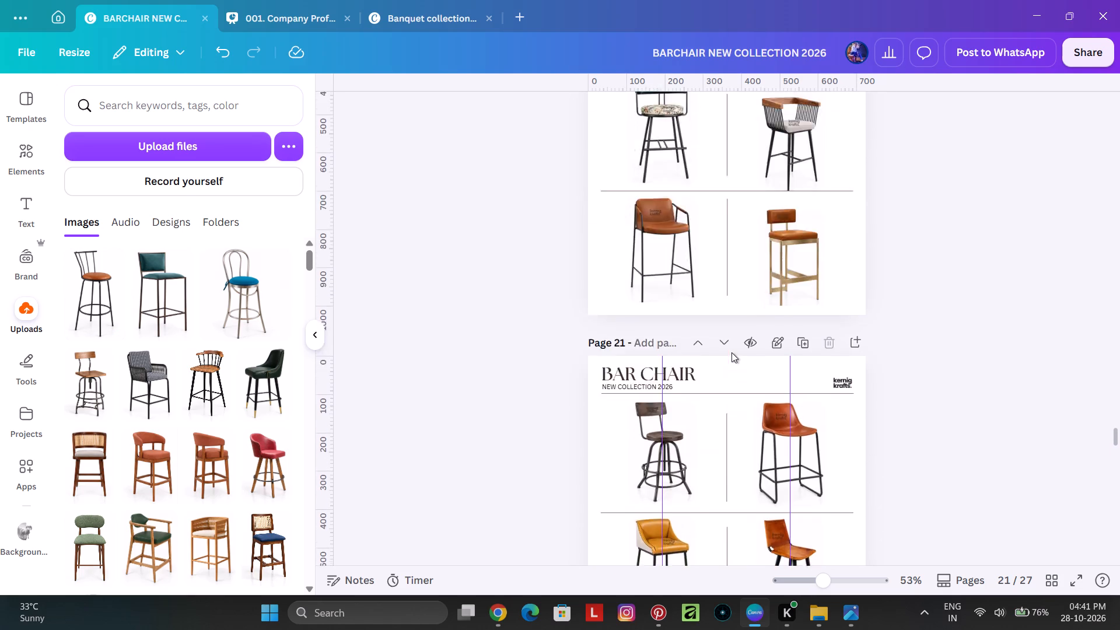
{"action": "scroll", "coordinate": [758, 408], "scroll_direction": "up", "scroll_amount": 5}
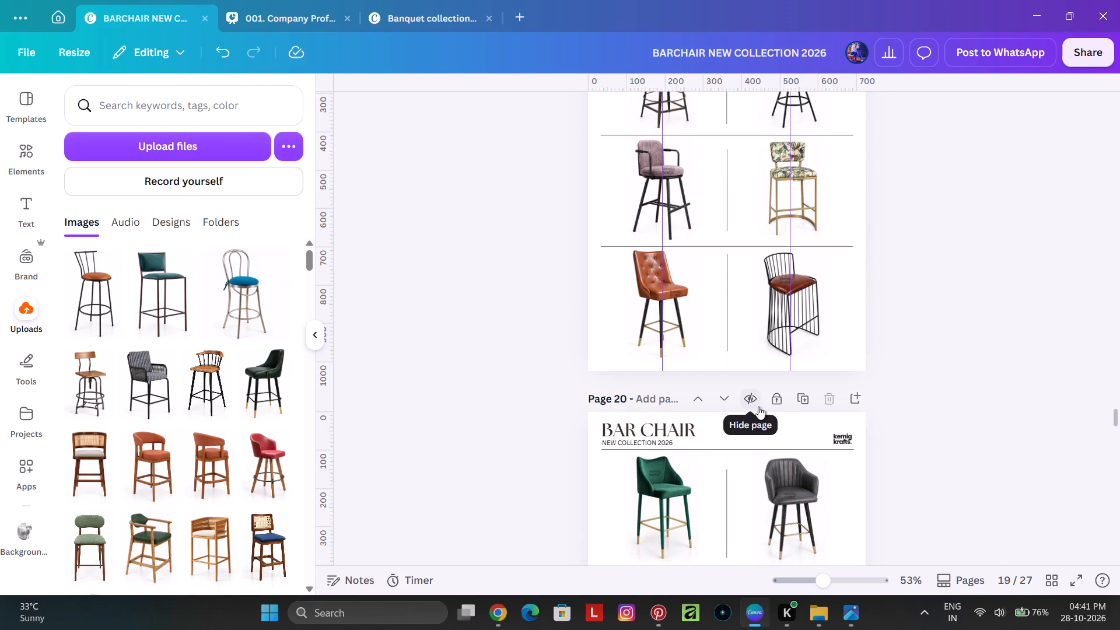
{"action": "scroll", "coordinate": [758, 407], "scroll_direction": "up", "scroll_amount": 7}
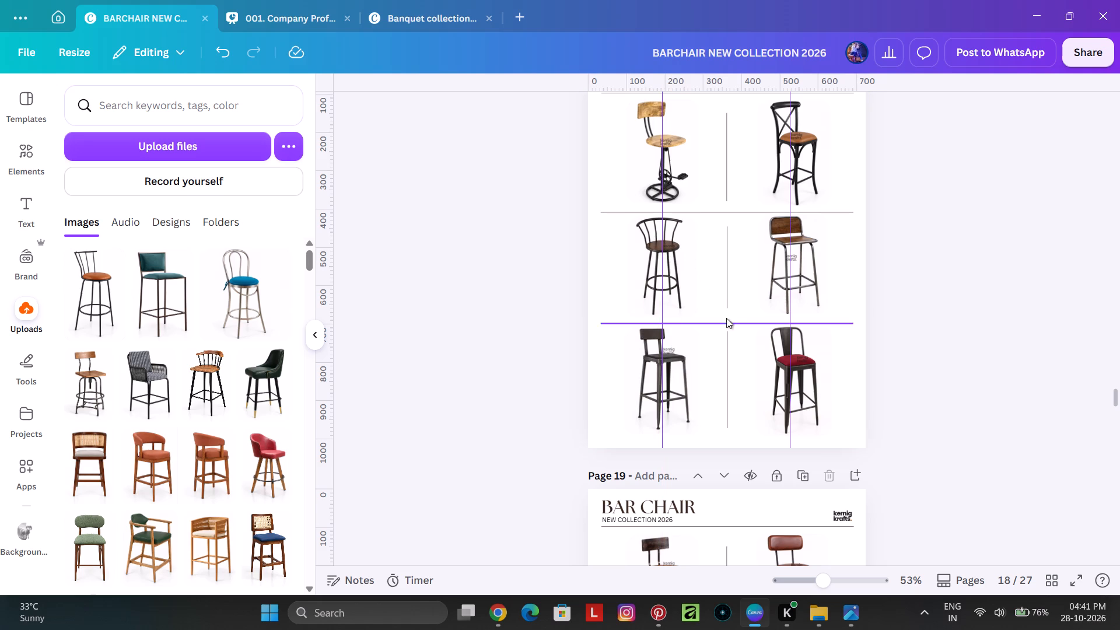
{"action": "scroll", "coordinate": [727, 367], "scroll_direction": "up", "scroll_amount": 6}
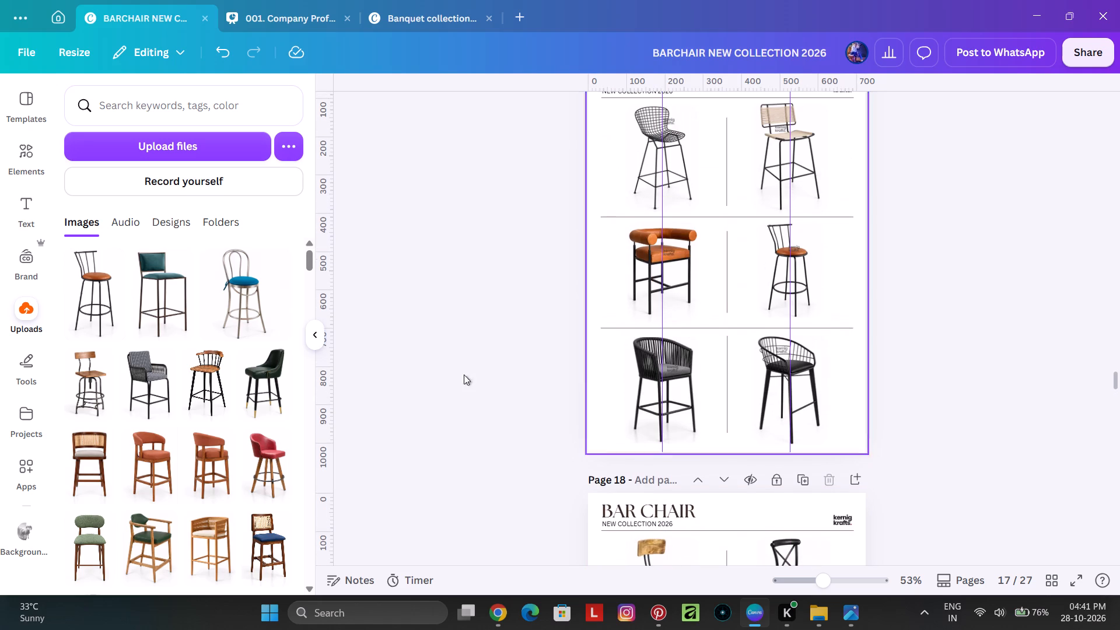
{"action": "scroll", "coordinate": [647, 334], "scroll_direction": "down", "scroll_amount": 6}
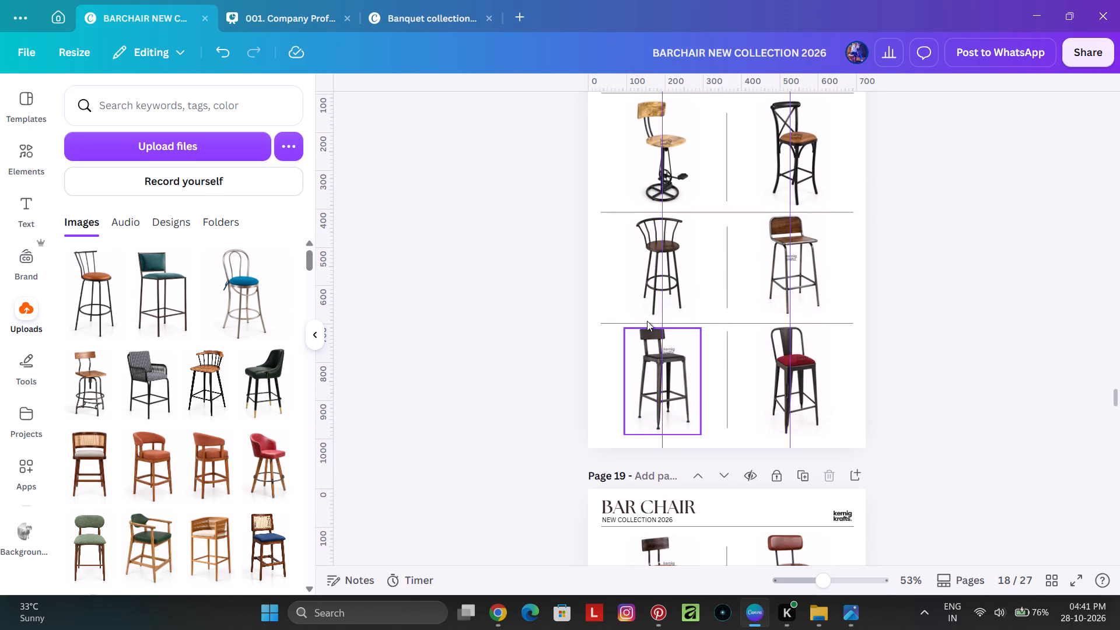
{"action": "scroll", "coordinate": [758, 292], "scroll_direction": "up", "scroll_amount": 6}
{"action": "scroll", "coordinate": [758, 293], "scroll_direction": "down", "scroll_amount": 2}
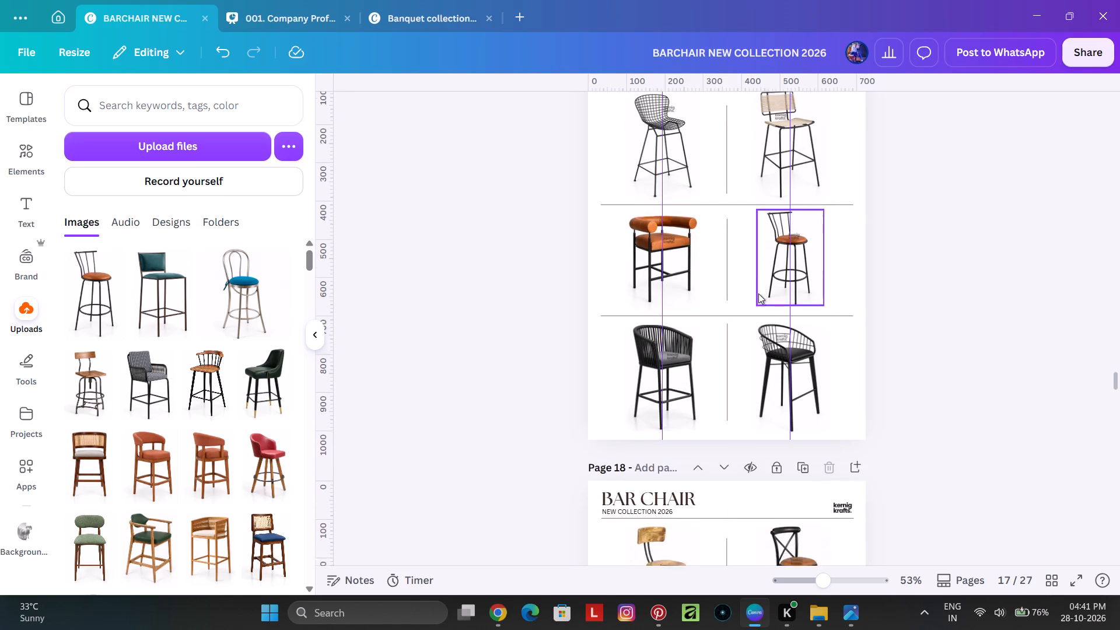
{"action": "scroll", "coordinate": [758, 293], "scroll_direction": "down", "scroll_amount": 2}
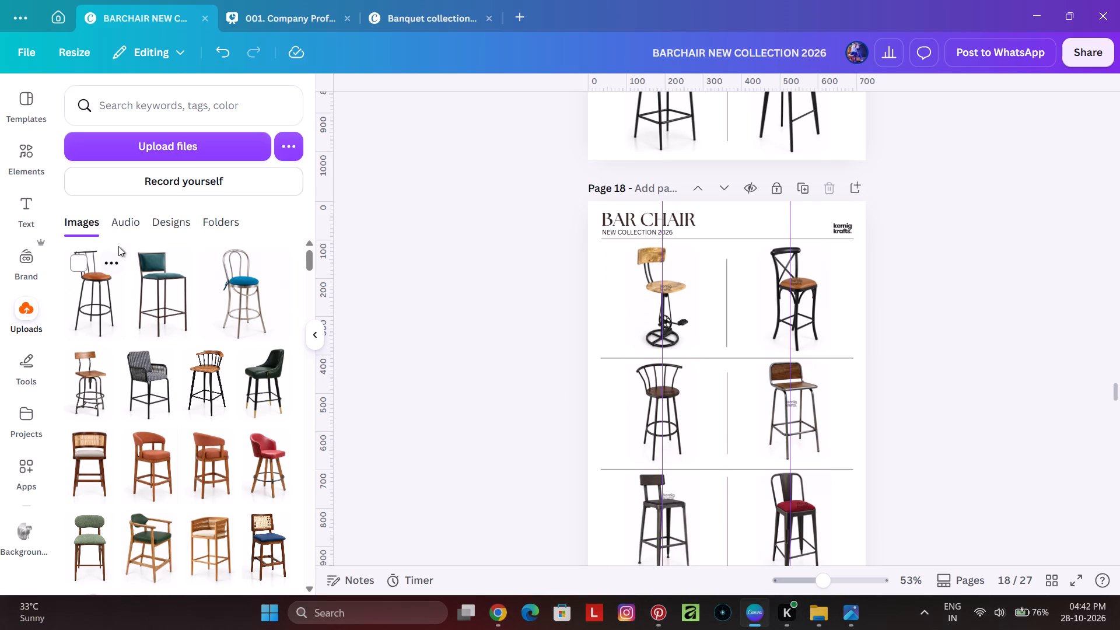
Move the uploaded Modern Cognac Leather Bar Stool image to the trash.
{"action": "left_click", "coordinate": [113, 266]}
{"action": "left_click", "coordinate": [236, 543]}
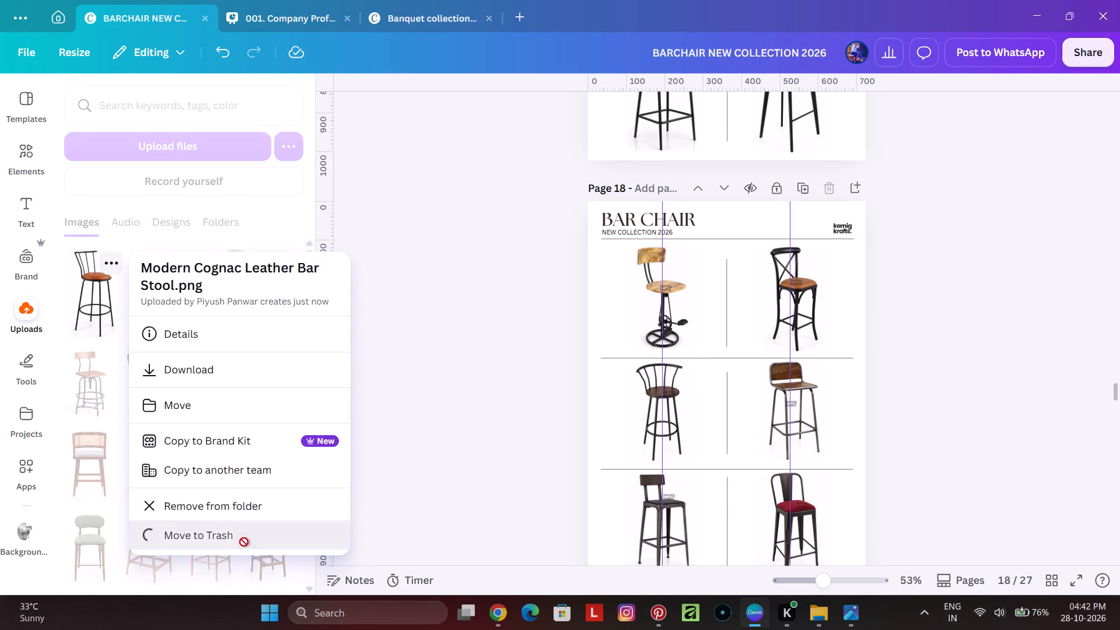
Examine page 18's bar stools and the Studio pics folder for images not yet placed in the catalogue.
{"action": "scroll", "coordinate": [842, 348], "scroll_direction": "up", "scroll_amount": 1}
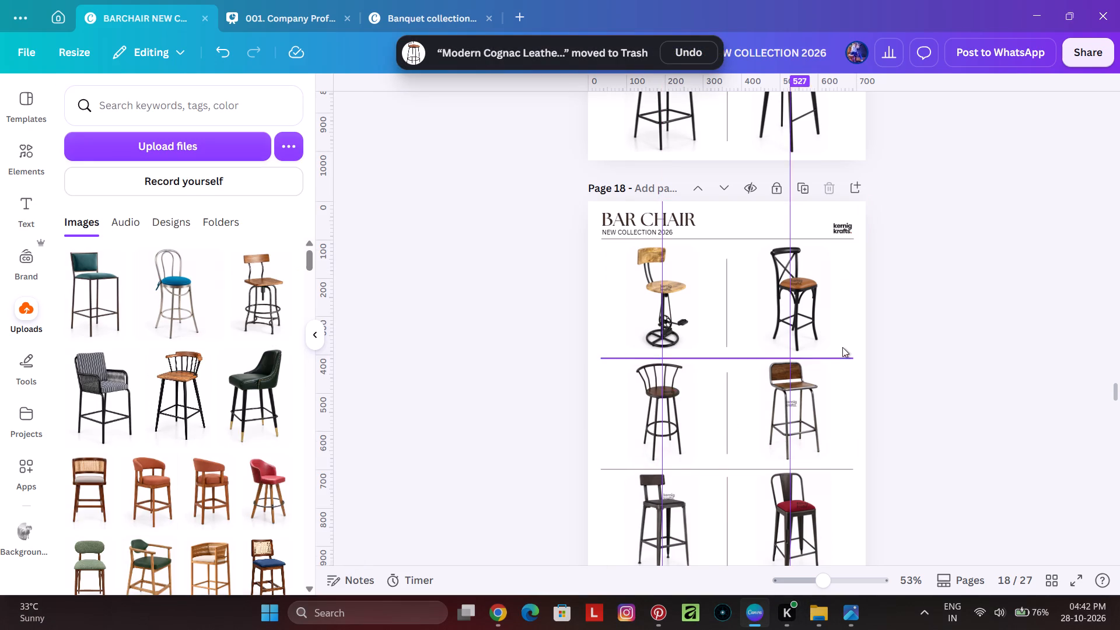
{"action": "scroll", "coordinate": [842, 347], "scroll_direction": "up", "scroll_amount": 2}
{"action": "scroll", "coordinate": [862, 315], "scroll_direction": "down", "scroll_amount": 3}
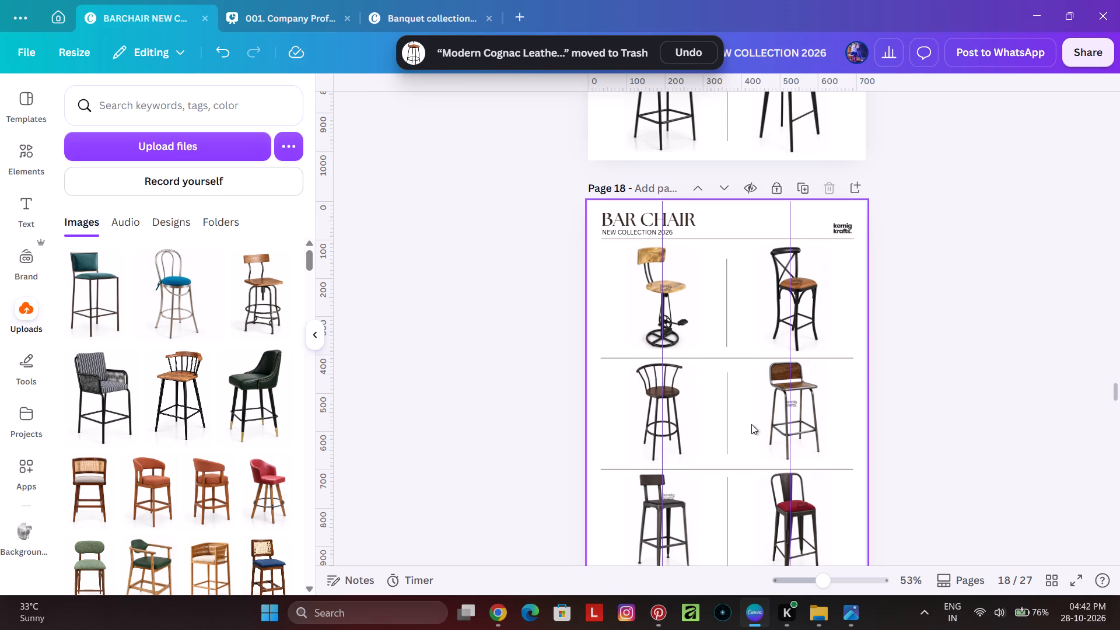
{"action": "scroll", "coordinate": [750, 425], "scroll_direction": "down", "scroll_amount": 2}
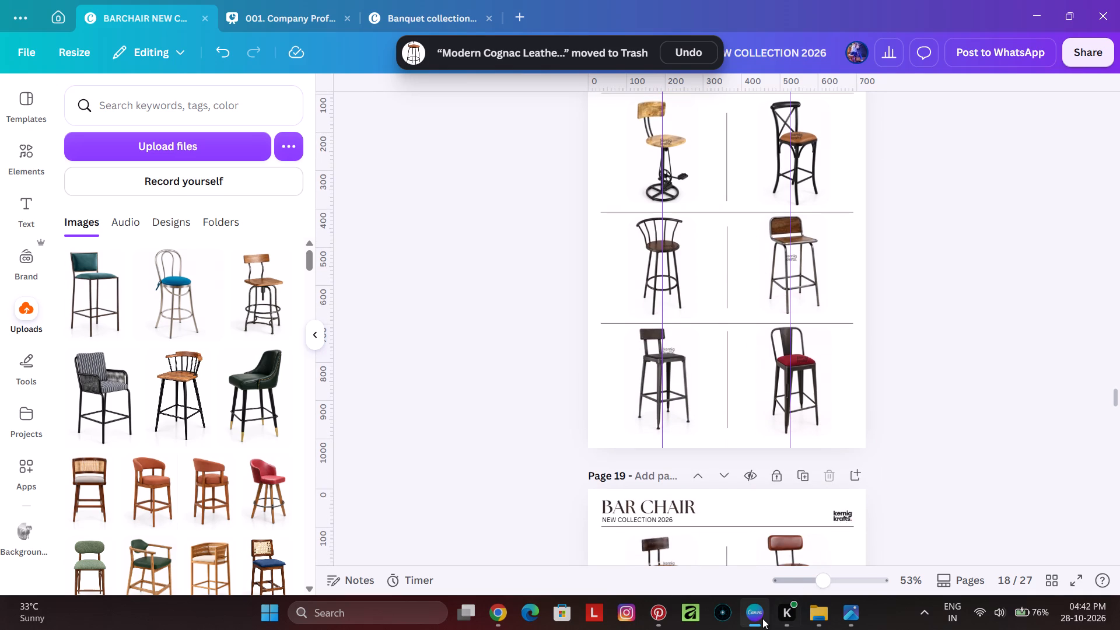
{"action": "left_click", "coordinate": [815, 620]}
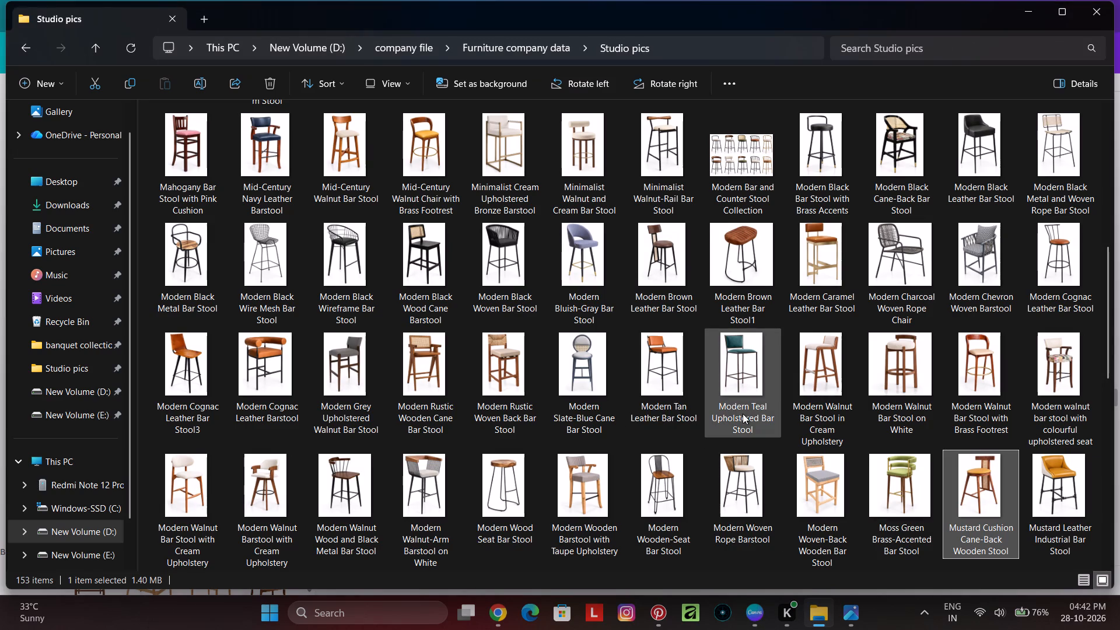
{"action": "scroll", "coordinate": [743, 407], "scroll_direction": "down", "scroll_amount": 1}
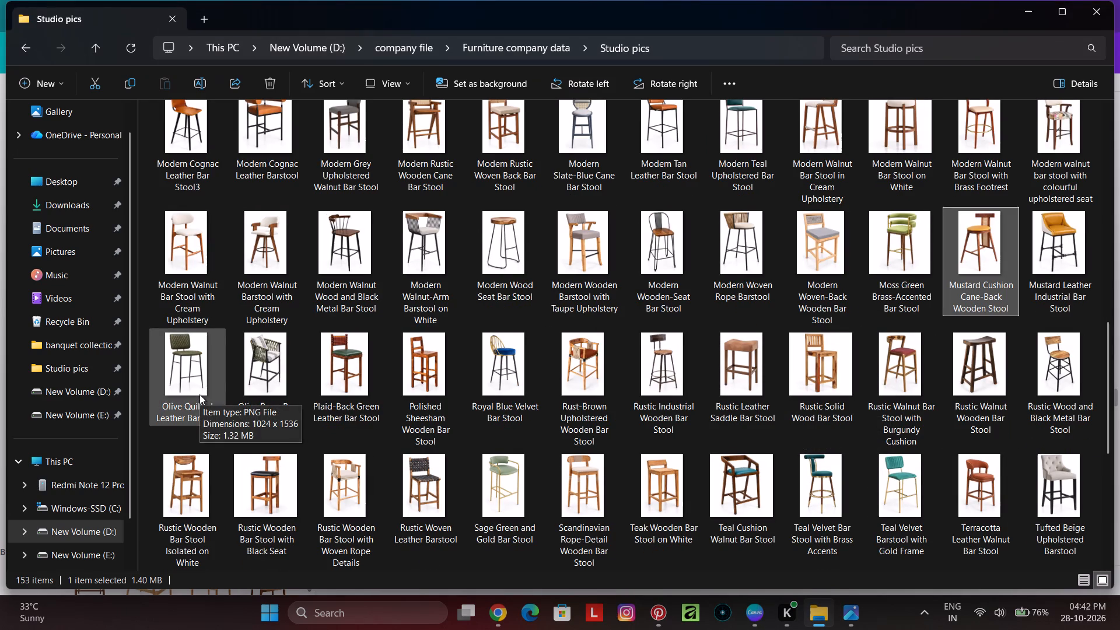
Compare catalogue pages 17 back to 14 with the remaining Studio pics images to find unused bar stools.
{"action": "left_click", "coordinate": [758, 619]}
{"action": "scroll", "coordinate": [721, 412], "scroll_direction": "up", "scroll_amount": 8}
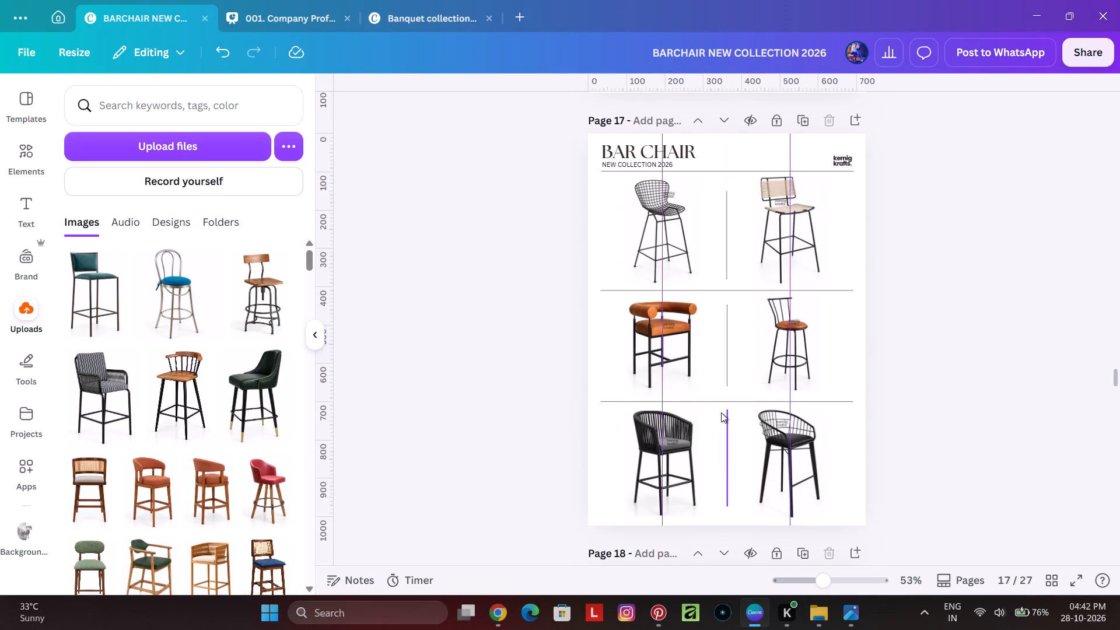
{"action": "scroll", "coordinate": [721, 412], "scroll_direction": "up", "scroll_amount": 4}
{"action": "scroll", "coordinate": [721, 412], "scroll_direction": "down", "scroll_amount": 2}
{"action": "scroll", "coordinate": [721, 412], "scroll_direction": "up", "scroll_amount": 2}
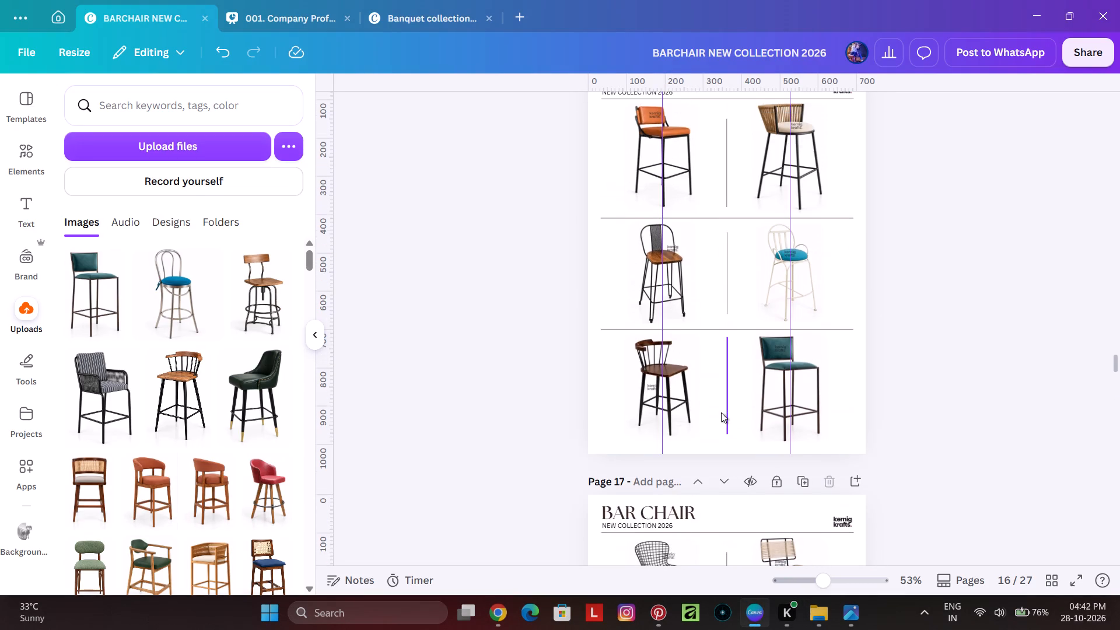
{"action": "scroll", "coordinate": [721, 412], "scroll_direction": "up", "scroll_amount": 5}
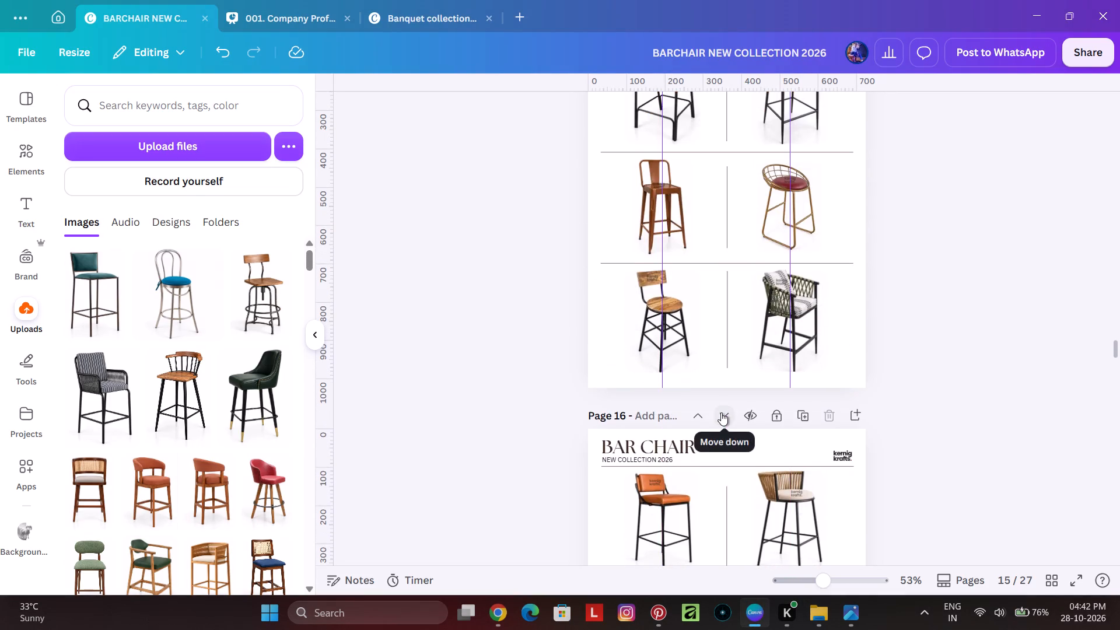
{"action": "scroll", "coordinate": [721, 412], "scroll_direction": "up", "scroll_amount": 7}
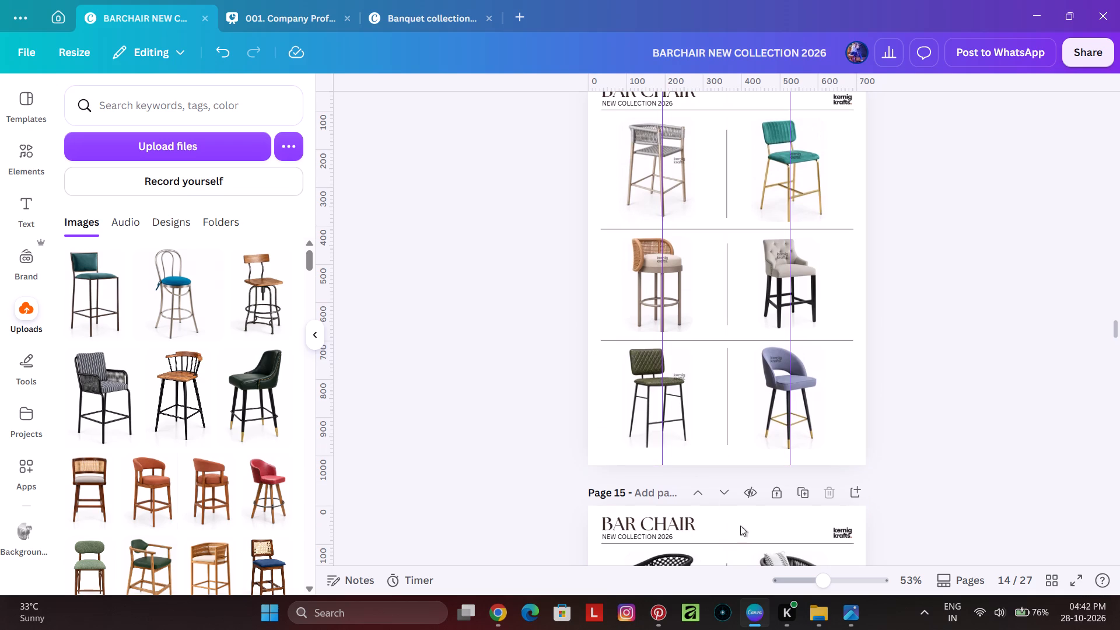
{"action": "left_click", "coordinate": [823, 618]}
{"action": "scroll", "coordinate": [736, 440], "scroll_direction": "down", "scroll_amount": 1}
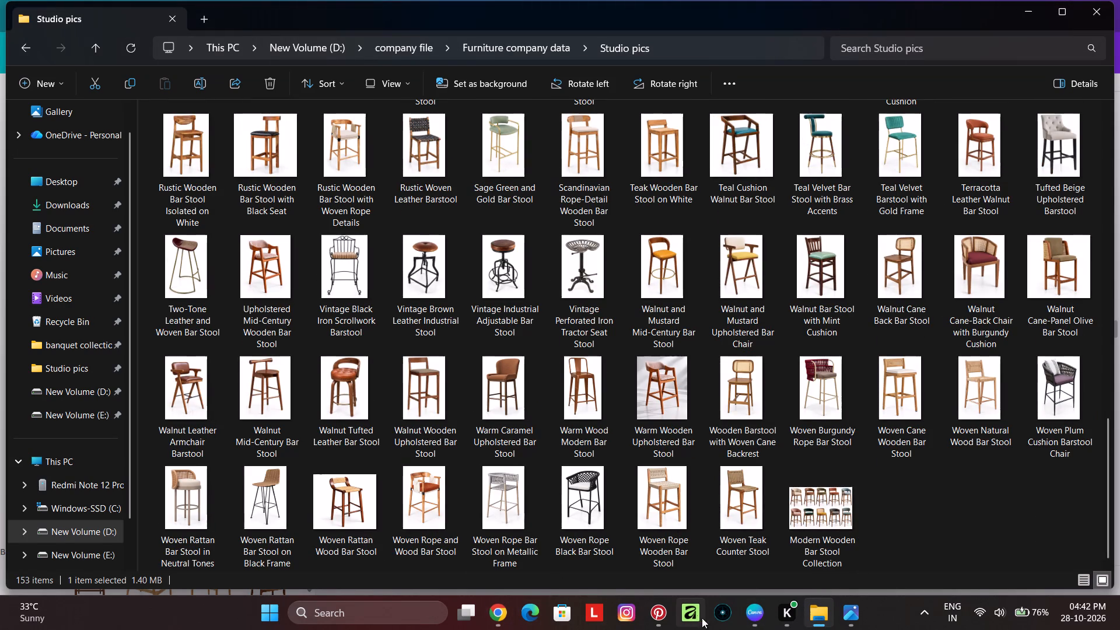
Switch to Pinterest and search for "iron bar chair".
{"action": "left_click", "coordinate": [660, 615]}
{"action": "left_click", "coordinate": [194, 80]}
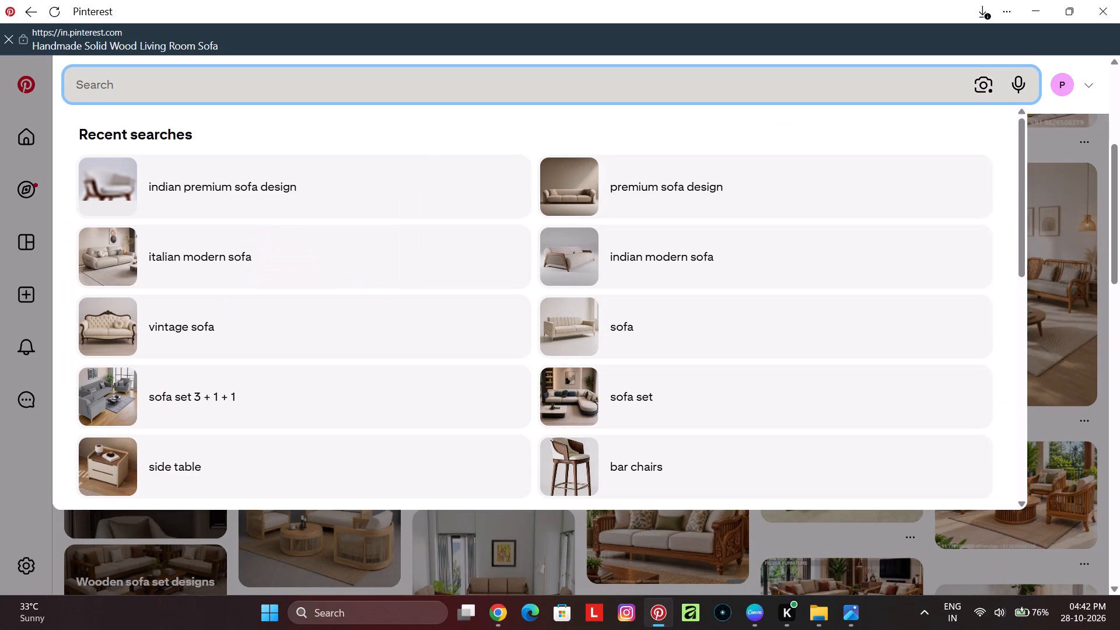
{"action": "type", "text": "iron bar"}
{"action": "key", "text": "space"}
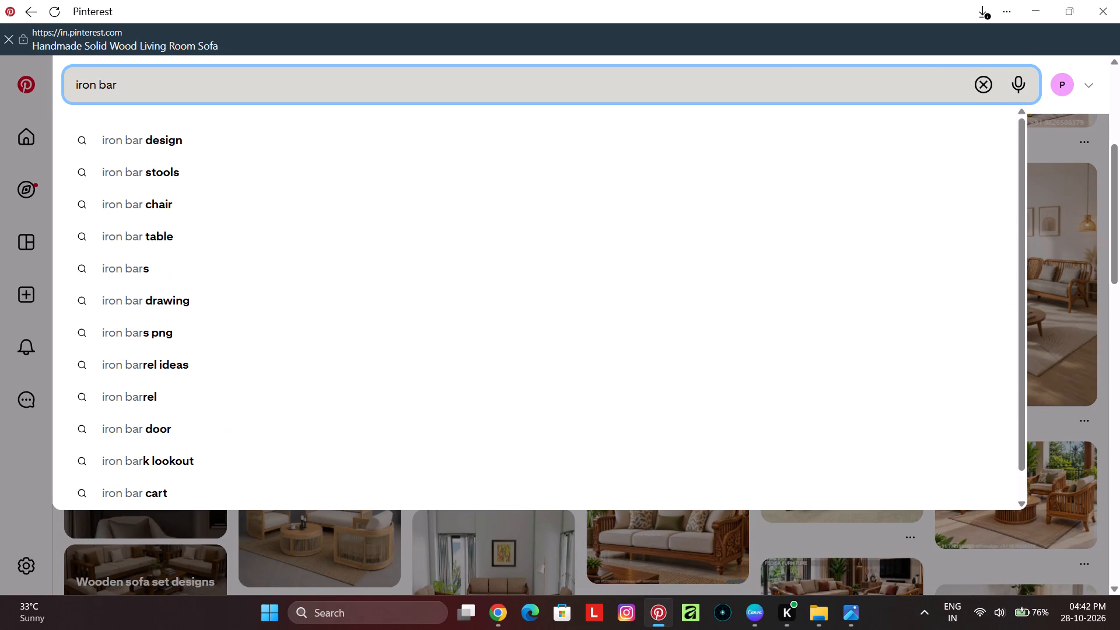
{"action": "key", "text": "Down"}
{"action": "key", "text": "Down"}
{"action": "key", "text": "Down"}
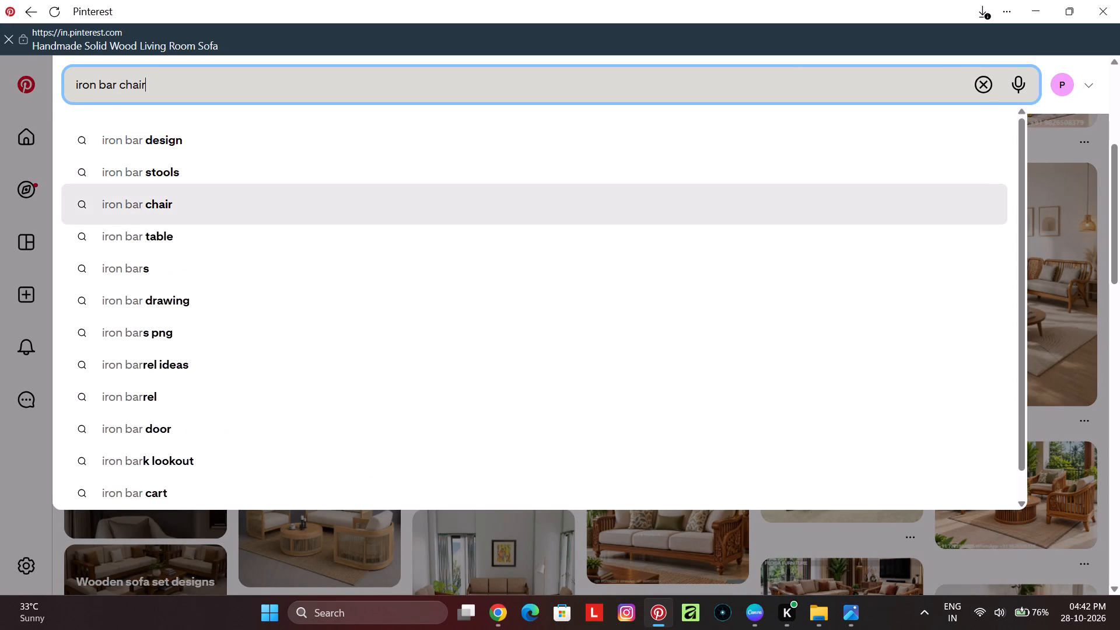
{"action": "key", "text": "Return"}
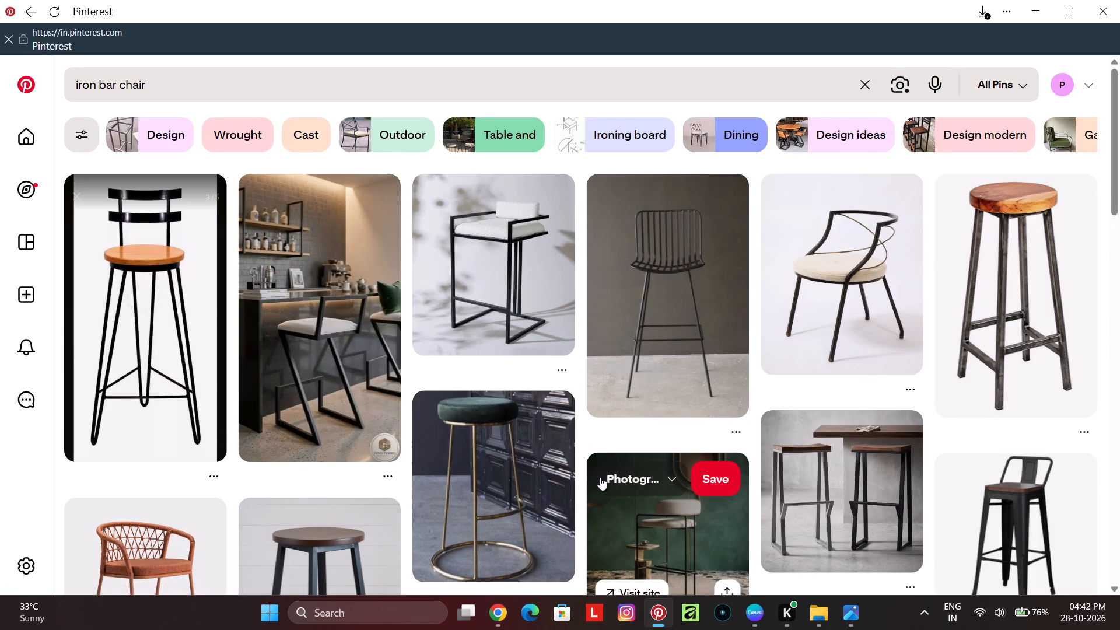
Find the related plain-background pin of the hairpin-leg bar stool with a two-slat back and save its image to New Volume (E:).
{"action": "left_click", "coordinate": [166, 325]}
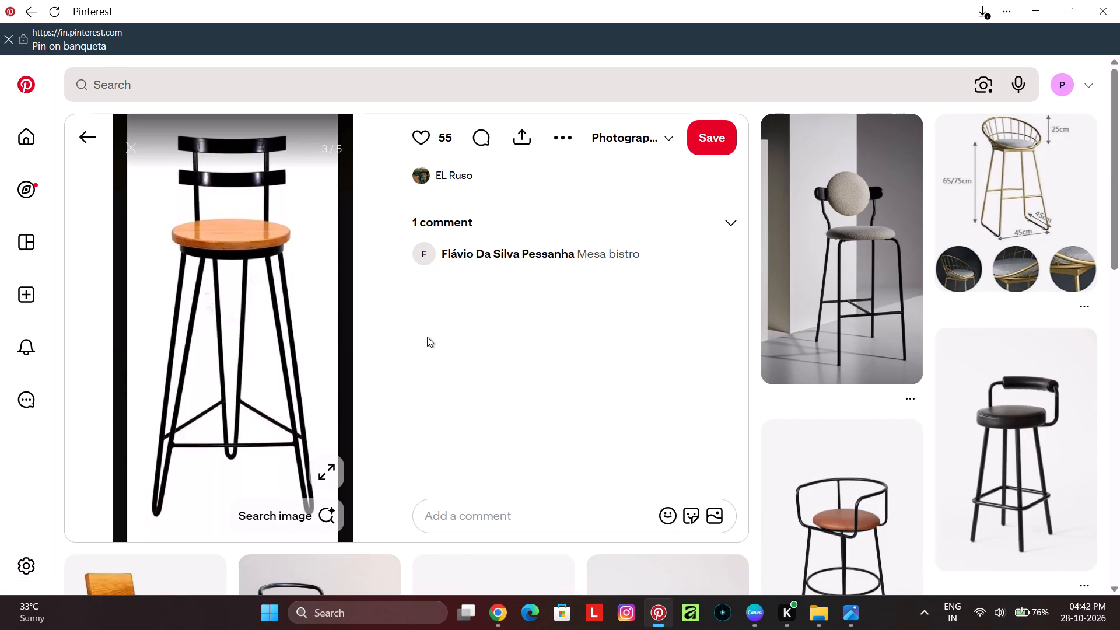
{"action": "scroll", "coordinate": [788, 332], "scroll_direction": "down", "scroll_amount": 3}
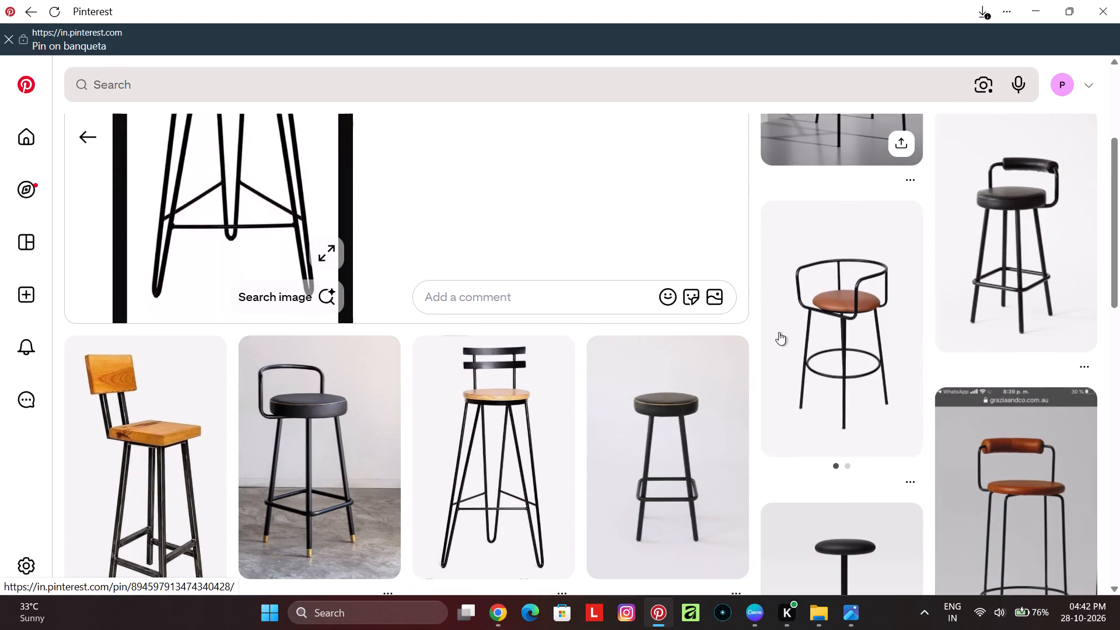
{"action": "scroll", "coordinate": [460, 371], "scroll_direction": "down", "scroll_amount": 1}
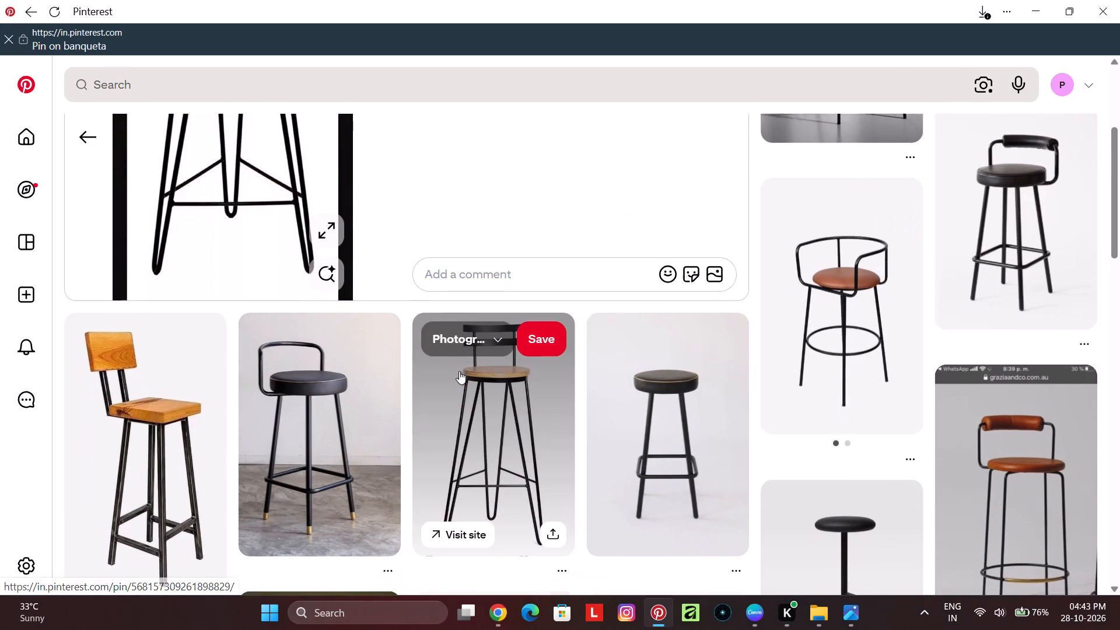
{"action": "scroll", "coordinate": [375, 452], "scroll_direction": "up", "scroll_amount": 4}
{"action": "scroll", "coordinate": [387, 456], "scroll_direction": "down", "scroll_amount": 3}
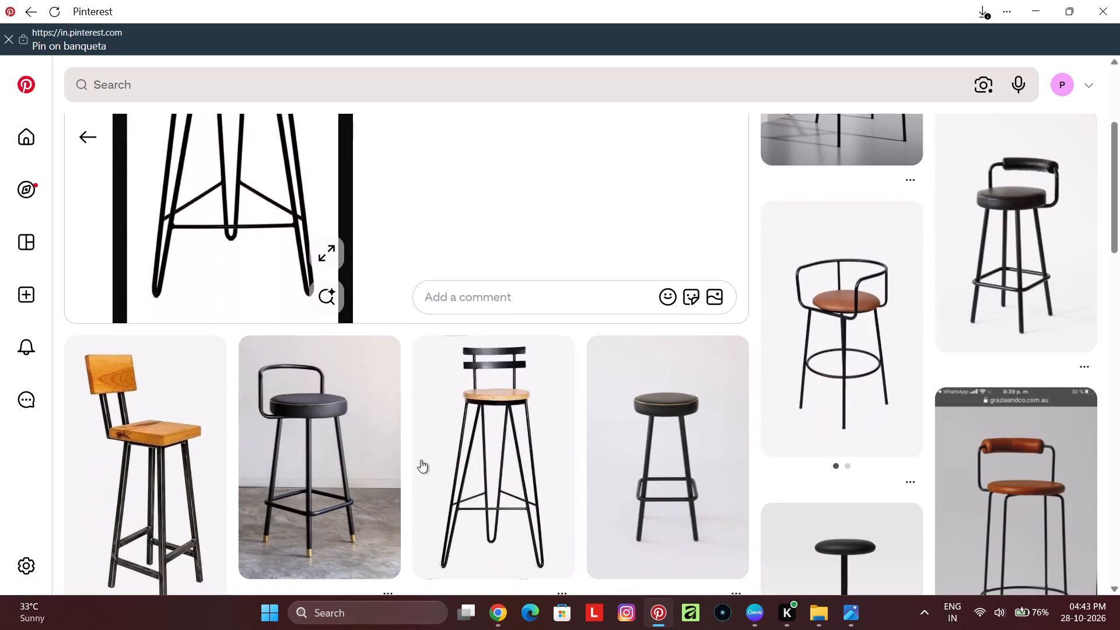
{"action": "left_click", "coordinate": [457, 446]}
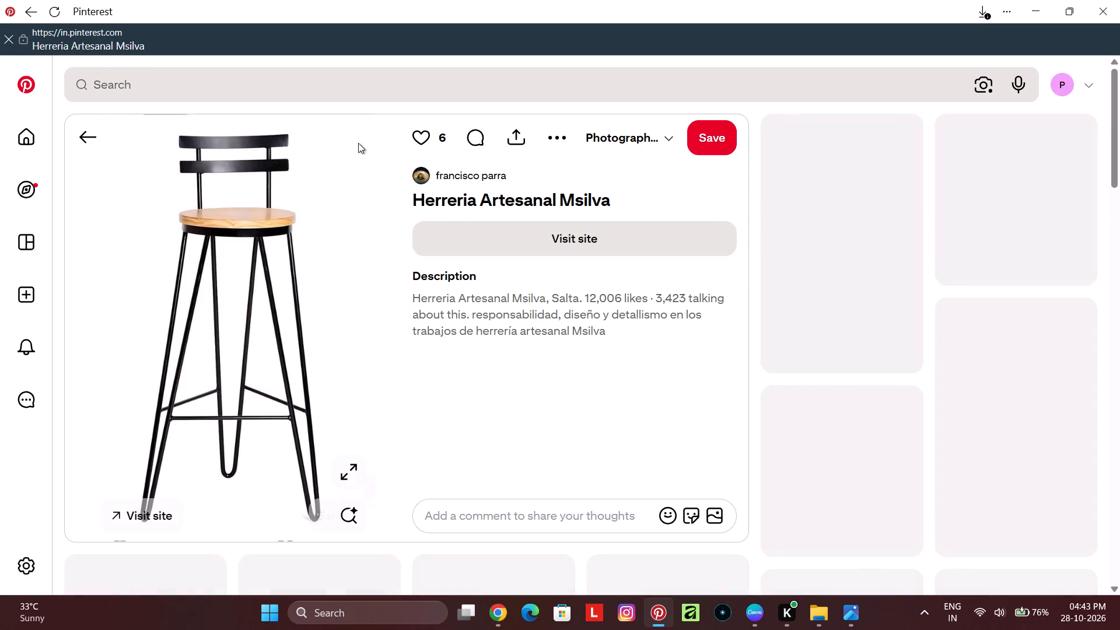
{"action": "left_click", "coordinate": [559, 140]}
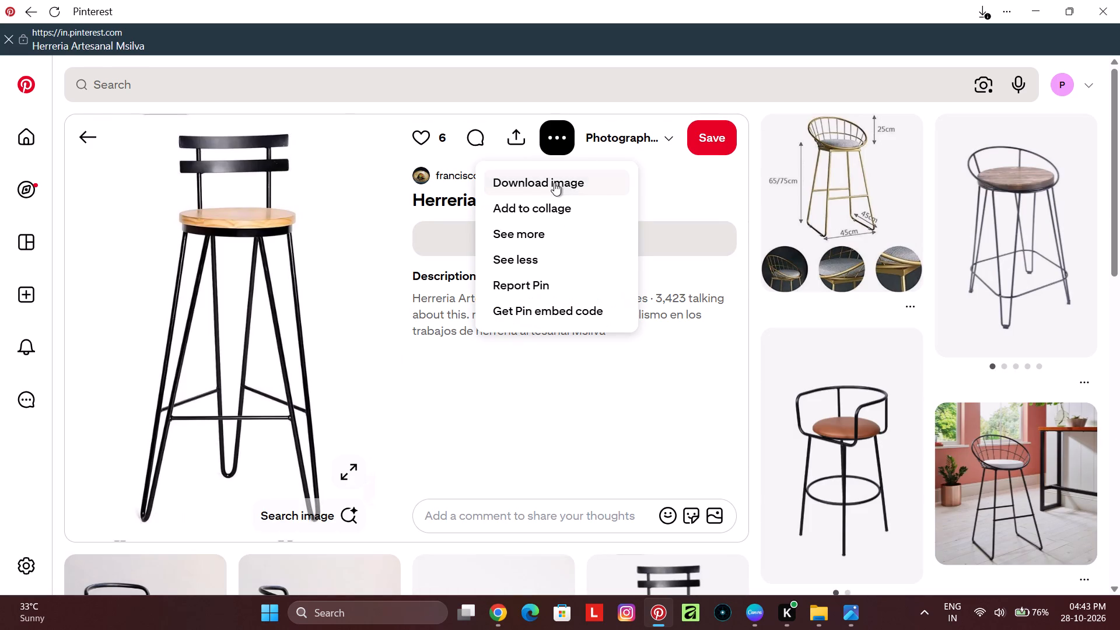
{"action": "left_click", "coordinate": [554, 183]}
{"action": "left_click", "coordinate": [821, 116]}
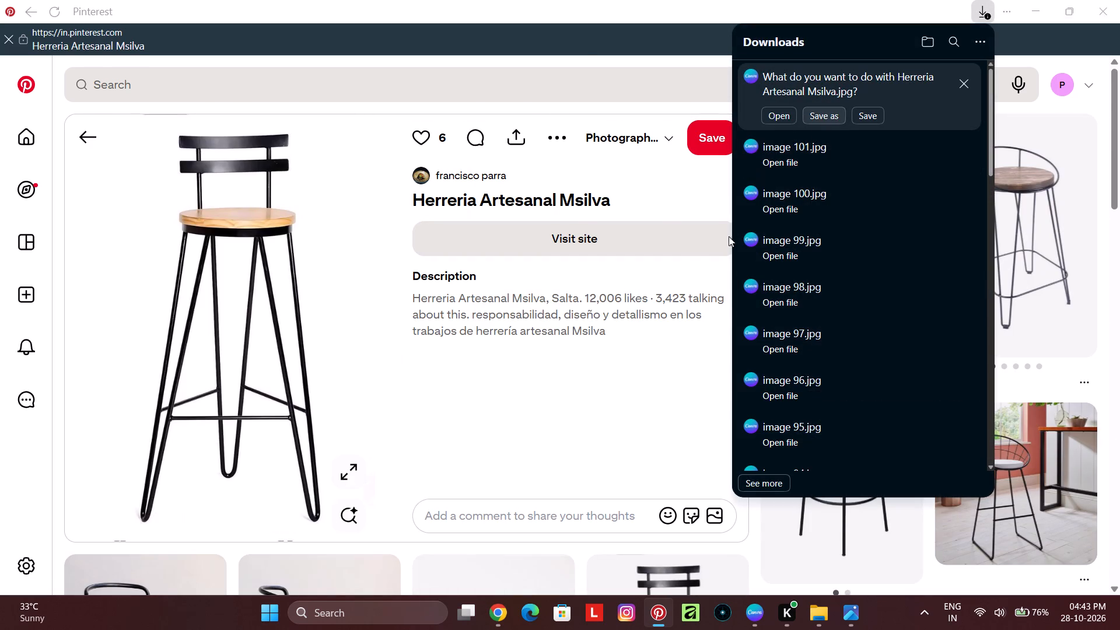
{"action": "left_click", "coordinate": [639, 212]}
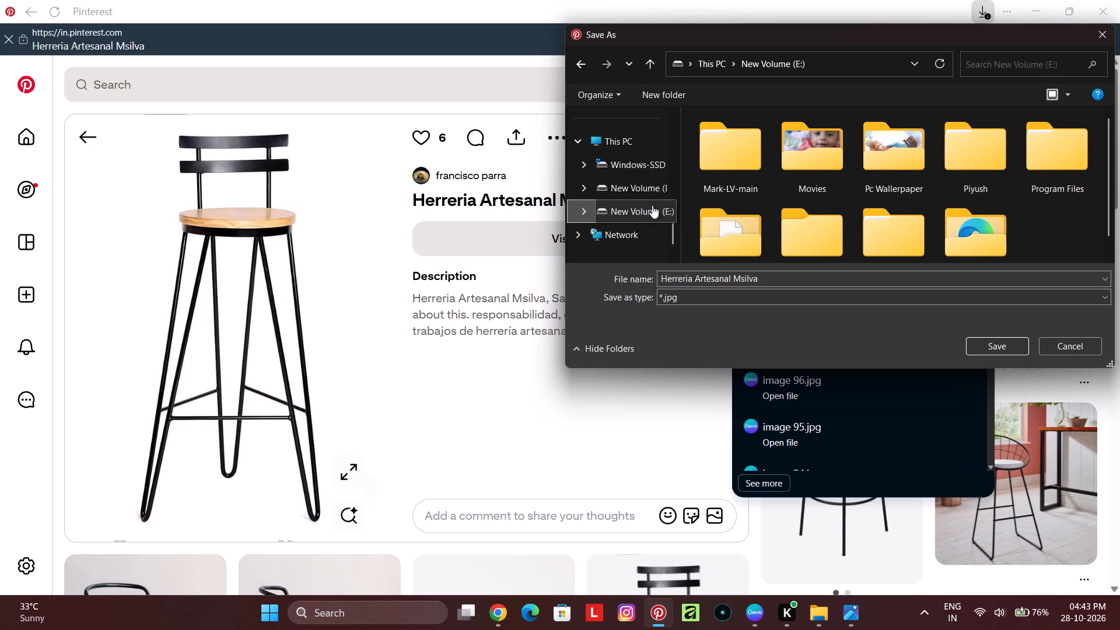
{"action": "left_click", "coordinate": [982, 345]}
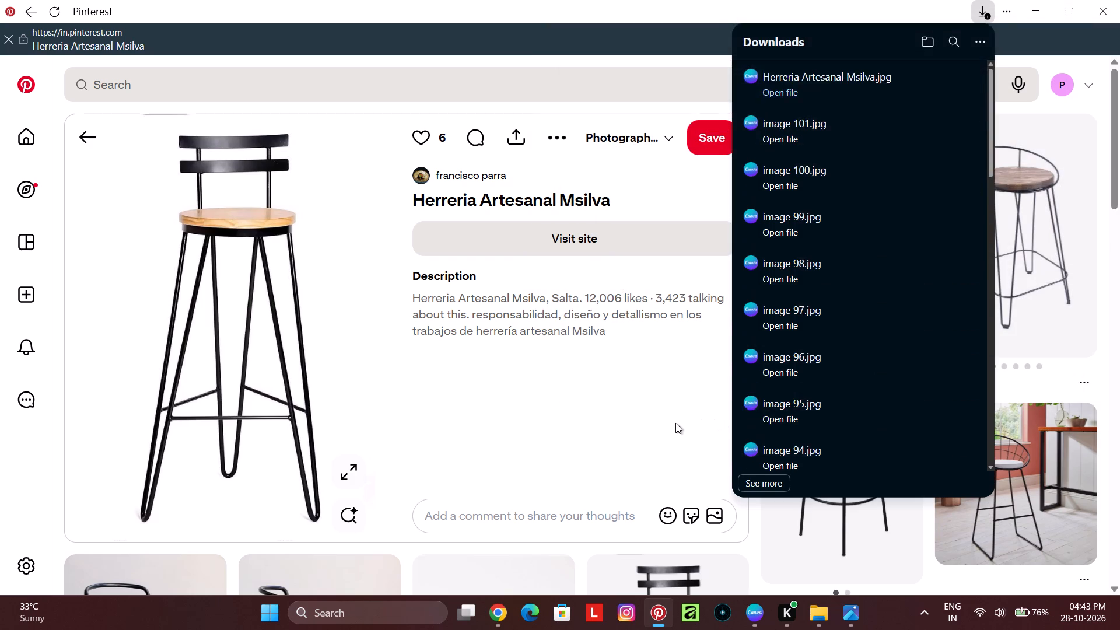
{"action": "left_click", "coordinate": [675, 423]}
Look through the pins related to the hairpin-leg bar stool for more designs, and return to the "iron bar chair" results.
{"action": "scroll", "coordinate": [835, 435], "scroll_direction": "down", "scroll_amount": 3}
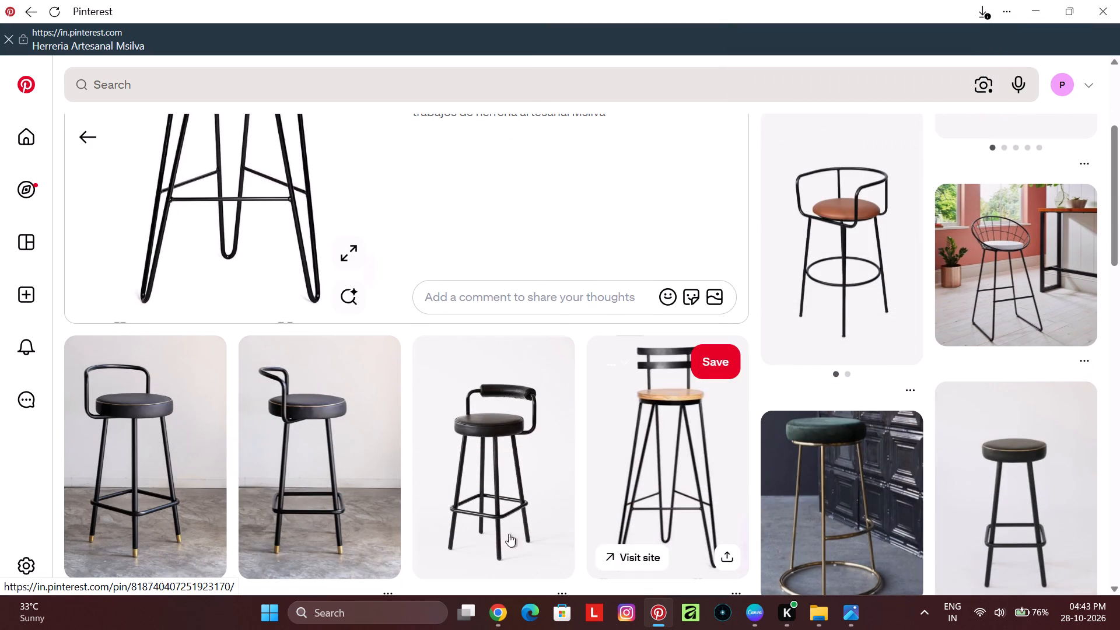
{"action": "scroll", "coordinate": [471, 393], "scroll_direction": "down", "scroll_amount": 6}
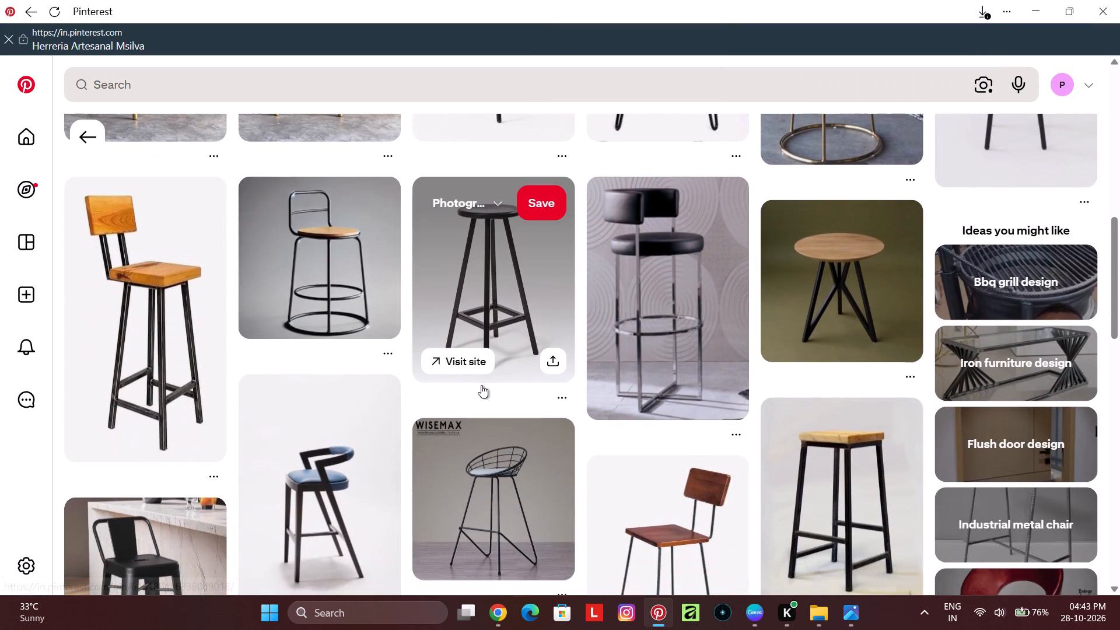
{"action": "scroll", "coordinate": [481, 385], "scroll_direction": "down", "scroll_amount": 2}
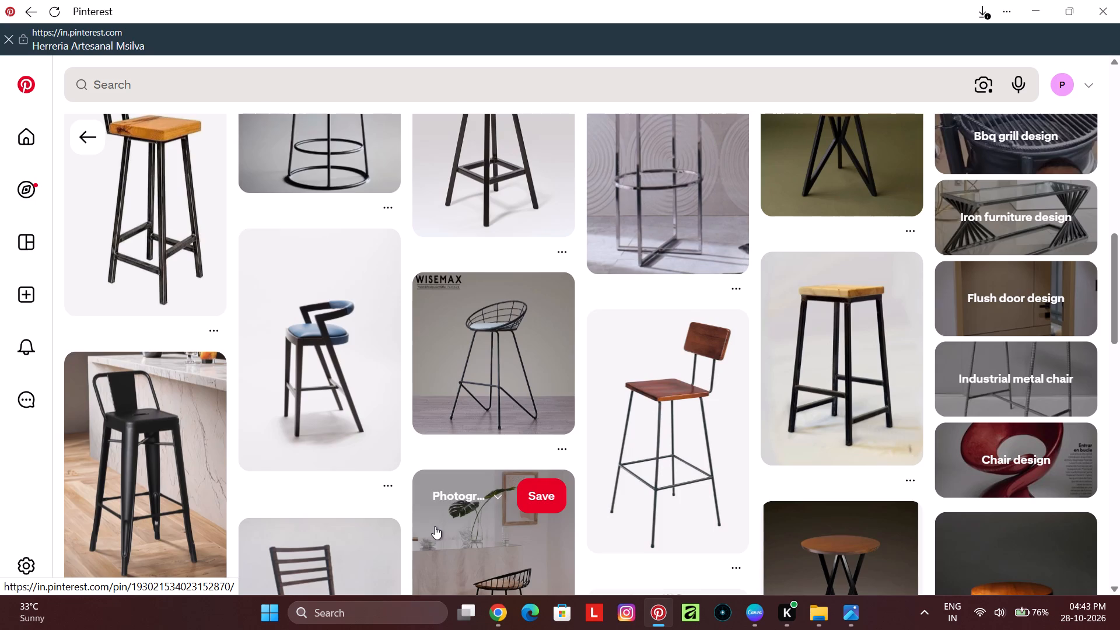
{"action": "scroll", "coordinate": [439, 504], "scroll_direction": "down", "scroll_amount": 7}
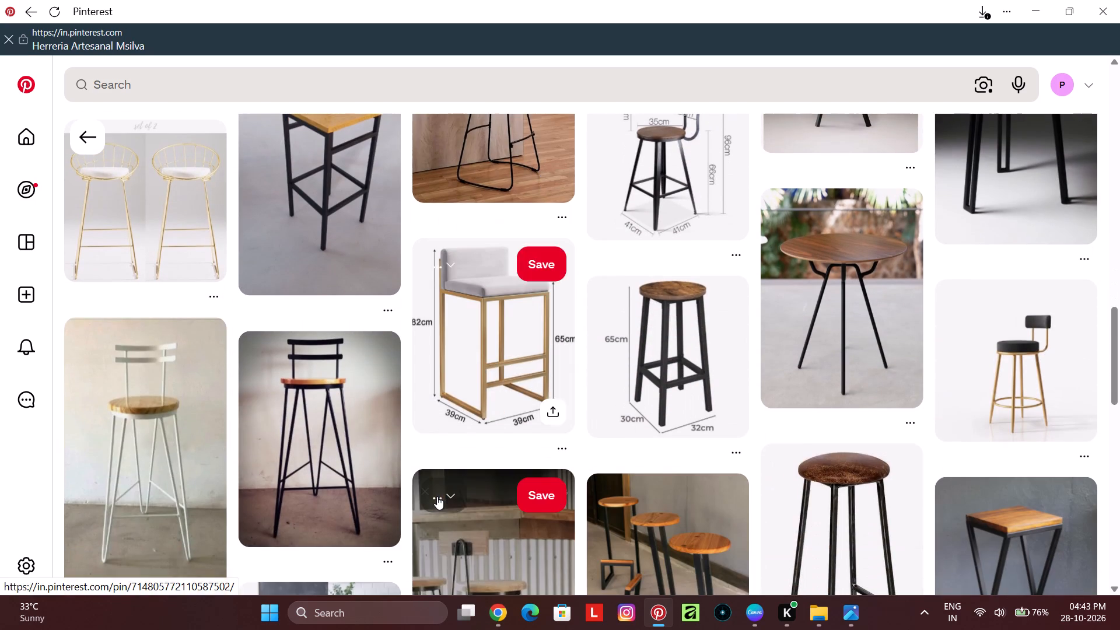
{"action": "scroll", "coordinate": [440, 493], "scroll_direction": "down", "scroll_amount": 3}
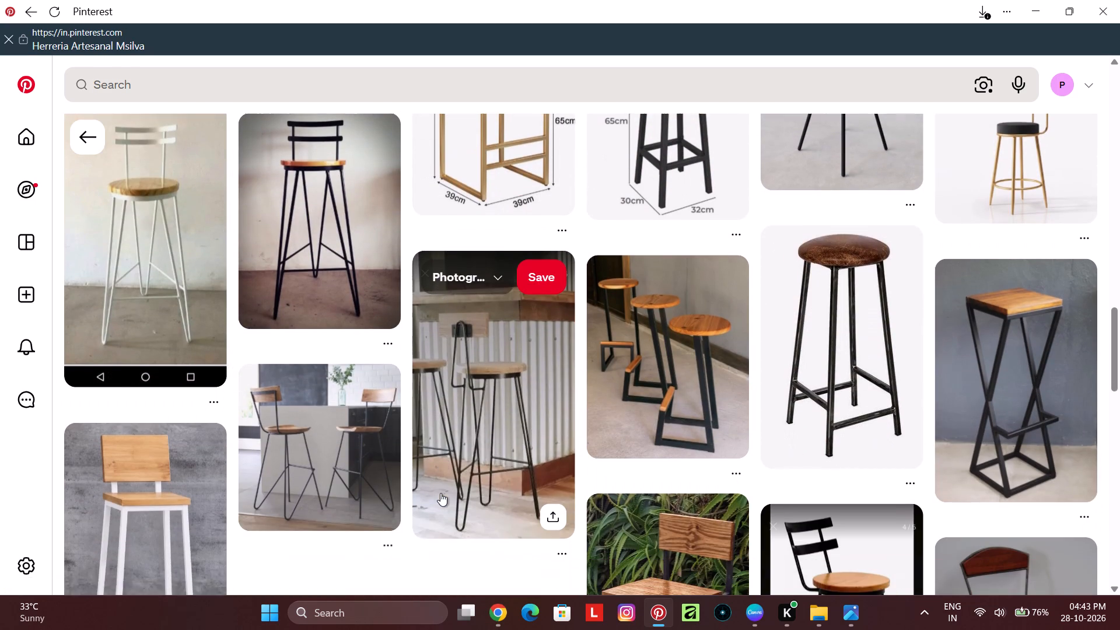
{"action": "scroll", "coordinate": [441, 489], "scroll_direction": "up", "scroll_amount": 10}
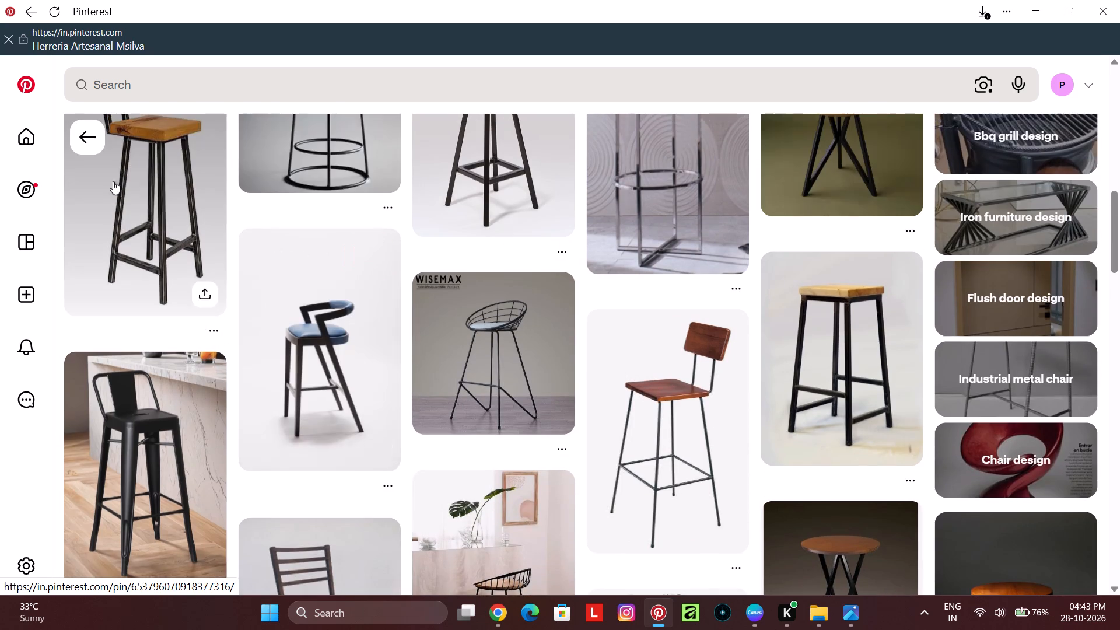
{"action": "left_click", "coordinate": [92, 146]}
{"action": "scroll", "coordinate": [366, 319], "scroll_direction": "up", "scroll_amount": 4}
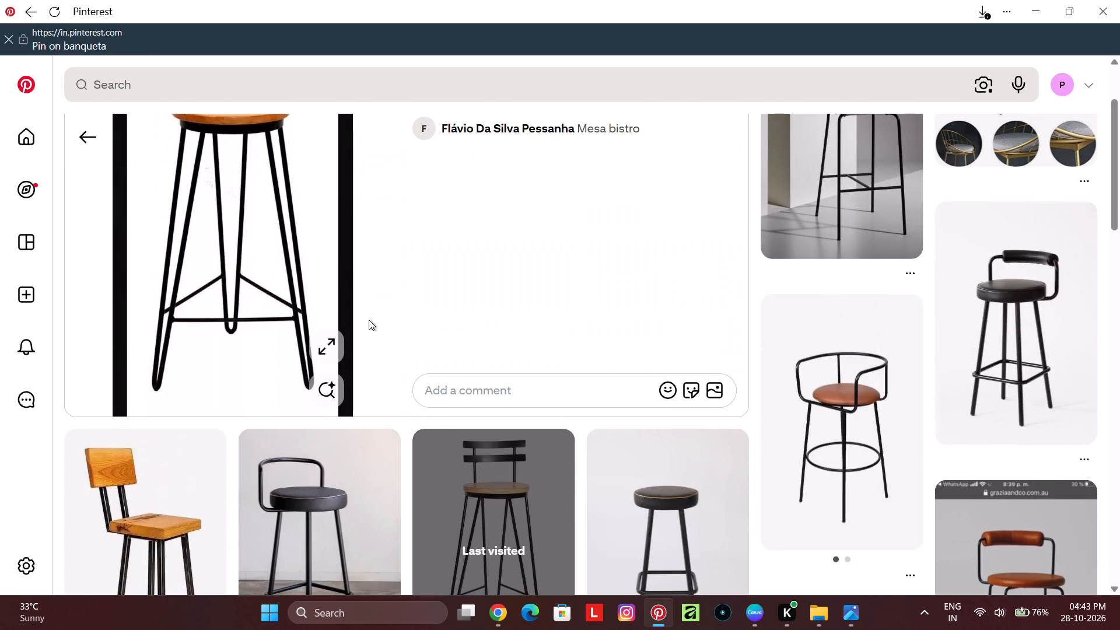
{"action": "scroll", "coordinate": [371, 320], "scroll_direction": "up", "scroll_amount": 3}
{"action": "left_click", "coordinate": [94, 140]}
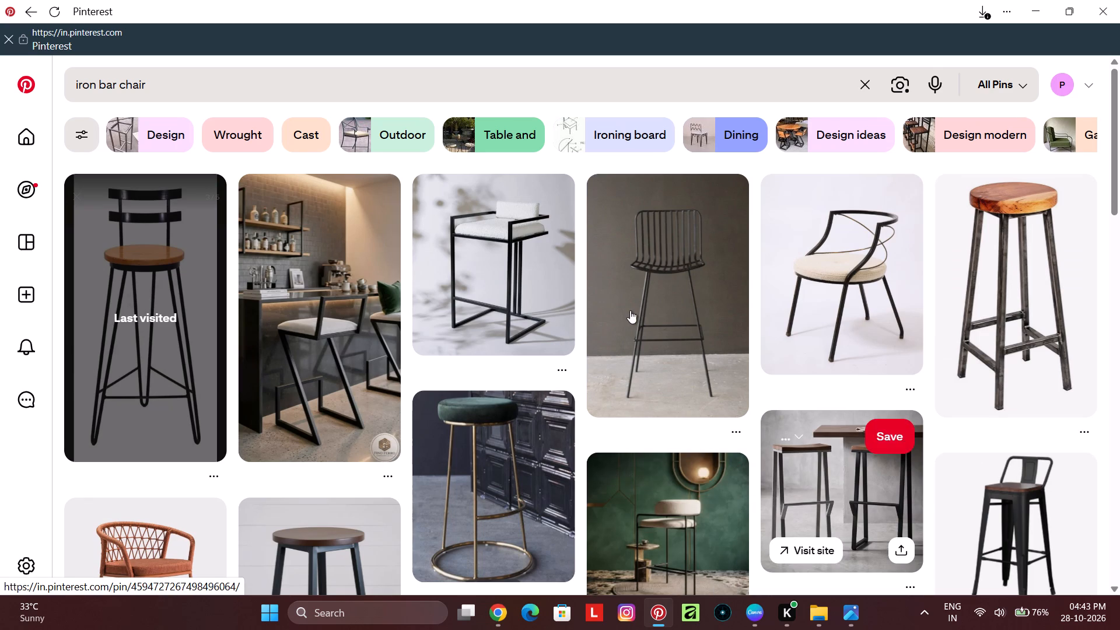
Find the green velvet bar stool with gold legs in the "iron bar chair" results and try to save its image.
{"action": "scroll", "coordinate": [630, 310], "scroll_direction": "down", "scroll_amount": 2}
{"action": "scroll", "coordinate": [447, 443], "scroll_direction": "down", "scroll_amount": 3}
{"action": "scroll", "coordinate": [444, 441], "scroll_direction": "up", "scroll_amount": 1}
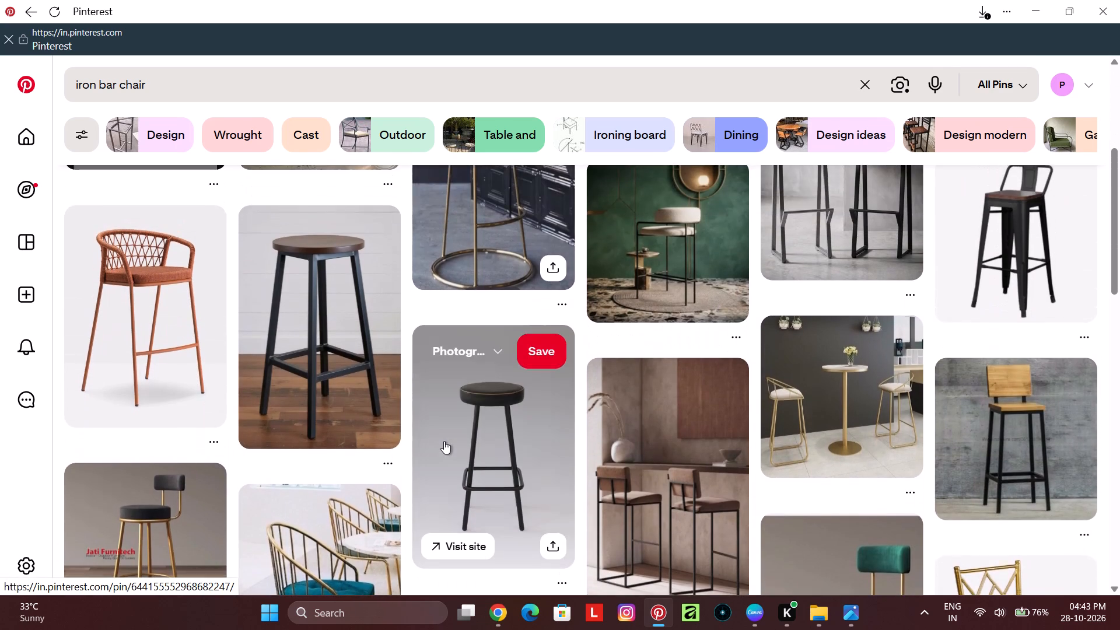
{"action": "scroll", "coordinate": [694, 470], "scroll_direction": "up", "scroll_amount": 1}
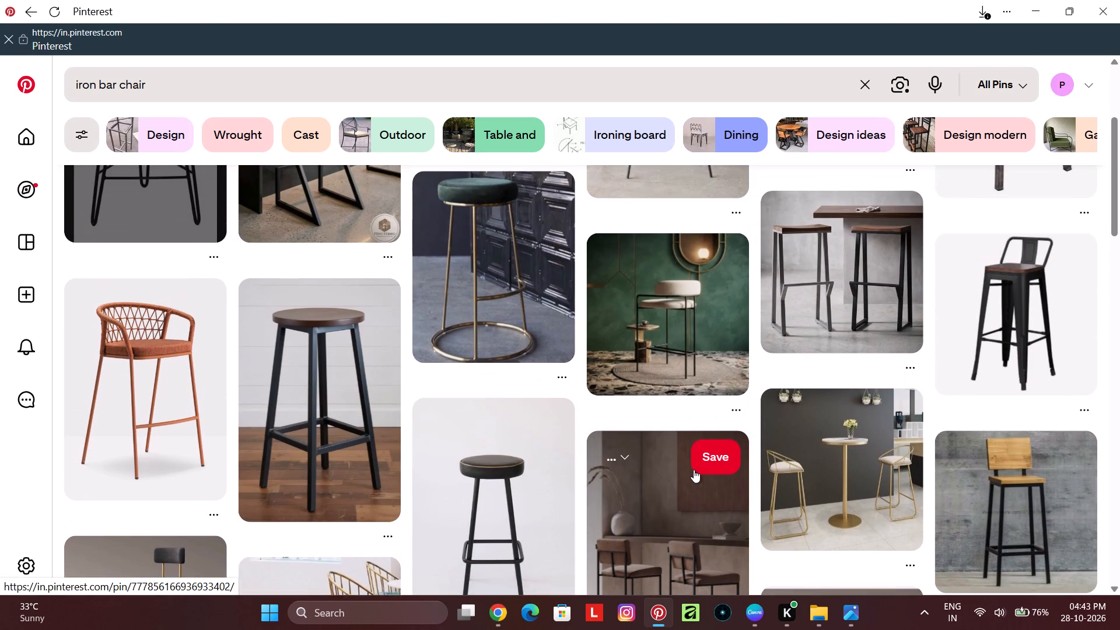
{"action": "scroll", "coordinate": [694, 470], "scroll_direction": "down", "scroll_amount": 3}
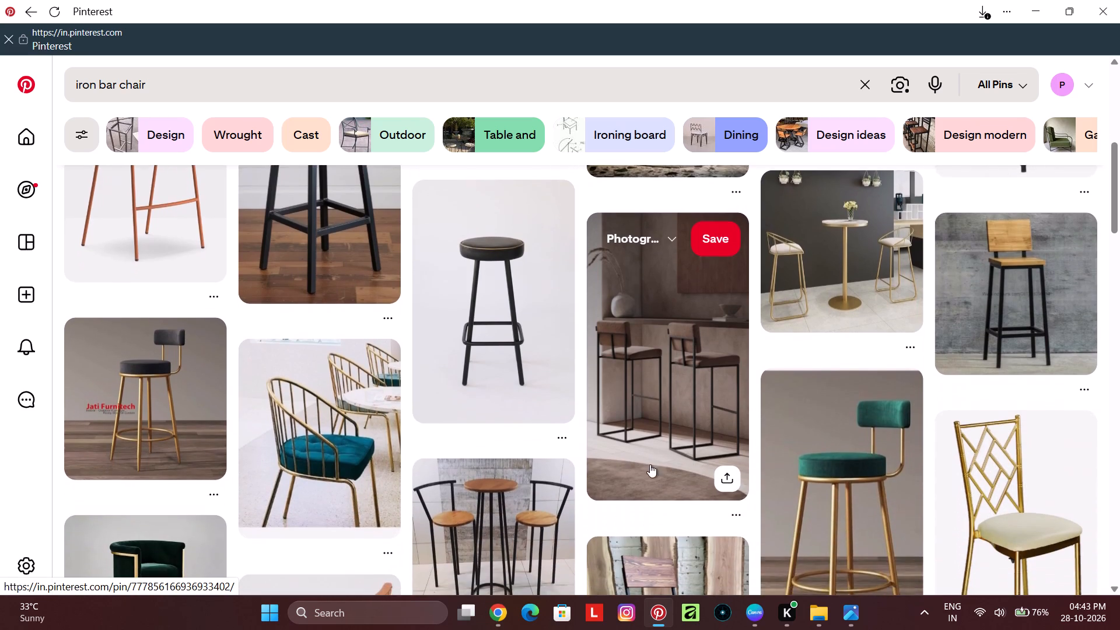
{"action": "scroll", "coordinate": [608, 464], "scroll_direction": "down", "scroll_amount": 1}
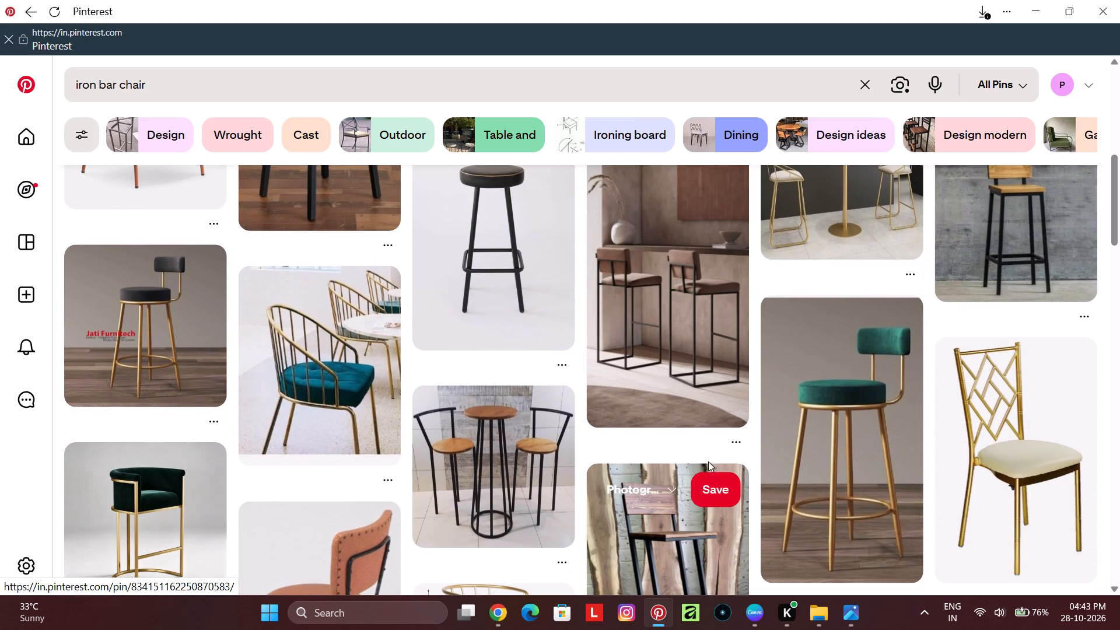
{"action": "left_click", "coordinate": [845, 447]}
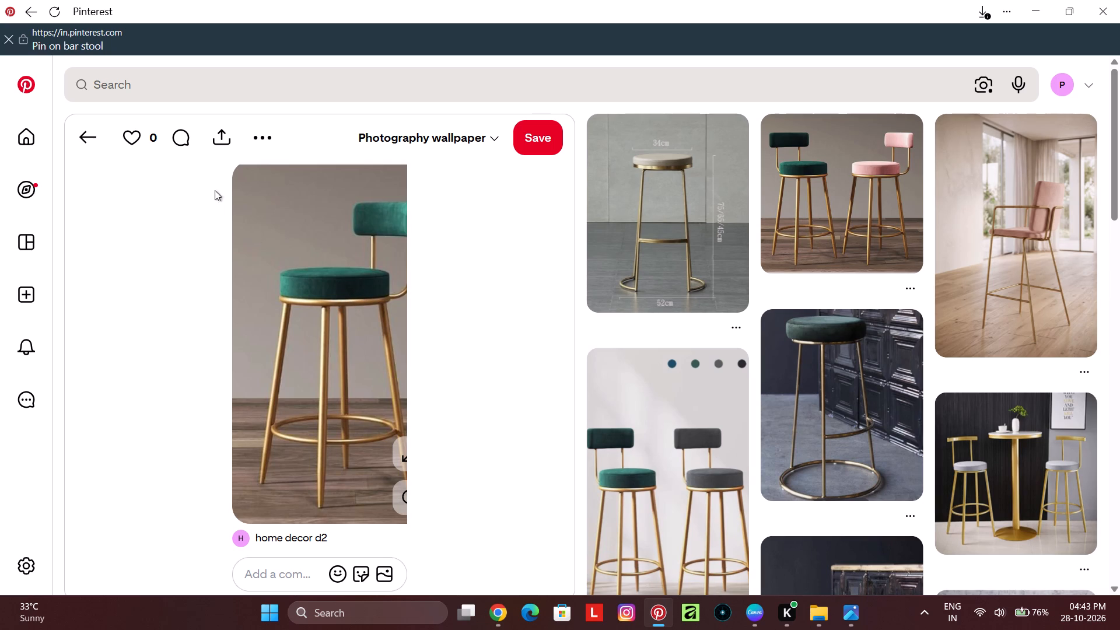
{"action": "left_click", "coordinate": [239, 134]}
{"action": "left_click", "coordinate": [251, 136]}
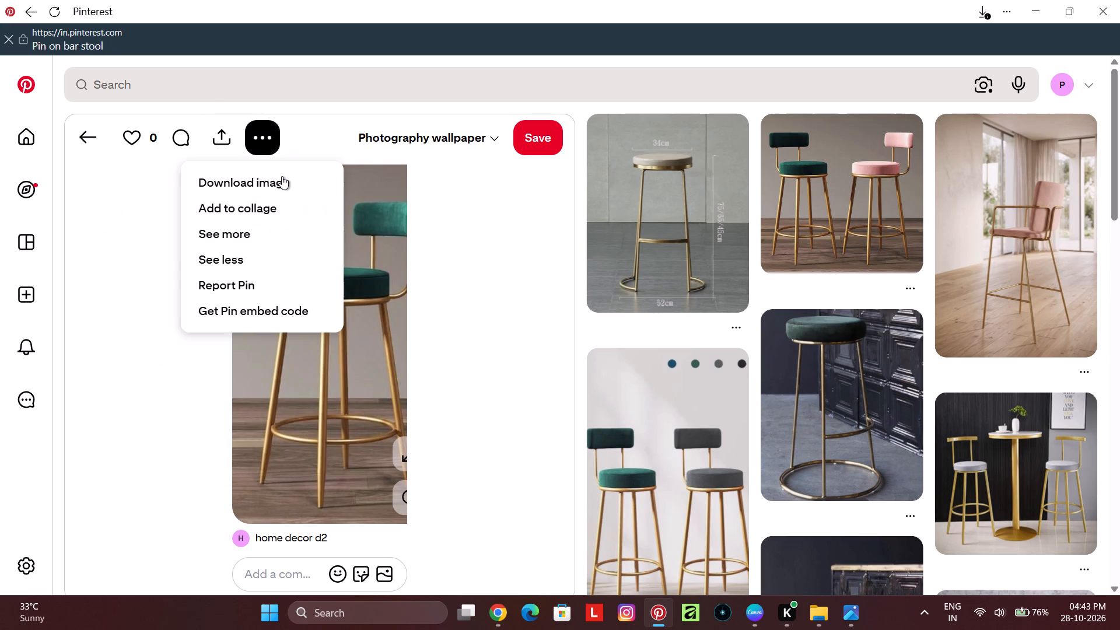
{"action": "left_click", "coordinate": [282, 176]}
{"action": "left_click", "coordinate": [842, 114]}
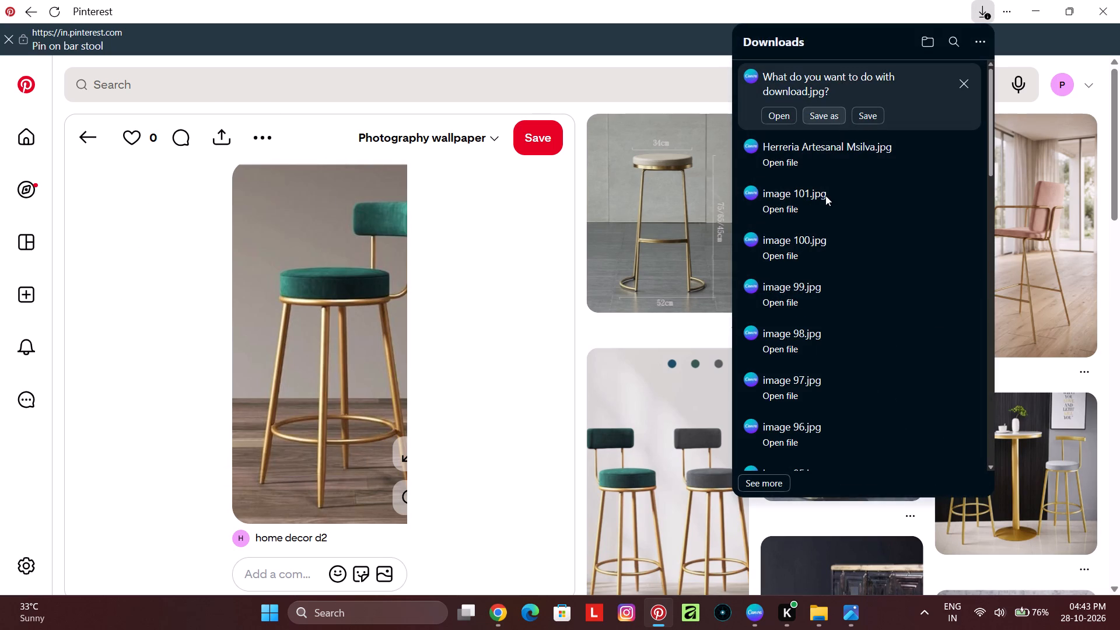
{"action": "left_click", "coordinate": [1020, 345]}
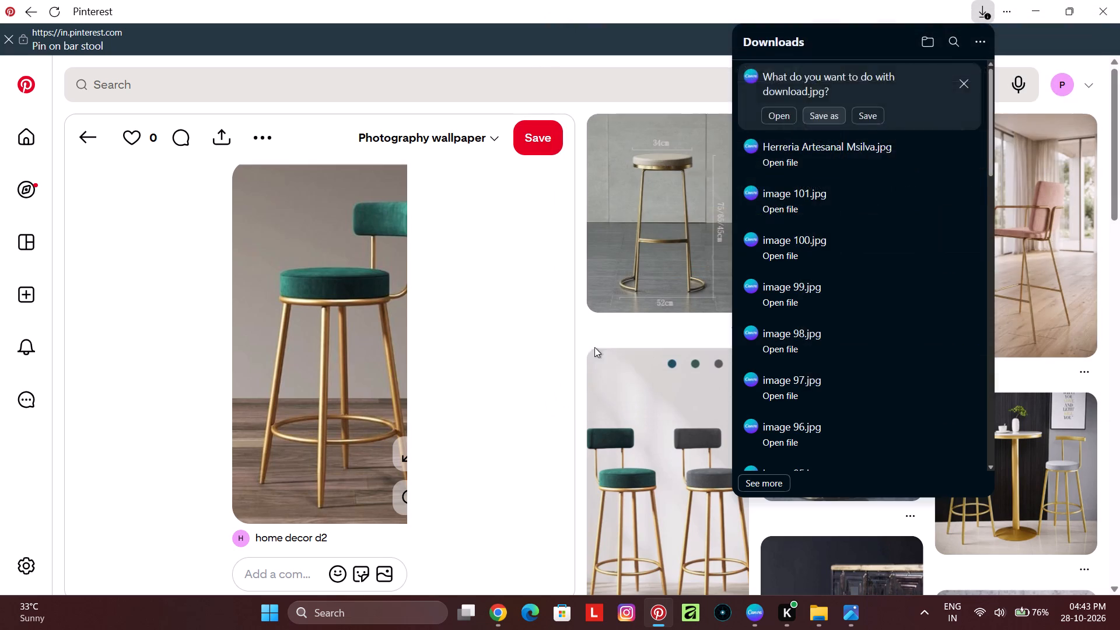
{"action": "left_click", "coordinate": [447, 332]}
Check the green stool's related pins, and look through further "iron bar chair" results for new bar stool designs.
{"action": "scroll", "coordinate": [596, 361], "scroll_direction": "down", "scroll_amount": 5}
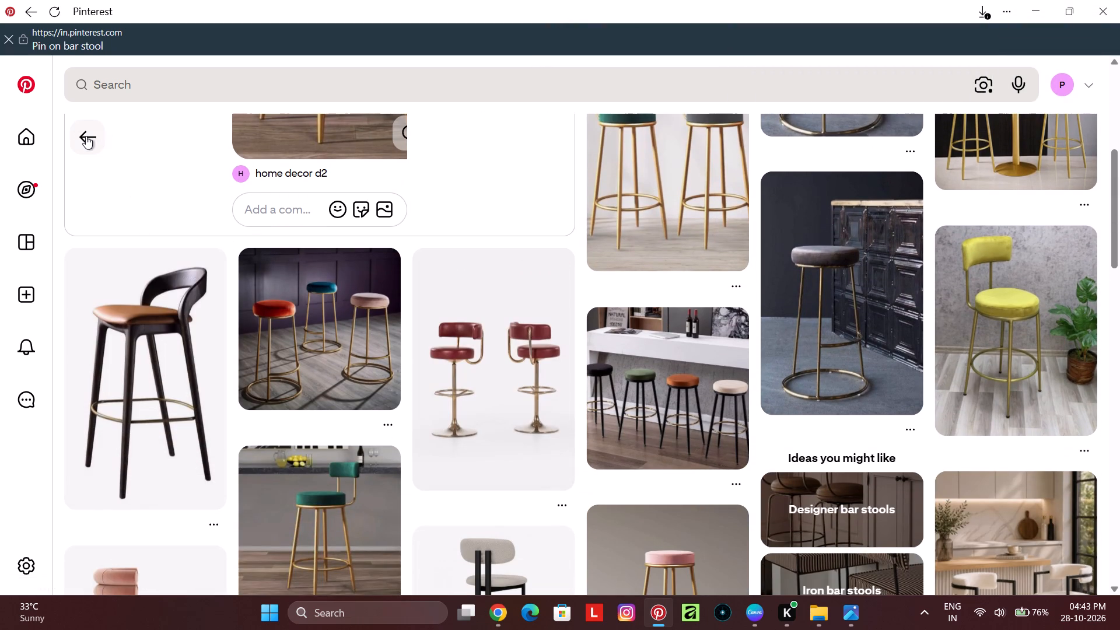
{"action": "left_click", "coordinate": [86, 136]}
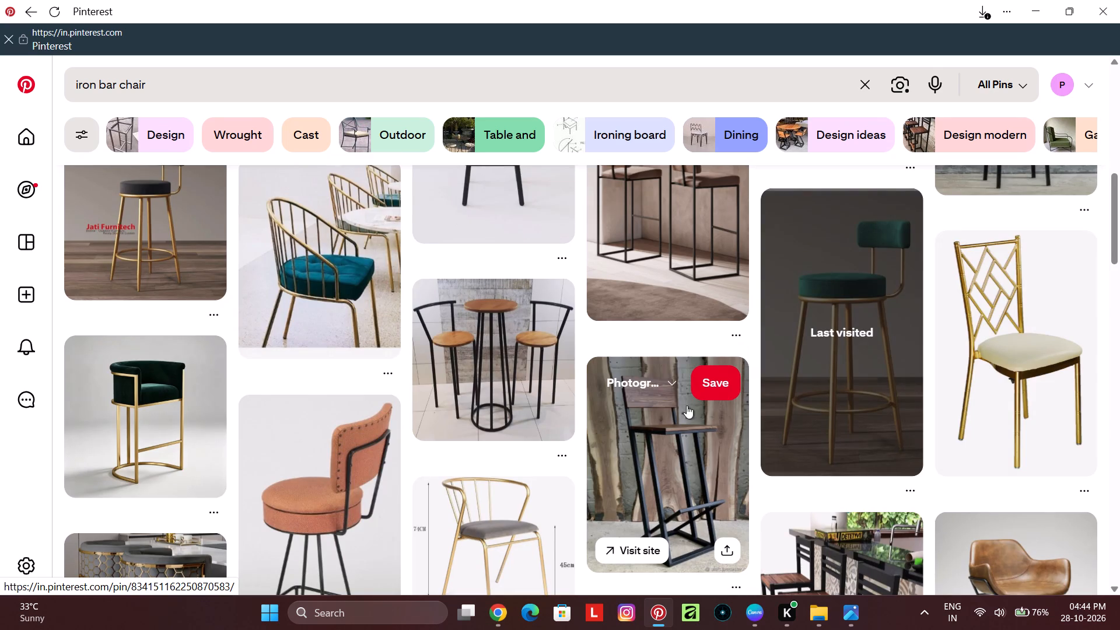
{"action": "scroll", "coordinate": [671, 399], "scroll_direction": "down", "scroll_amount": 4}
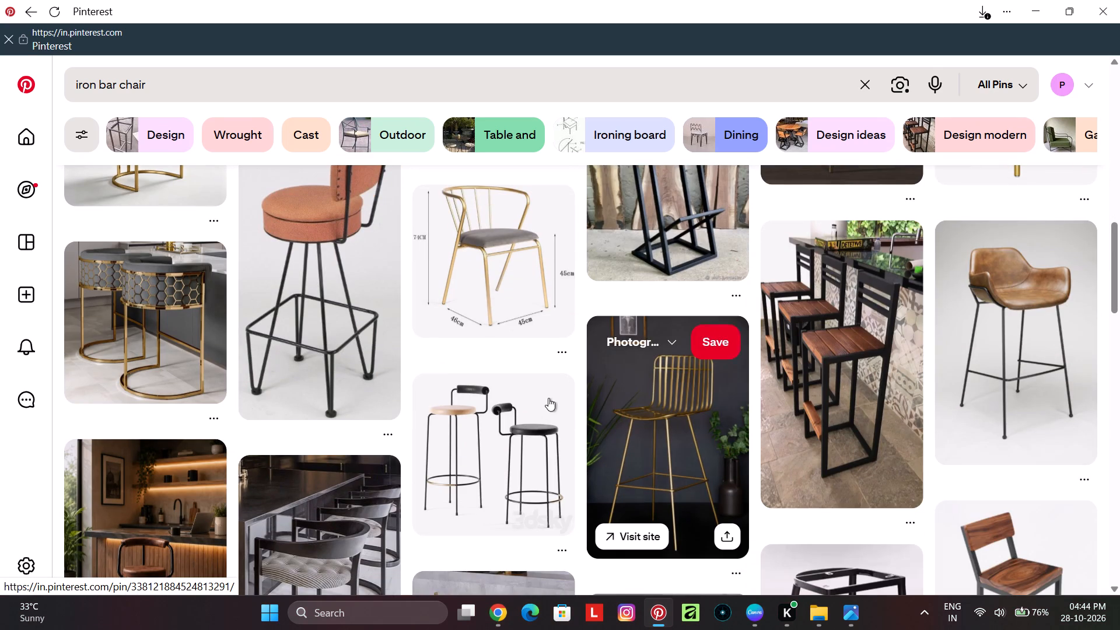
{"action": "scroll", "coordinate": [635, 359], "scroll_direction": "down", "scroll_amount": 2}
{"action": "scroll", "coordinate": [640, 367], "scroll_direction": "up", "scroll_amount": 2}
{"action": "scroll", "coordinate": [640, 369], "scroll_direction": "down", "scroll_amount": 3}
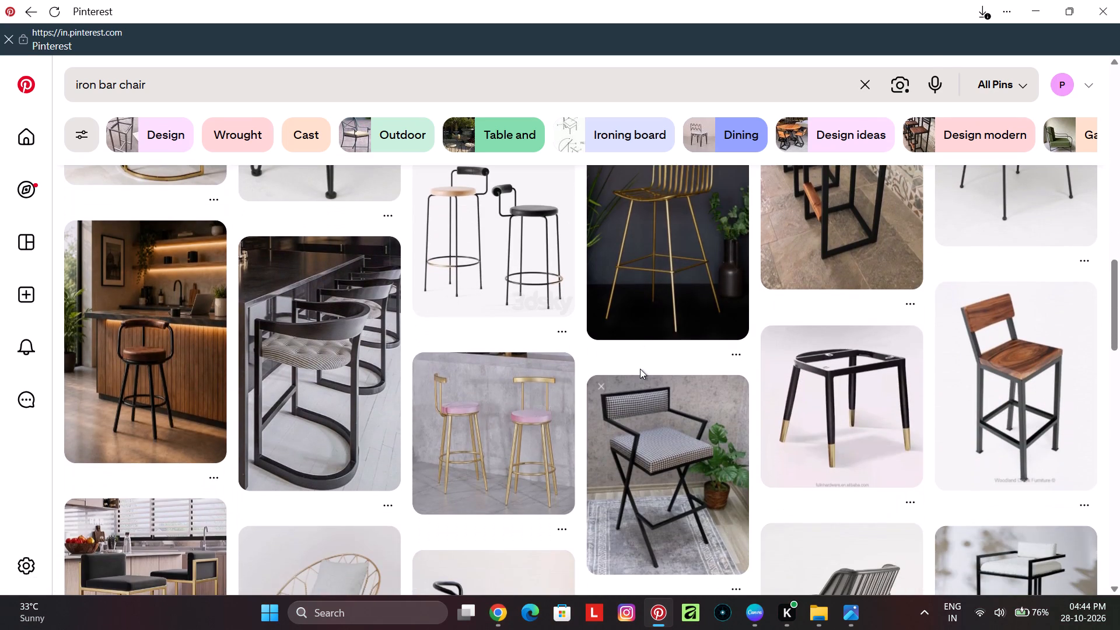
{"action": "scroll", "coordinate": [636, 369], "scroll_direction": "down", "scroll_amount": 3}
{"action": "scroll", "coordinate": [624, 421], "scroll_direction": "down", "scroll_amount": 3}
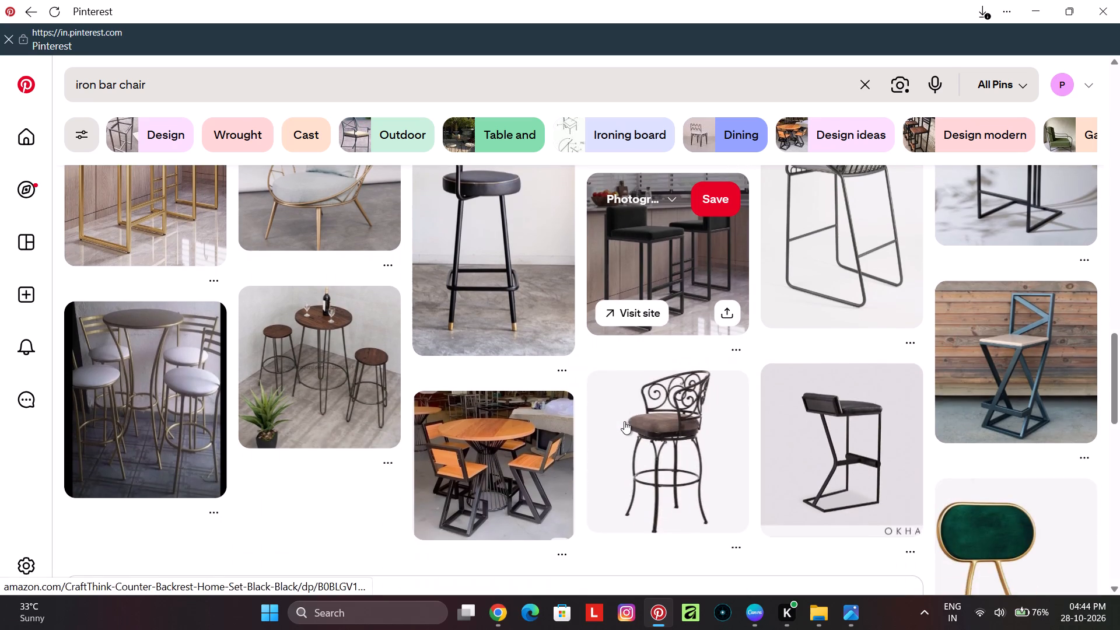
{"action": "scroll", "coordinate": [627, 423], "scroll_direction": "up", "scroll_amount": 2}
{"action": "scroll", "coordinate": [677, 428], "scroll_direction": "down", "scroll_amount": 3}
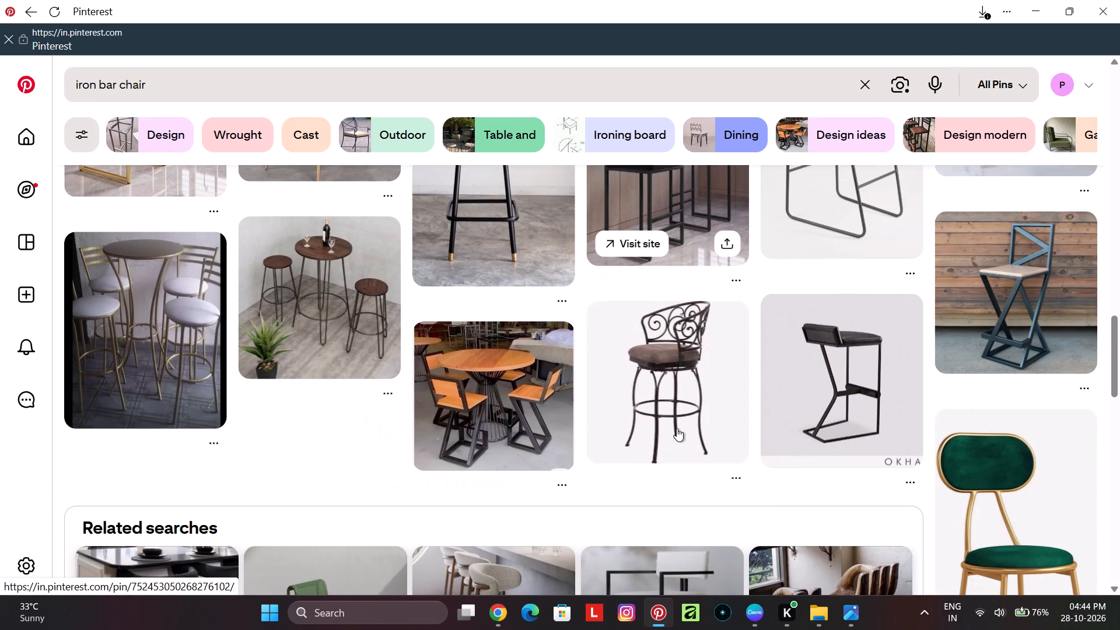
{"action": "scroll", "coordinate": [863, 478], "scroll_direction": "up", "scroll_amount": 2}
Open the pin of the sled-base metal bar stool with a slatted wraparound back and examine its related bar stools.
{"action": "left_click", "coordinate": [877, 337]}
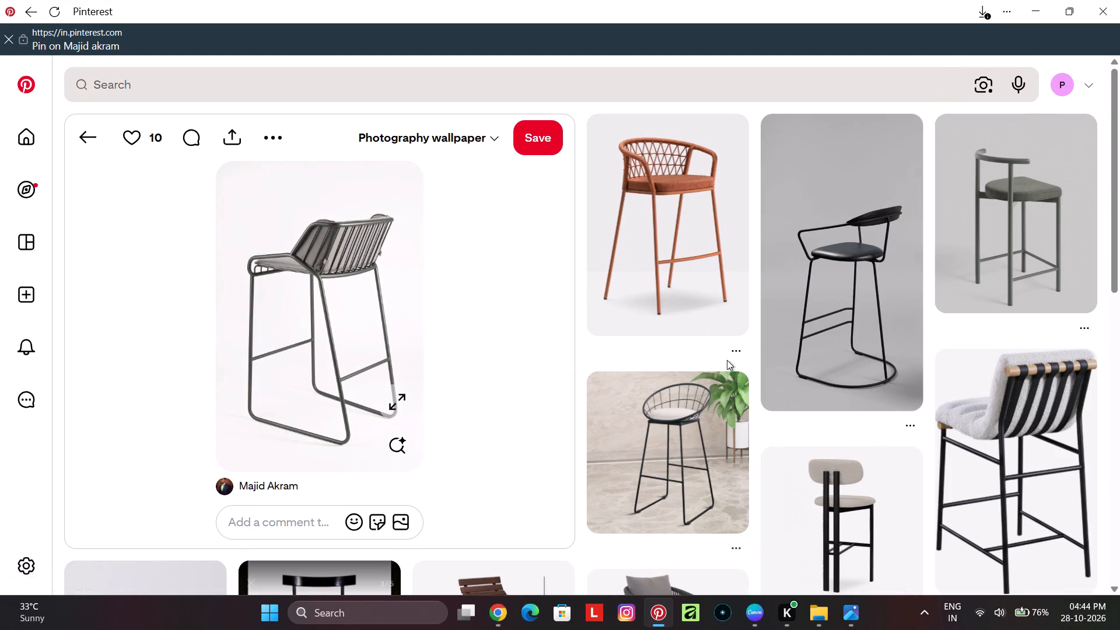
{"action": "scroll", "coordinate": [730, 360], "scroll_direction": "down", "scroll_amount": 3}
{"action": "scroll", "coordinate": [657, 409], "scroll_direction": "down", "scroll_amount": 2}
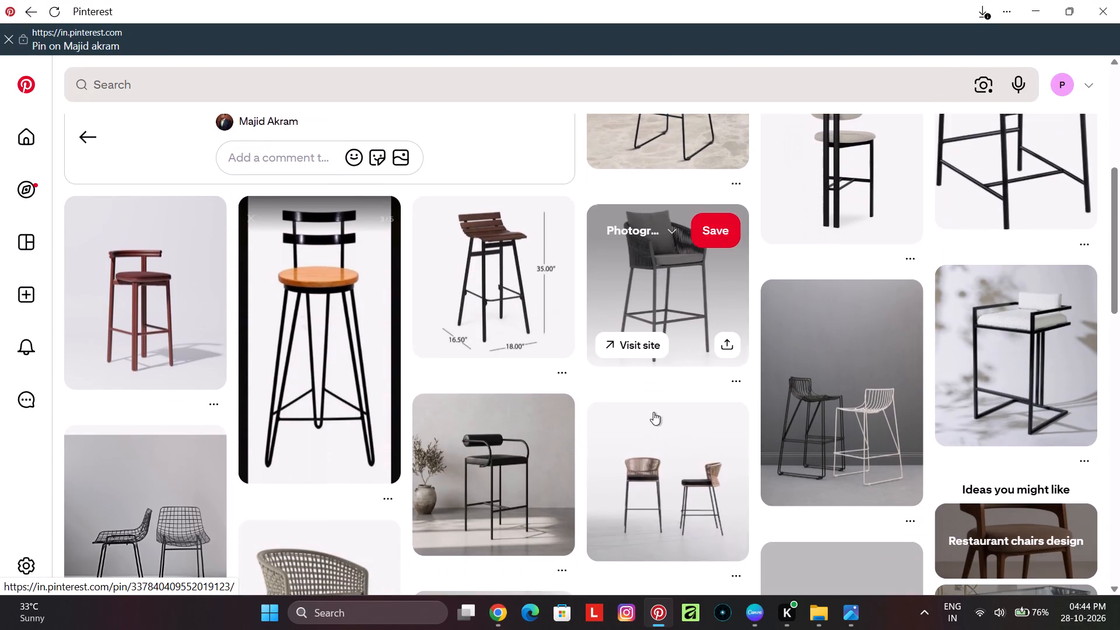
{"action": "scroll", "coordinate": [655, 411], "scroll_direction": "down", "scroll_amount": 2}
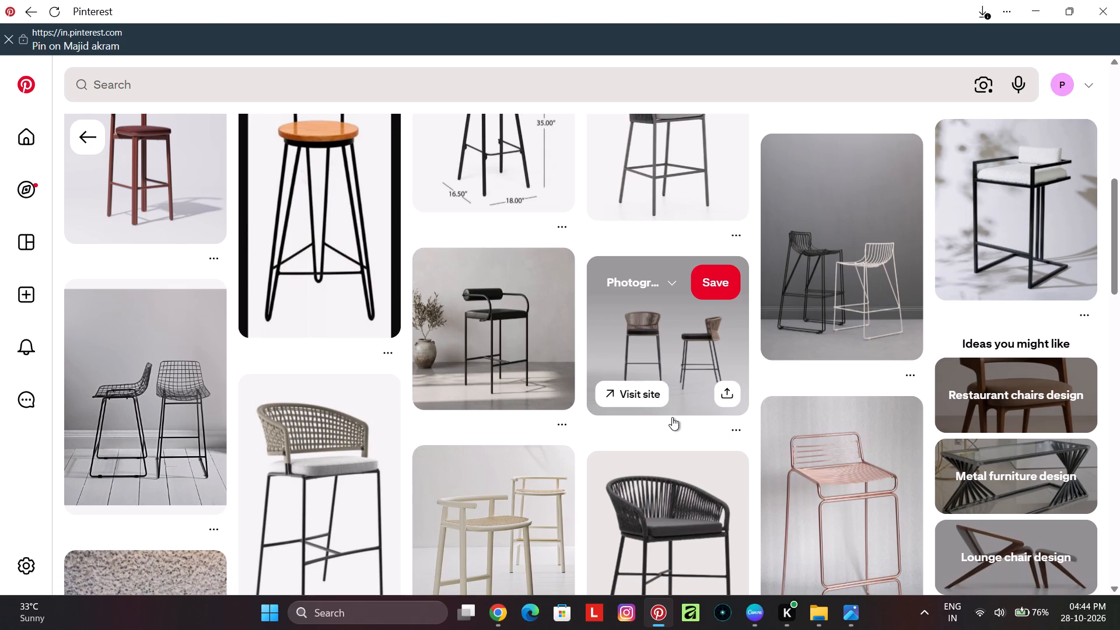
{"action": "scroll", "coordinate": [674, 418], "scroll_direction": "down", "scroll_amount": 2}
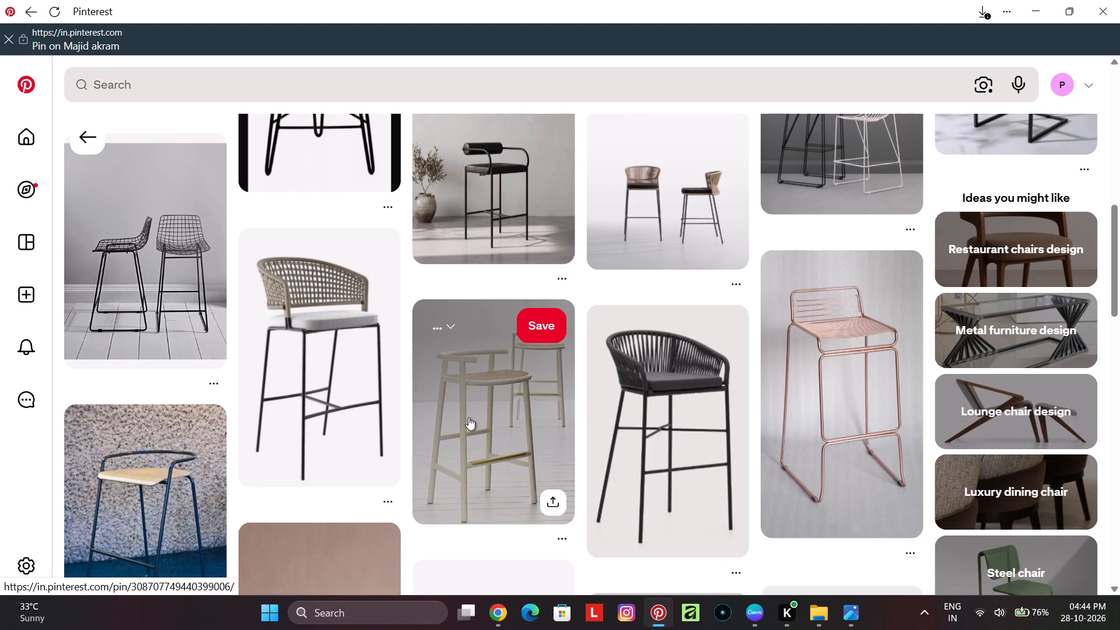
{"action": "scroll", "coordinate": [480, 411], "scroll_direction": "down", "scroll_amount": 5}
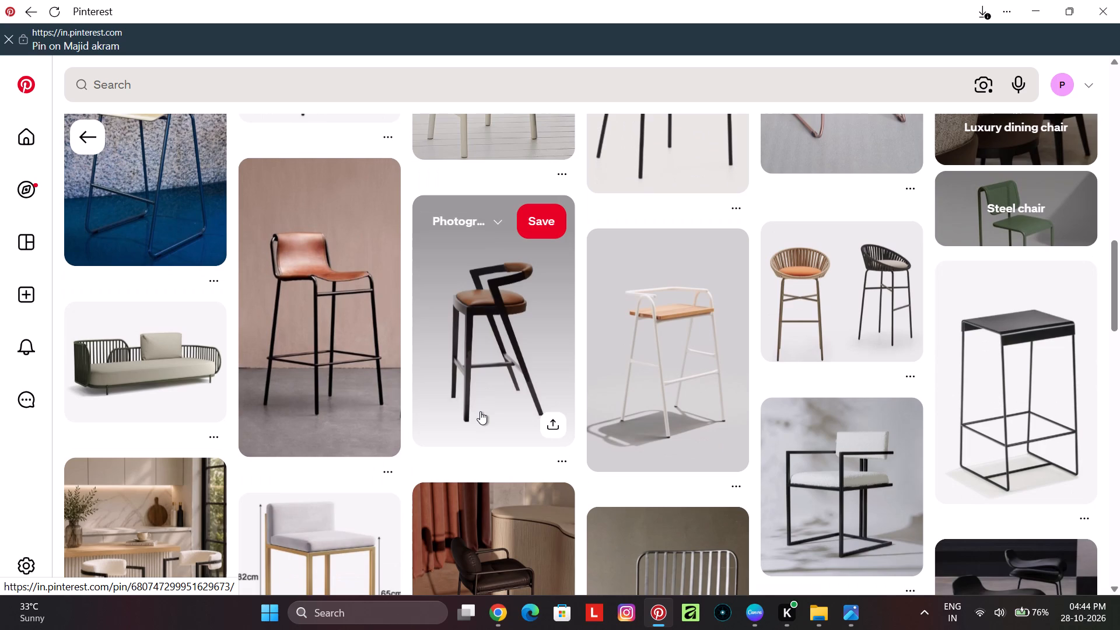
{"action": "scroll", "coordinate": [480, 411], "scroll_direction": "down", "scroll_amount": 5}
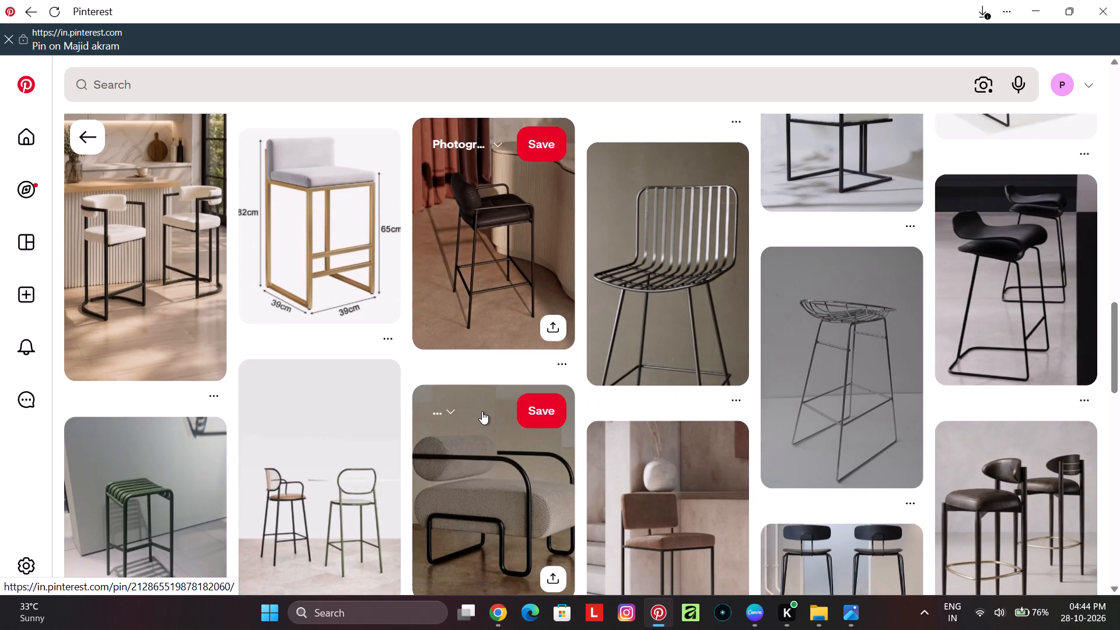
{"action": "scroll", "coordinate": [482, 411], "scroll_direction": "down", "scroll_amount": 2}
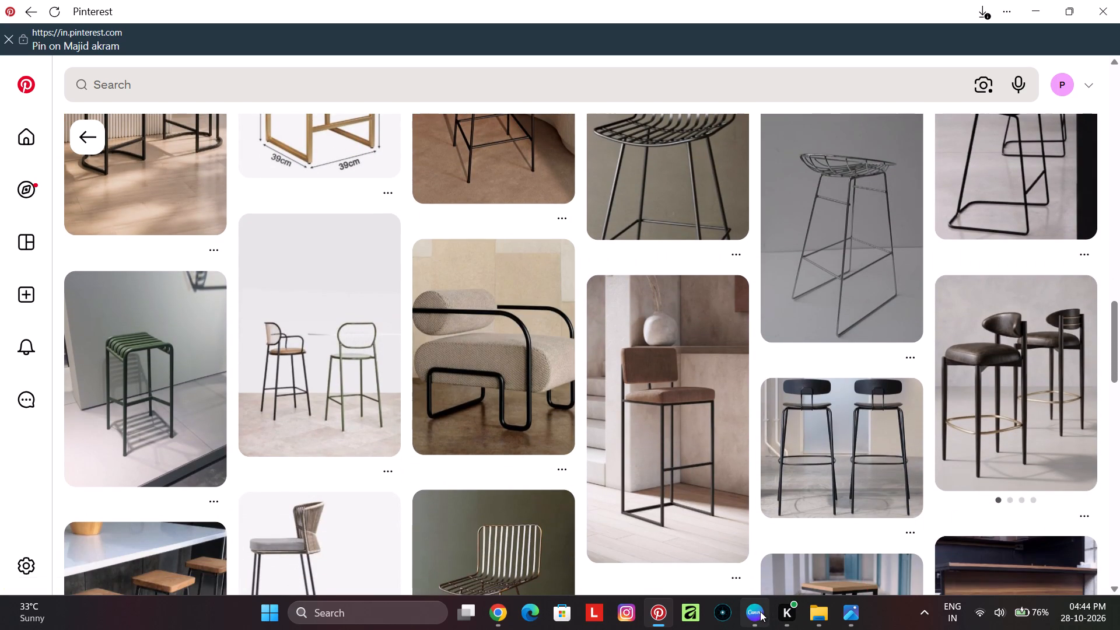
Switch to Canva and examine the bar stools on catalogue pages 15 back to 12.
{"action": "left_click", "coordinate": [760, 611]}
{"action": "scroll", "coordinate": [771, 433], "scroll_direction": "down", "scroll_amount": 6}
{"action": "scroll", "coordinate": [772, 432], "scroll_direction": "up", "scroll_amount": 6}
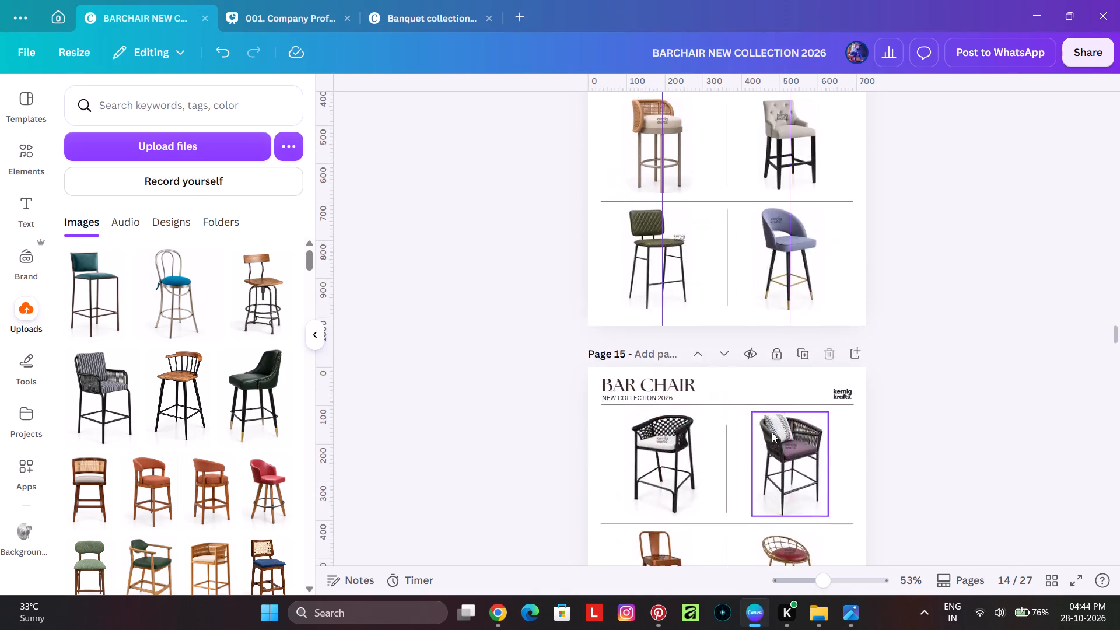
{"action": "scroll", "coordinate": [772, 432], "scroll_direction": "up", "scroll_amount": 12}
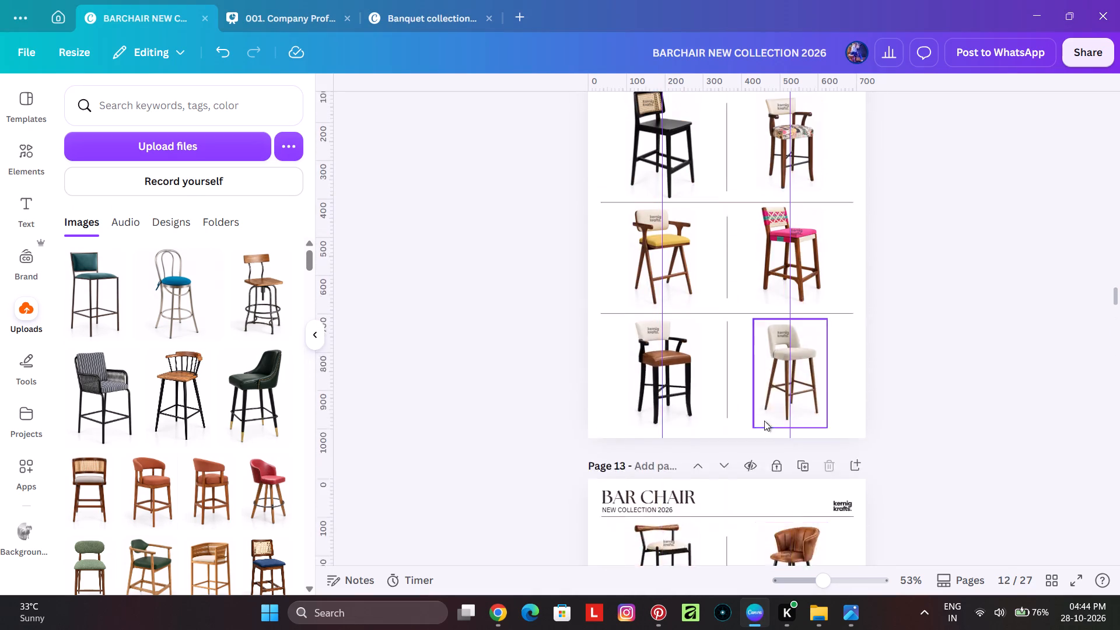
{"action": "scroll", "coordinate": [760, 422], "scroll_direction": "up", "scroll_amount": 7}
Examine the bar stool designs on catalogue pages 13 to 17, rechecking pages 15 and 16.
{"action": "scroll", "coordinate": [761, 421], "scroll_direction": "down", "scroll_amount": 13}
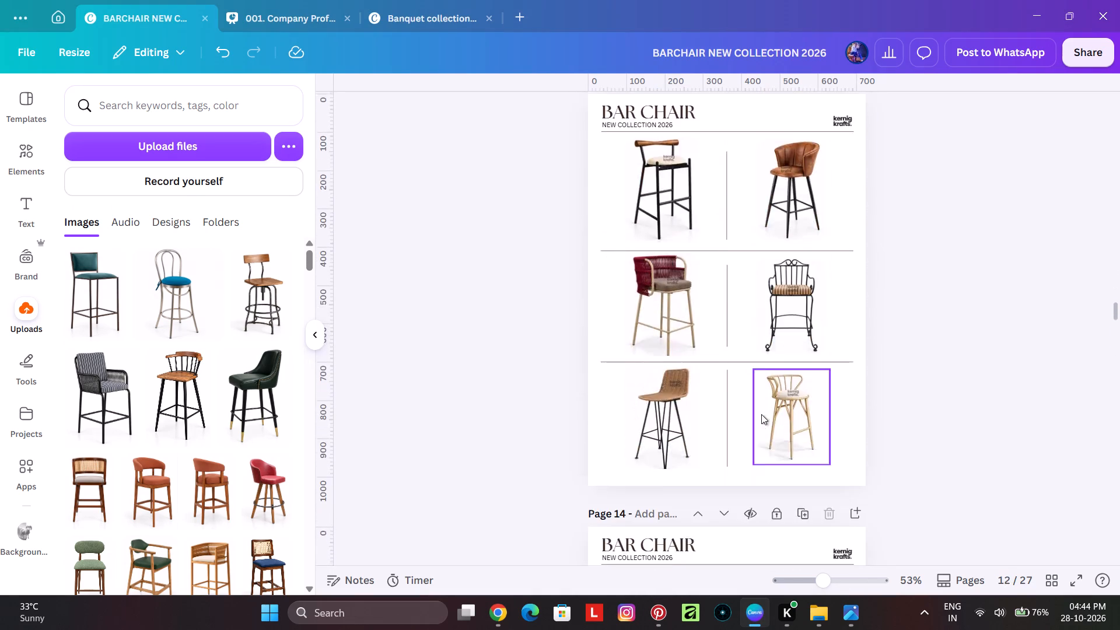
{"action": "scroll", "coordinate": [761, 414], "scroll_direction": "down", "scroll_amount": 20}
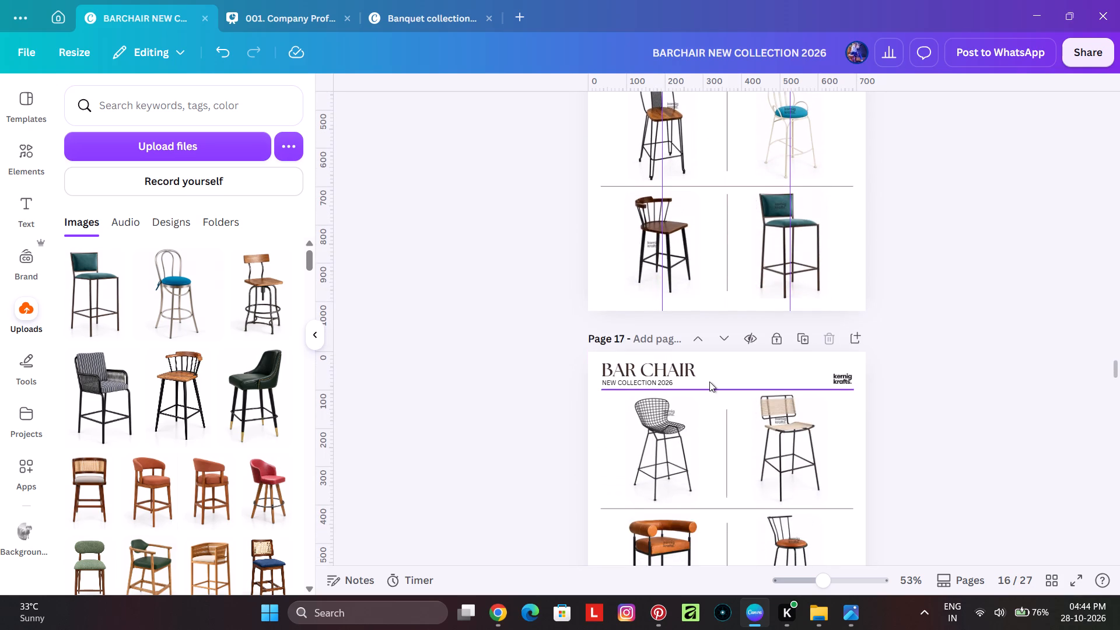
{"action": "scroll", "coordinate": [709, 381], "scroll_direction": "up", "scroll_amount": 3}
{"action": "scroll", "coordinate": [708, 383], "scroll_direction": "down", "scroll_amount": 1}
{"action": "scroll", "coordinate": [708, 383], "scroll_direction": "up", "scroll_amount": 6}
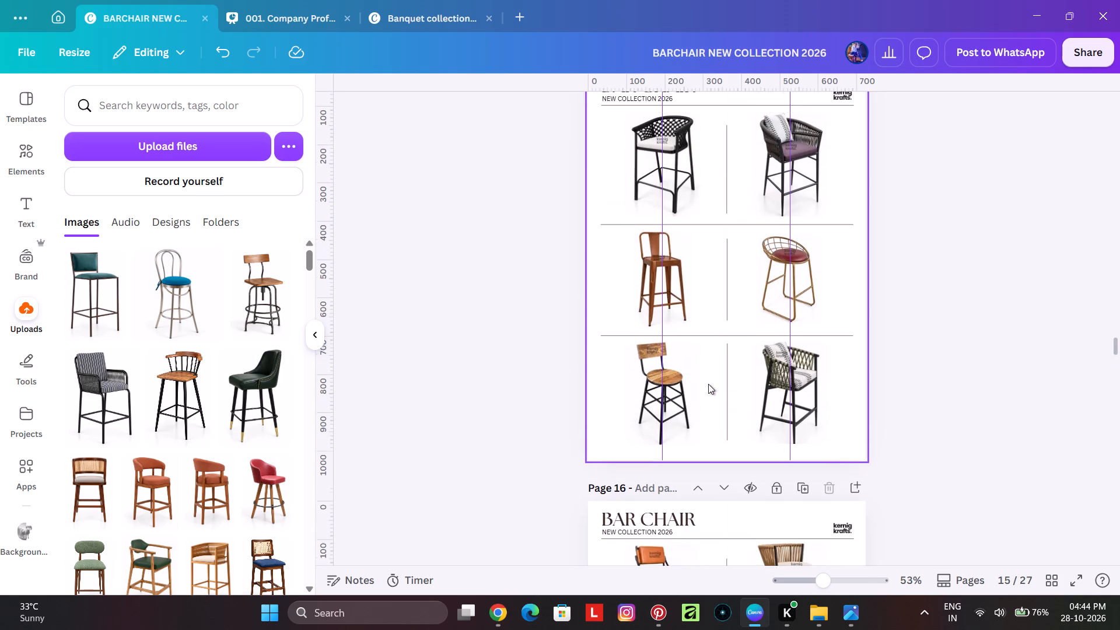
{"action": "scroll", "coordinate": [708, 384], "scroll_direction": "up", "scroll_amount": 1}
{"action": "scroll", "coordinate": [708, 384], "scroll_direction": "down", "scroll_amount": 8}
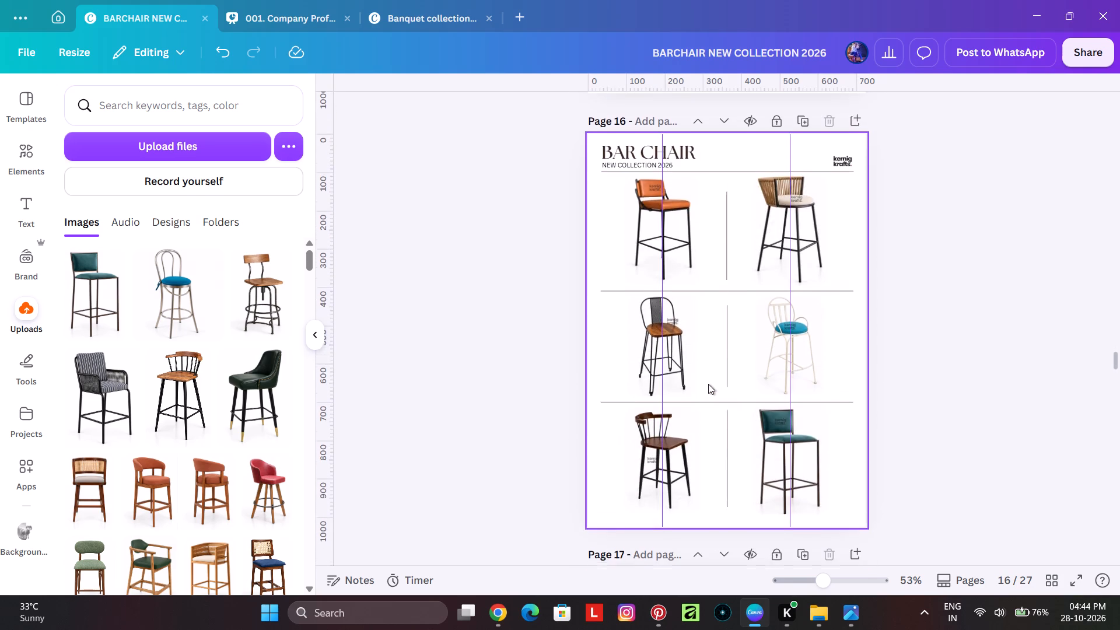
Examine the bar stool designs on catalogue pages 17 to 23, rechecking pages 22 and 23.
{"action": "scroll", "coordinate": [708, 384], "scroll_direction": "down", "scroll_amount": 4}
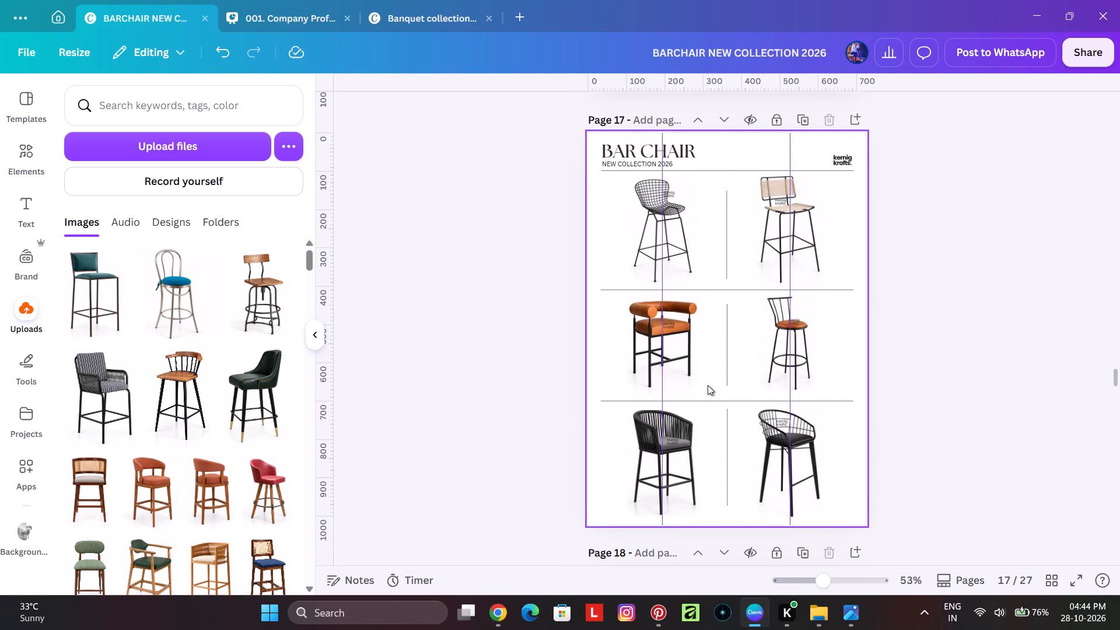
{"action": "scroll", "coordinate": [778, 386], "scroll_direction": "down", "scroll_amount": 5}
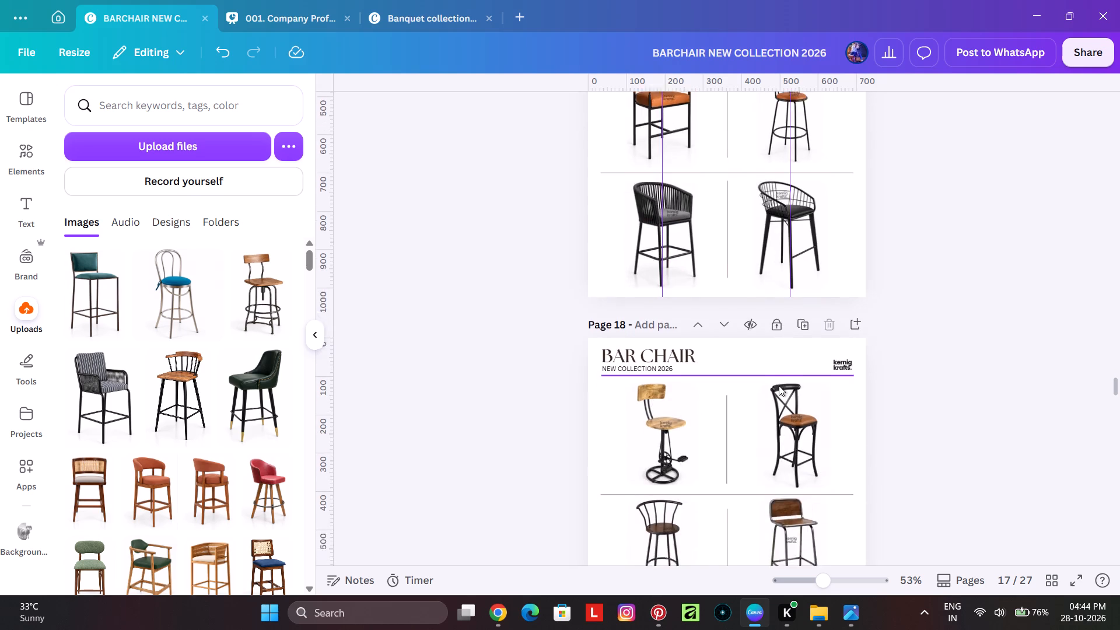
{"action": "scroll", "coordinate": [706, 431], "scroll_direction": "down", "scroll_amount": 6}
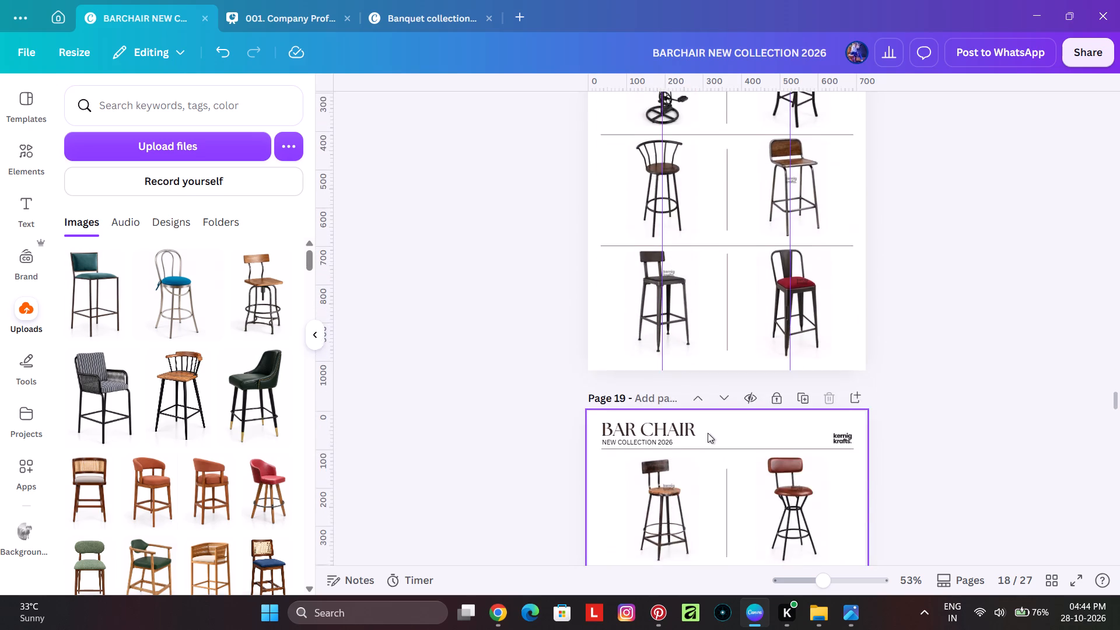
{"action": "scroll", "coordinate": [708, 433], "scroll_direction": "down", "scroll_amount": 5}
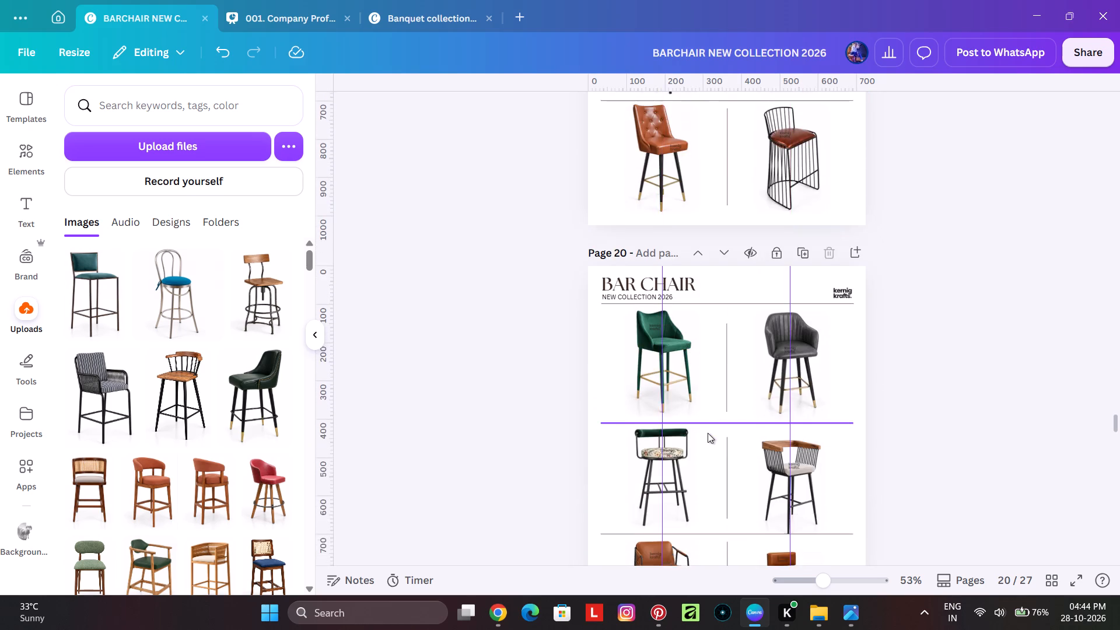
{"action": "scroll", "coordinate": [708, 433], "scroll_direction": "down", "scroll_amount": 7}
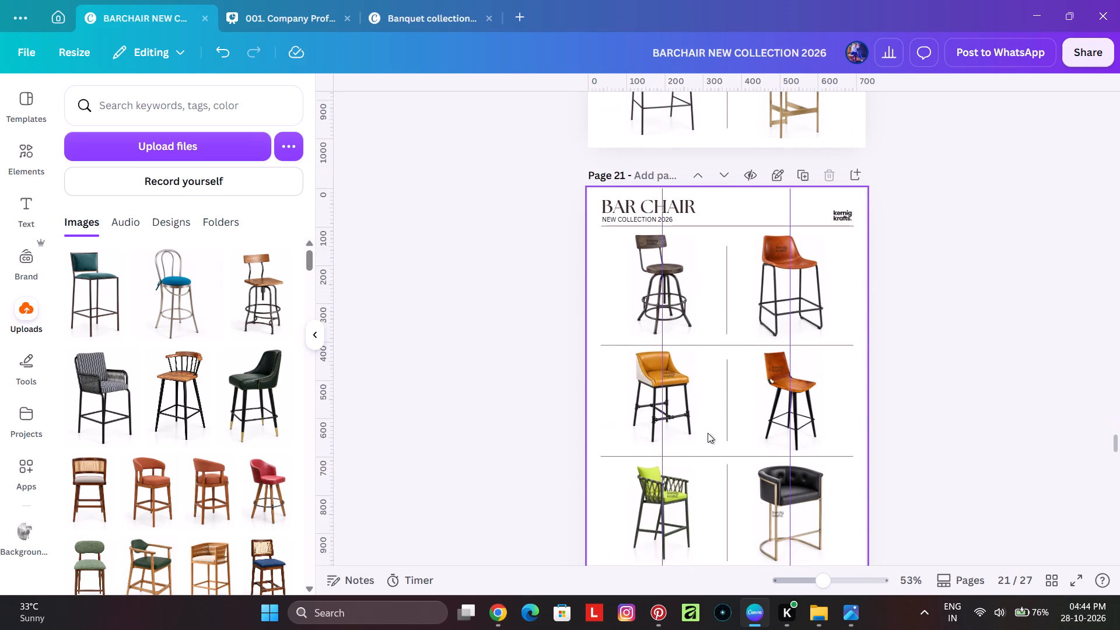
{"action": "scroll", "coordinate": [708, 433], "scroll_direction": "up", "scroll_amount": 2}
{"action": "scroll", "coordinate": [708, 433], "scroll_direction": "down", "scroll_amount": 14}
{"action": "scroll", "coordinate": [708, 433], "scroll_direction": "up", "scroll_amount": 3}
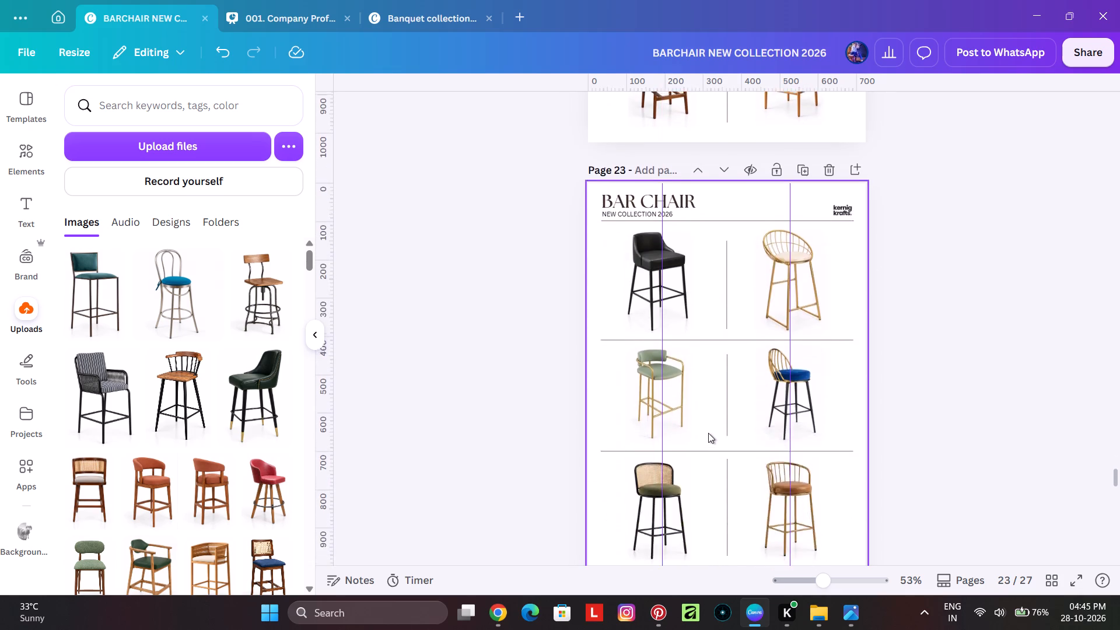
{"action": "scroll", "coordinate": [709, 436], "scroll_direction": "up", "scroll_amount": 3}
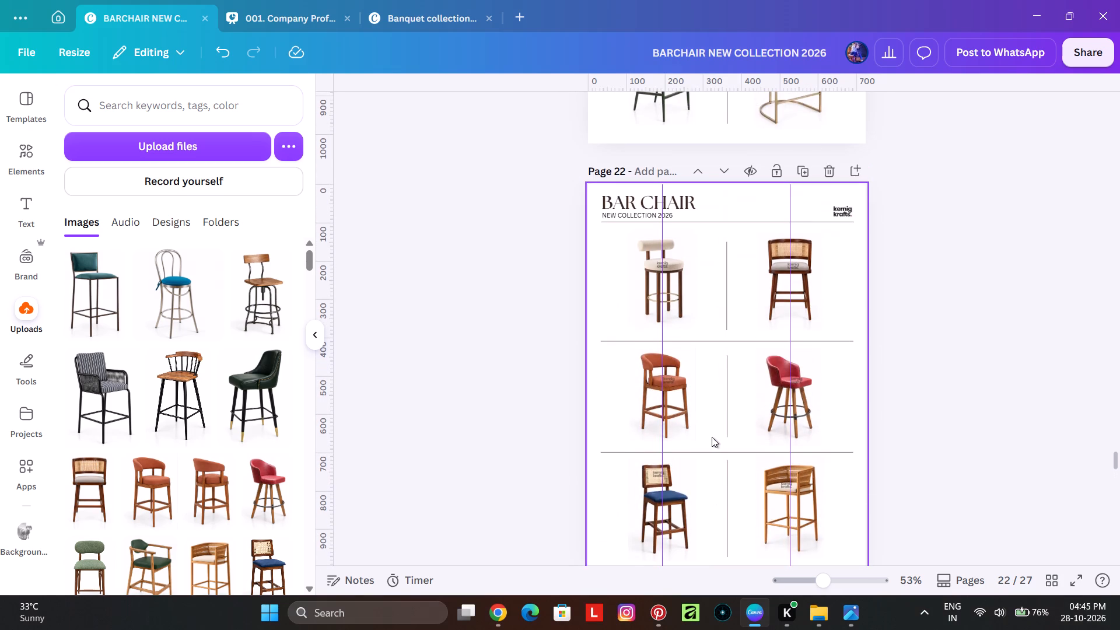
{"action": "scroll", "coordinate": [739, 439], "scroll_direction": "down", "scroll_amount": 3}
{"action": "scroll", "coordinate": [739, 439], "scroll_direction": "up", "scroll_amount": 2}
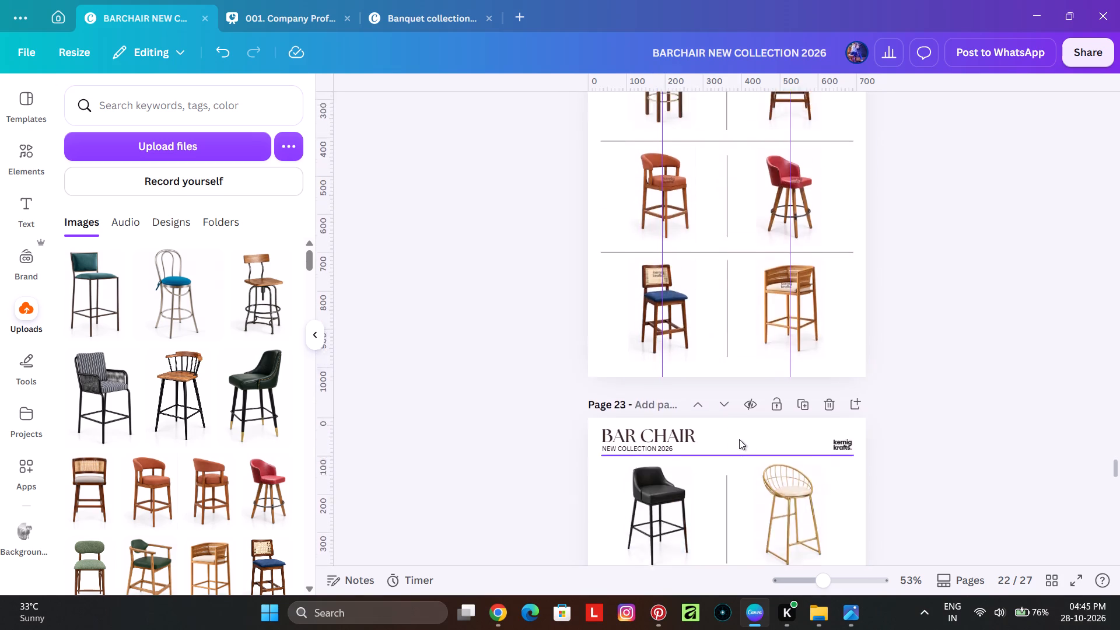
{"action": "scroll", "coordinate": [739, 439], "scroll_direction": "up", "scroll_amount": 4}
{"action": "scroll", "coordinate": [739, 439], "scroll_direction": "down", "scroll_amount": 3}
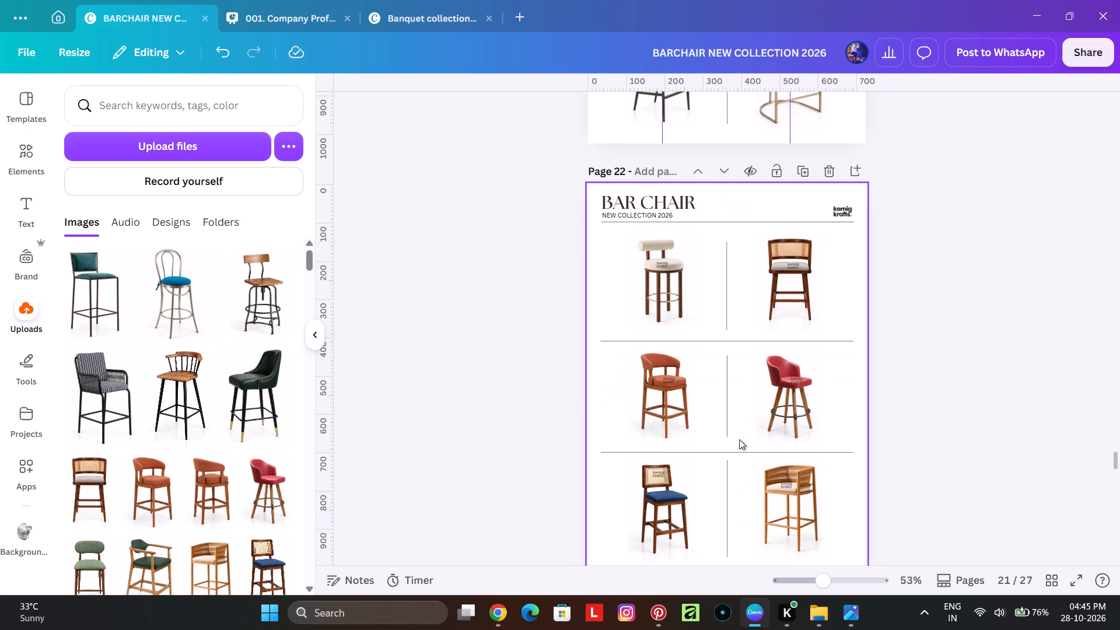
Move catalogue page 22, with the cream round-seat and cane-back wooden bar stools, up to become page 13.
{"action": "scroll", "coordinate": [739, 439], "scroll_direction": "up", "scroll_amount": 3}
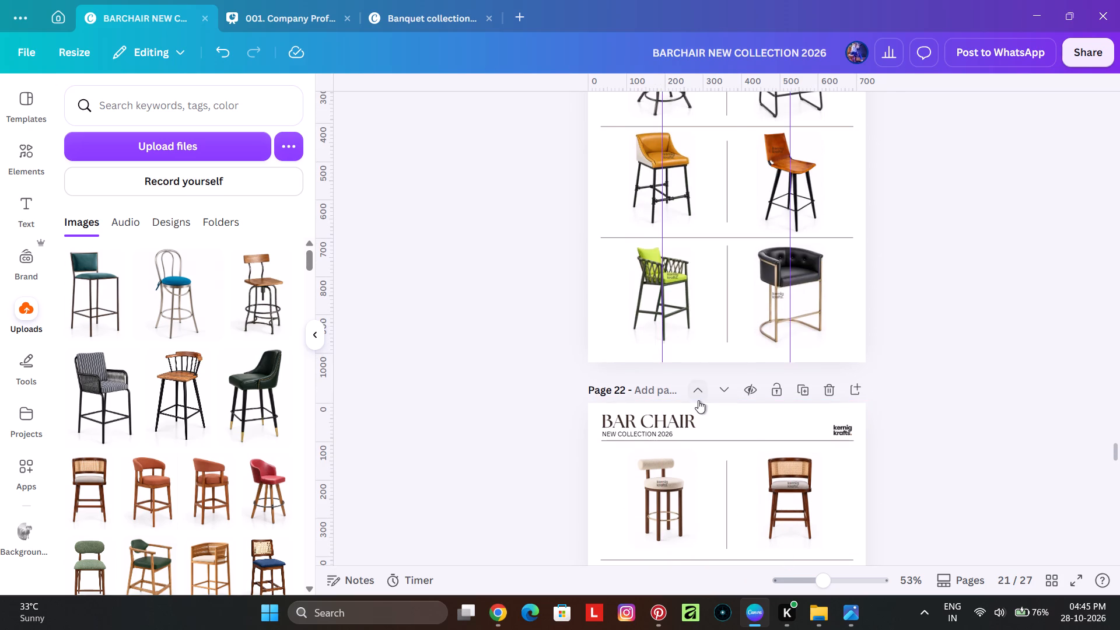
{"action": "left_click", "coordinate": [698, 400]}
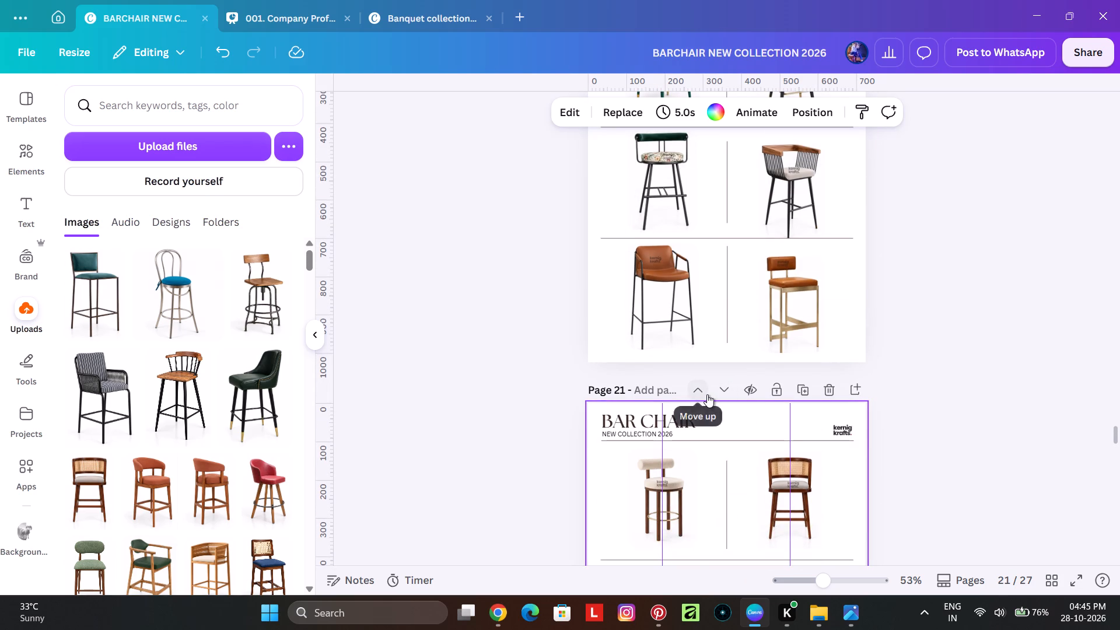
{"action": "left_click", "coordinate": [707, 394]}
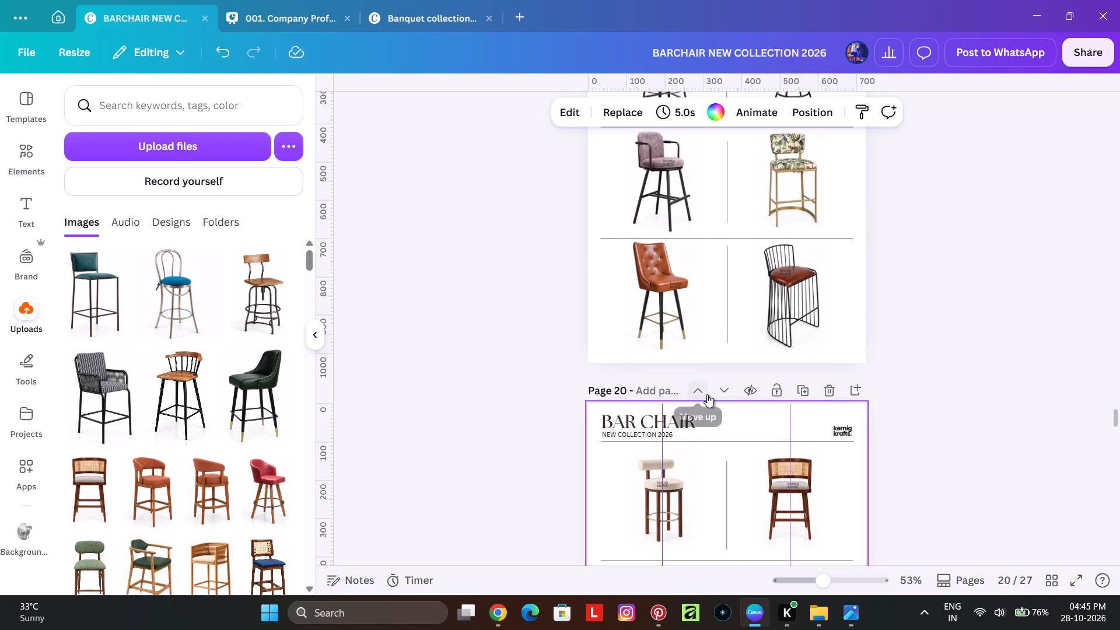
{"action": "left_click", "coordinate": [702, 392]}
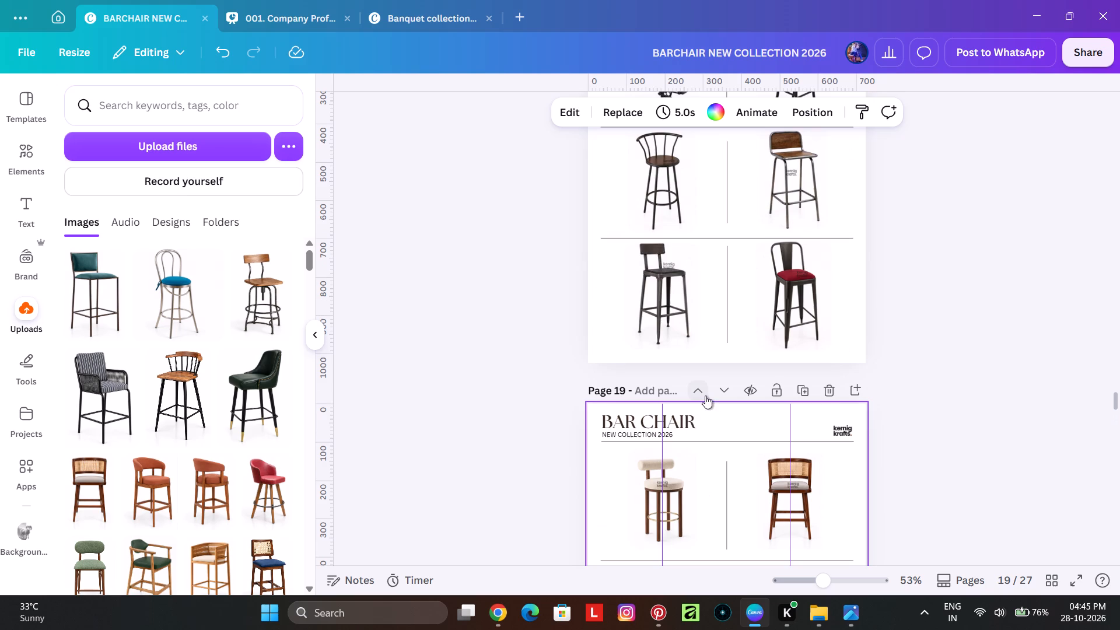
{"action": "left_click", "coordinate": [708, 395]}
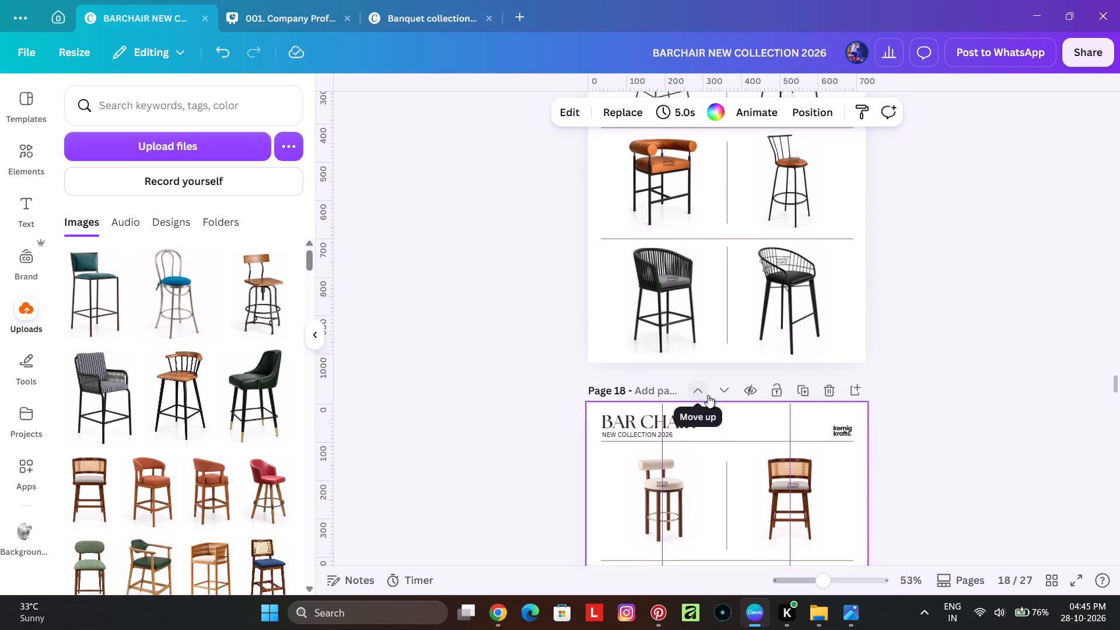
{"action": "left_click", "coordinate": [699, 393]}
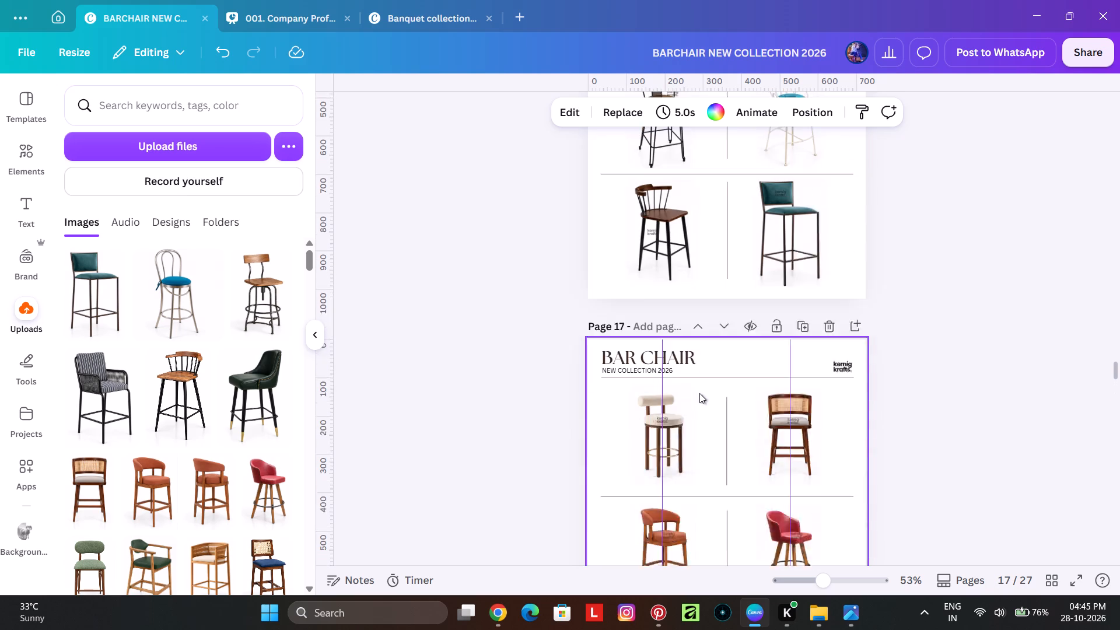
{"action": "left_click", "coordinate": [699, 393]}
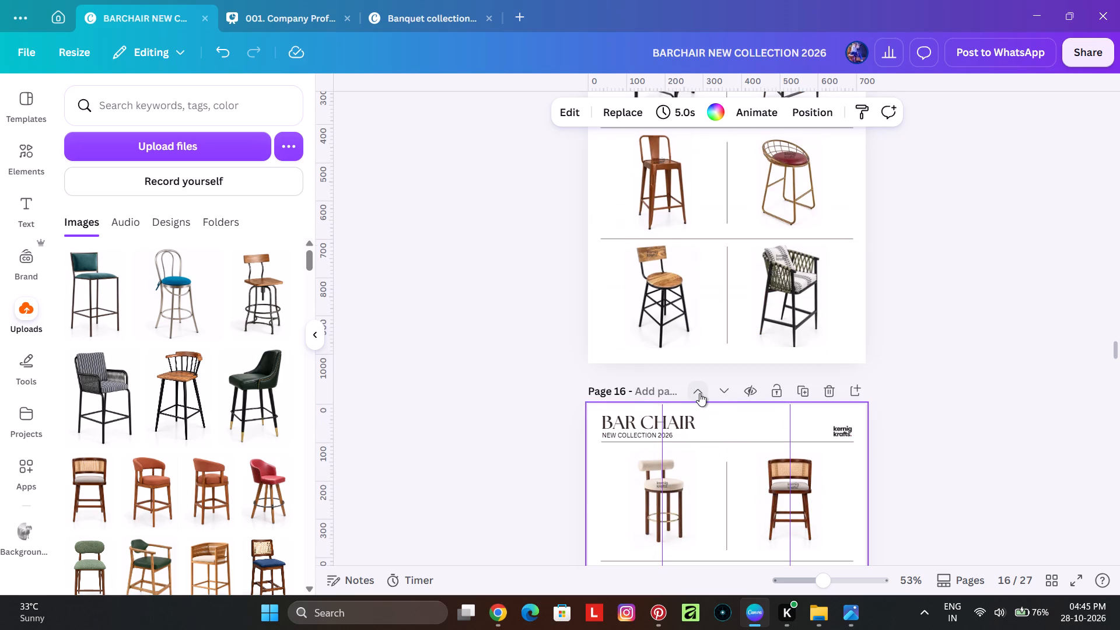
{"action": "left_click", "coordinate": [699, 393]}
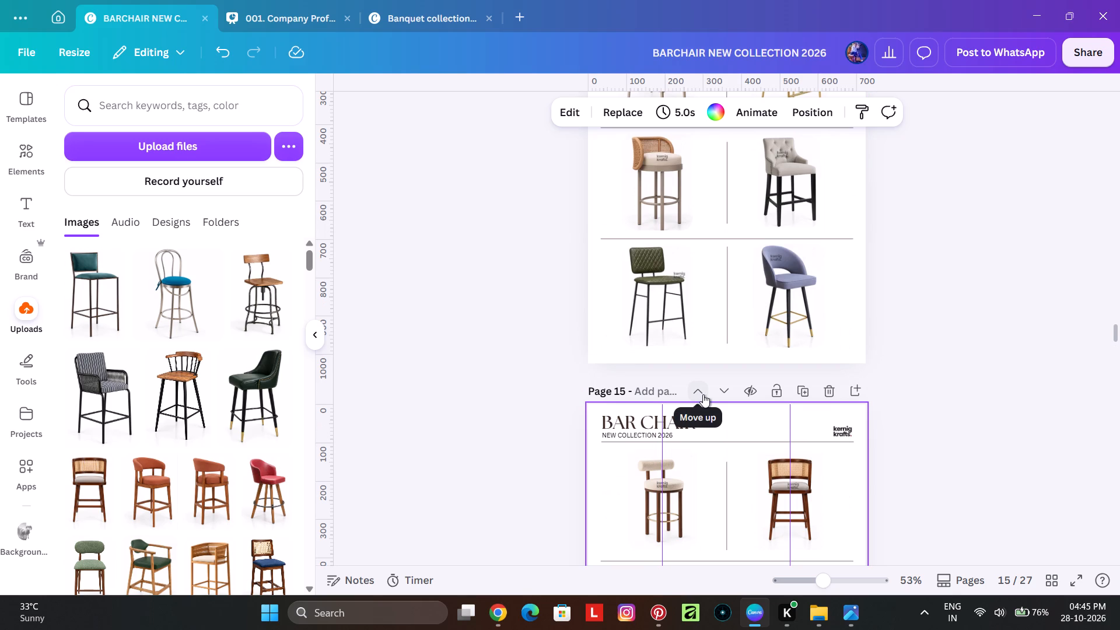
{"action": "left_click", "coordinate": [703, 394]}
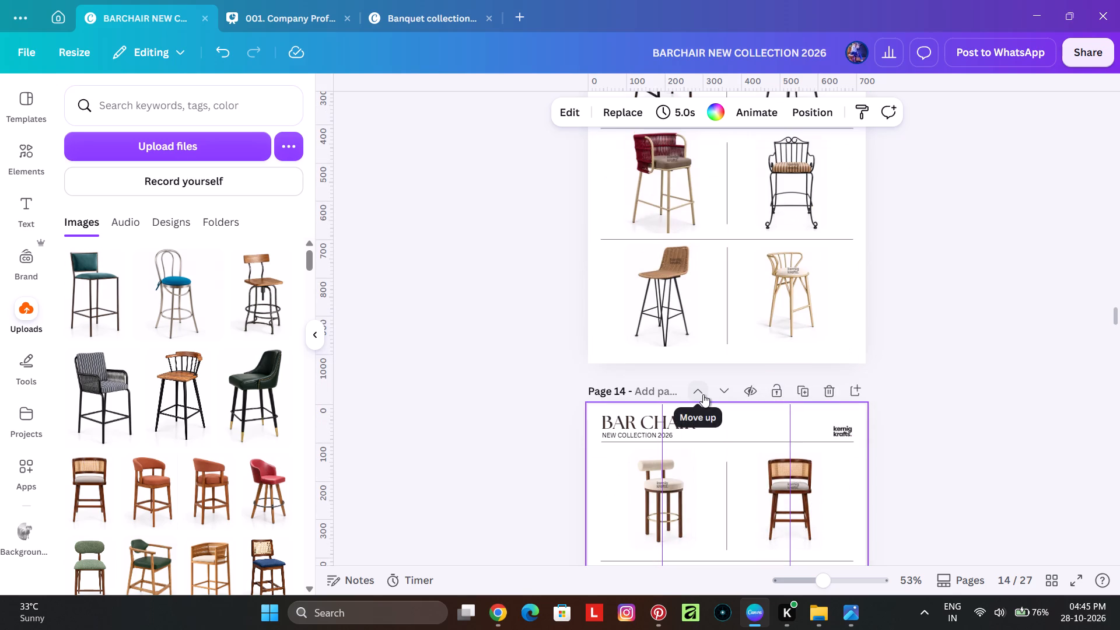
{"action": "left_click", "coordinate": [703, 394]}
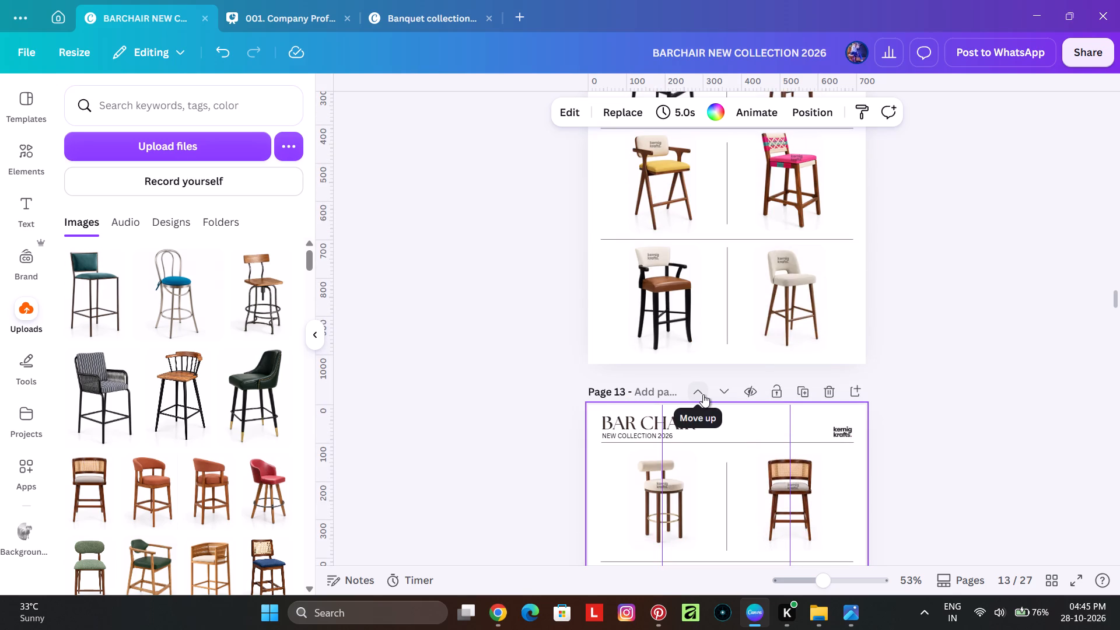
{"action": "scroll", "coordinate": [703, 394], "scroll_direction": "down", "scroll_amount": 11}
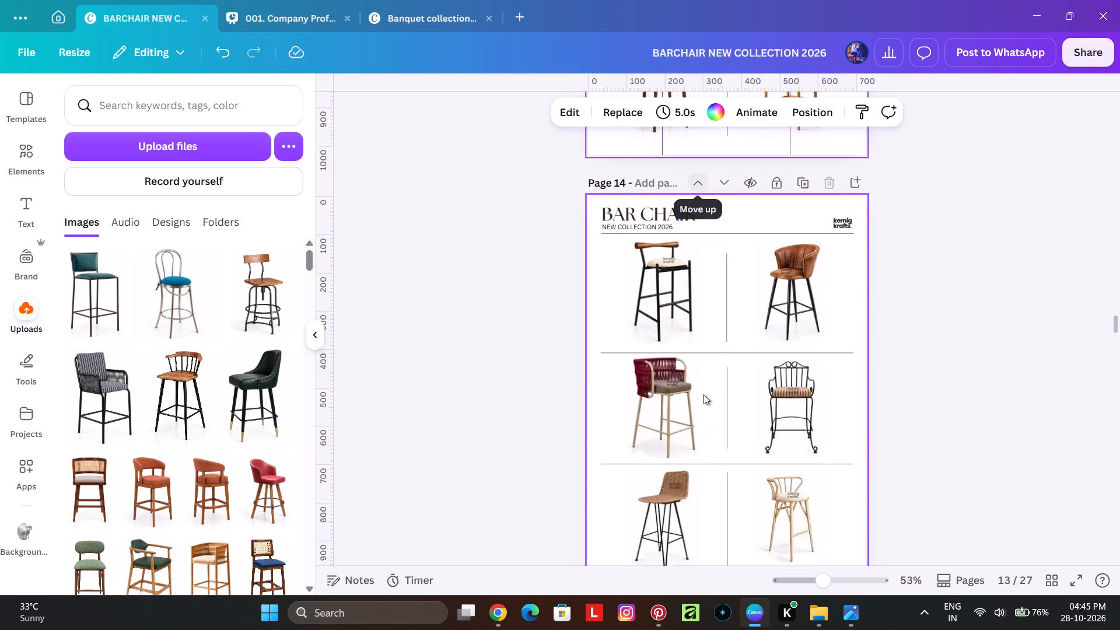
{"action": "scroll", "coordinate": [703, 394], "scroll_direction": "down", "scroll_amount": 20}
{"action": "scroll", "coordinate": [703, 394], "scroll_direction": "down", "scroll_amount": 11}
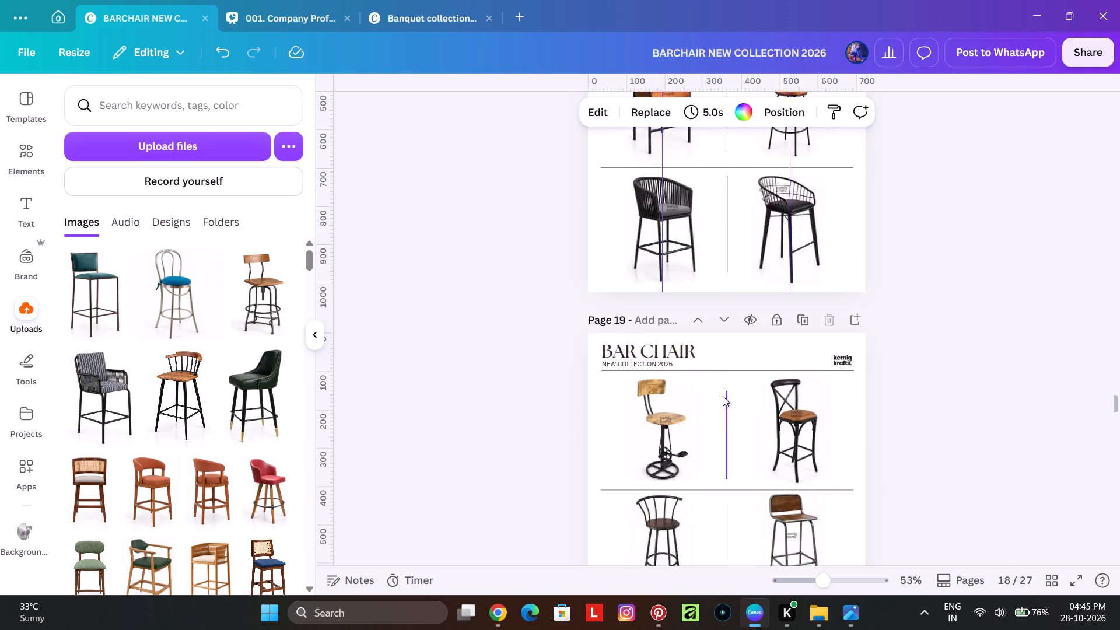
{"action": "scroll", "coordinate": [723, 396], "scroll_direction": "down", "scroll_amount": 20}
{"action": "scroll", "coordinate": [723, 396], "scroll_direction": "down", "scroll_amount": 11}
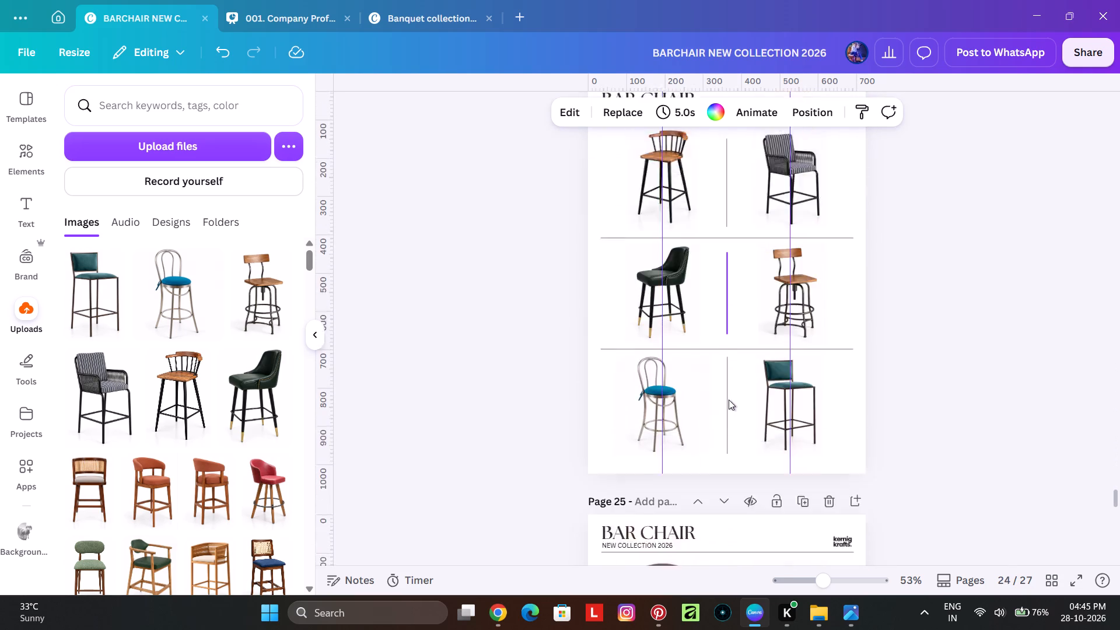
{"action": "scroll", "coordinate": [729, 400], "scroll_direction": "down", "scroll_amount": 8}
{"action": "scroll", "coordinate": [737, 408], "scroll_direction": "up", "scroll_amount": 10}
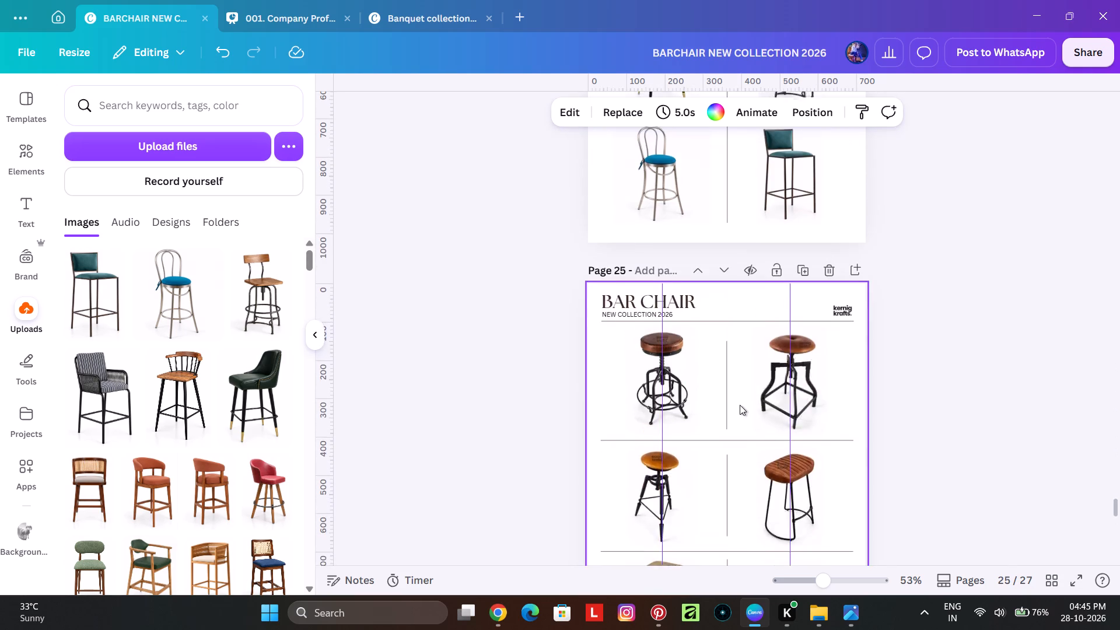
{"action": "scroll", "coordinate": [742, 404], "scroll_direction": "up", "scroll_amount": 2}
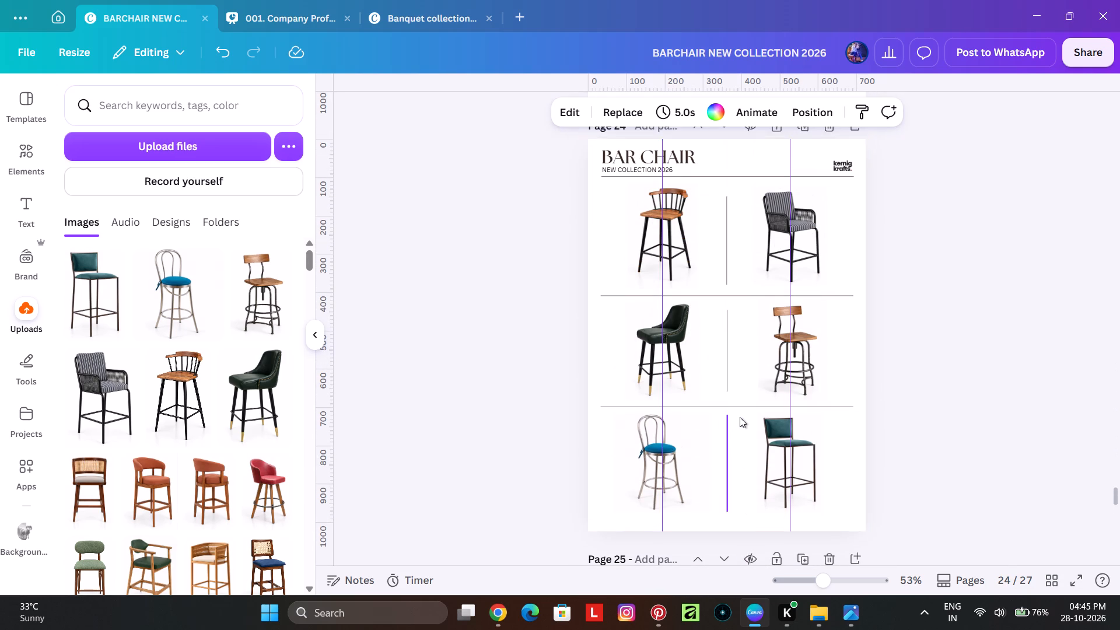
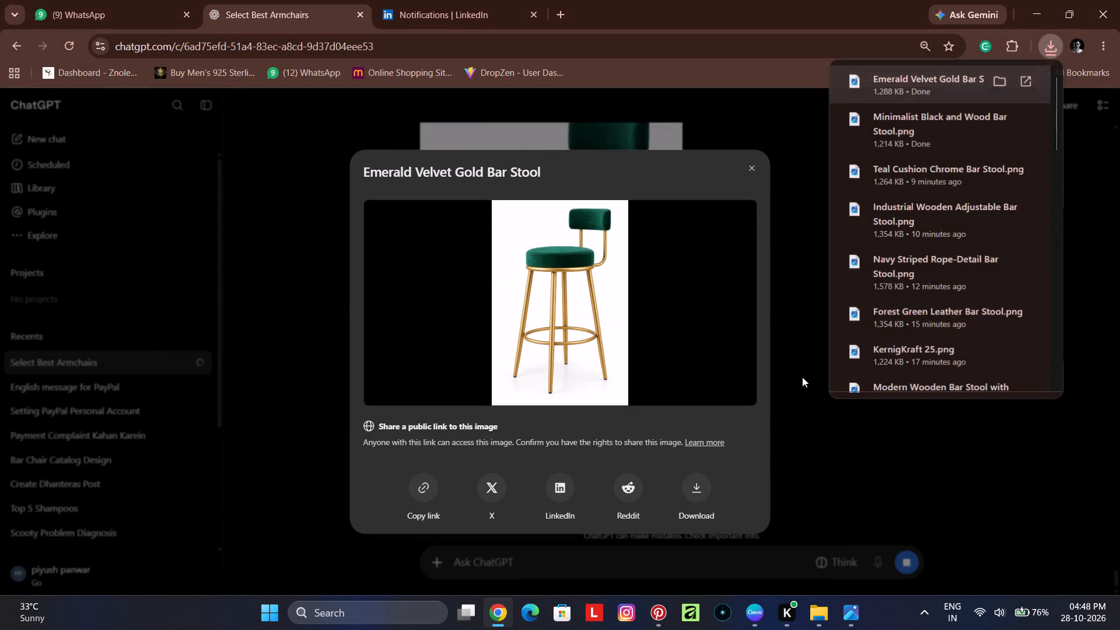
{"action": "left_click", "coordinate": [796, 372]}
{"action": "scroll", "coordinate": [649, 329], "scroll_direction": "down", "scroll_amount": 6}
{"action": "scroll", "coordinate": [634, 355], "scroll_direction": "up", "scroll_amount": 2}
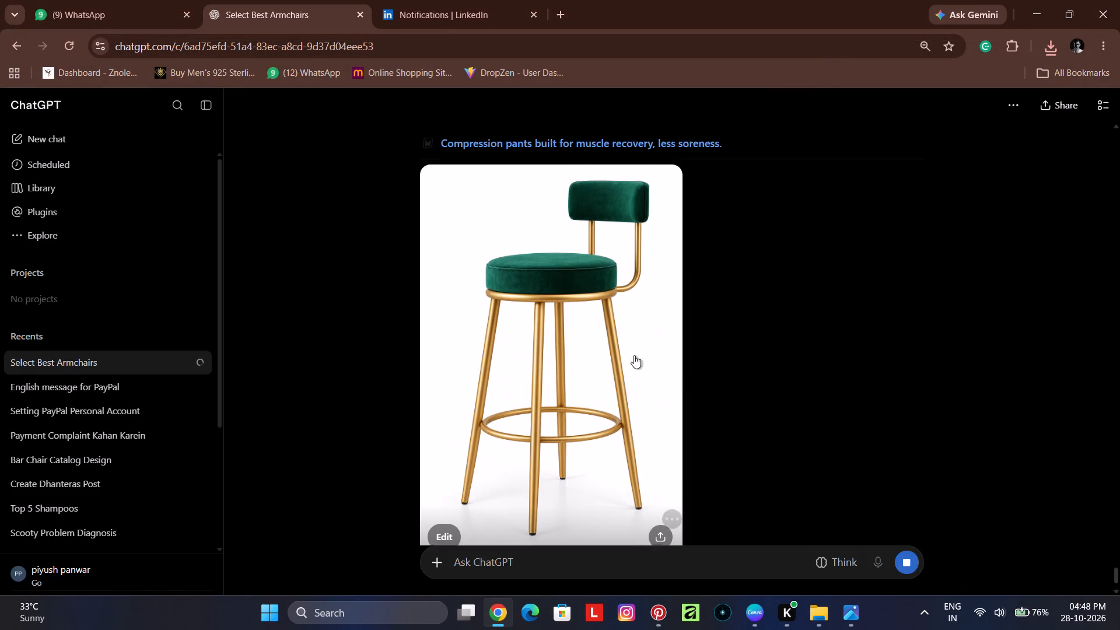
{"action": "scroll", "coordinate": [633, 357], "scroll_direction": "down", "scroll_amount": 3}
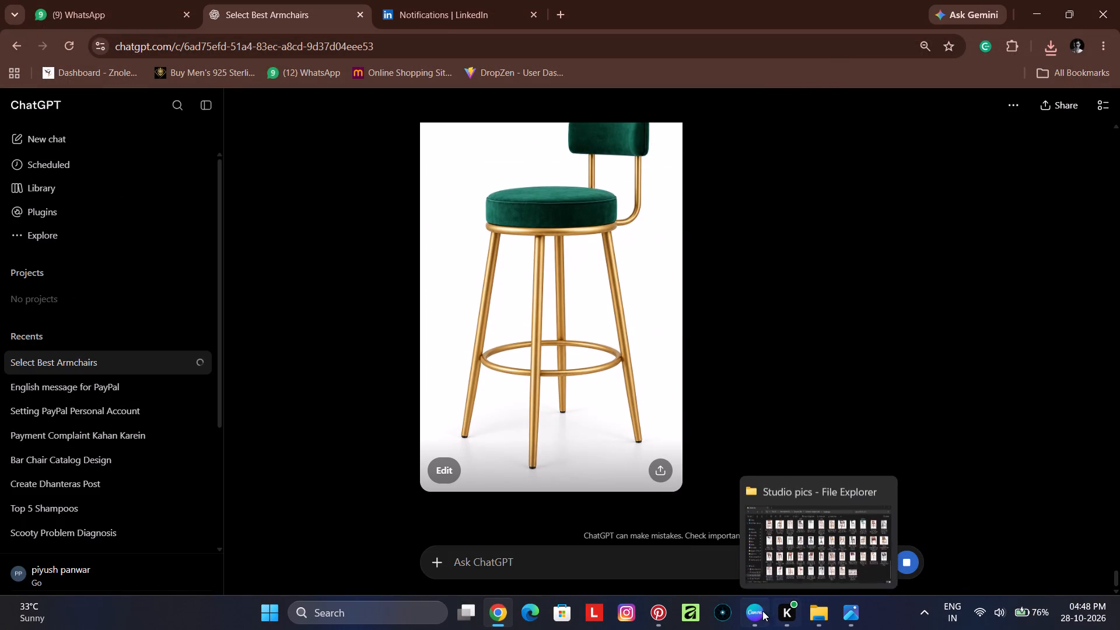
Switch to Canva and place the black and wood bar stool image, scaled down, in page 19's empty middle-row cell.
{"action": "left_click", "coordinate": [752, 617]}
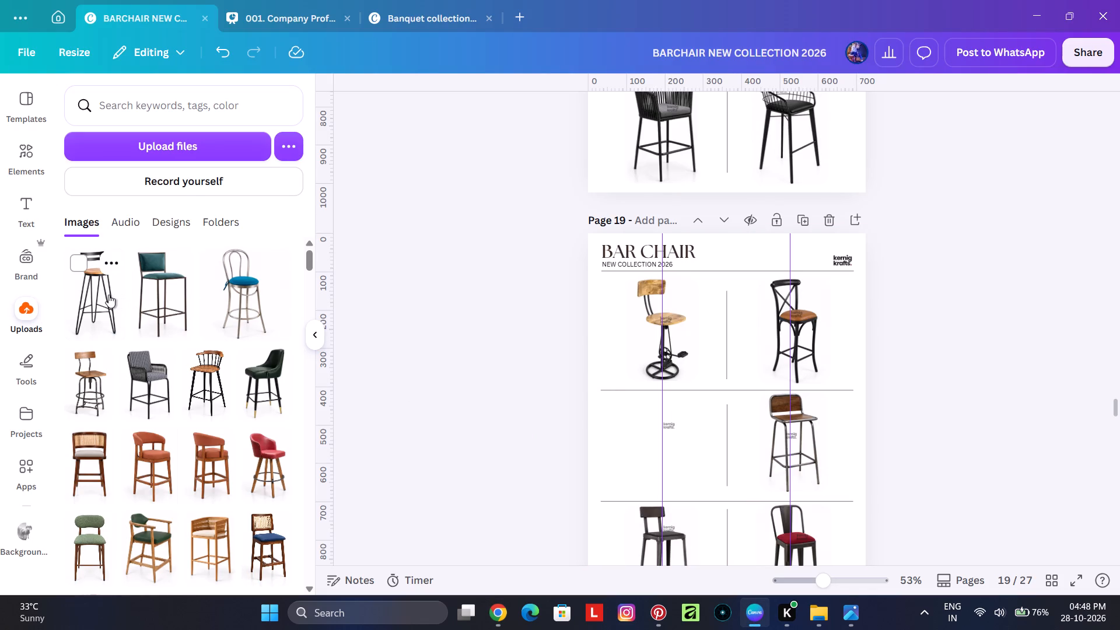
{"action": "left_click_drag", "start_coordinate": [108, 295], "coordinate": [615, 397]}
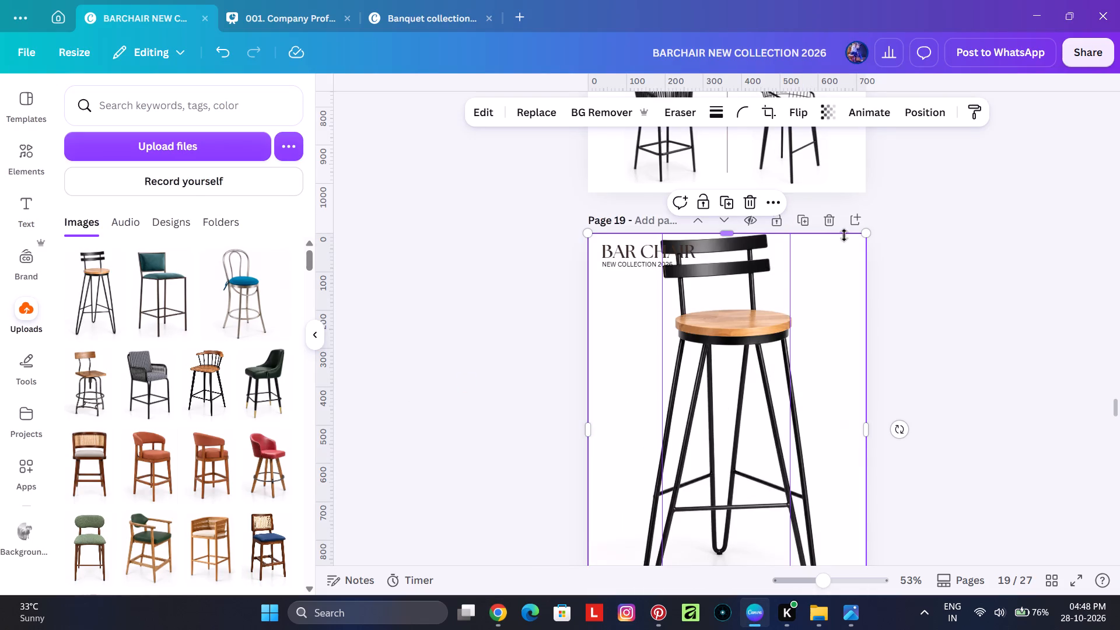
{"action": "key", "text": "ctrl+z"}
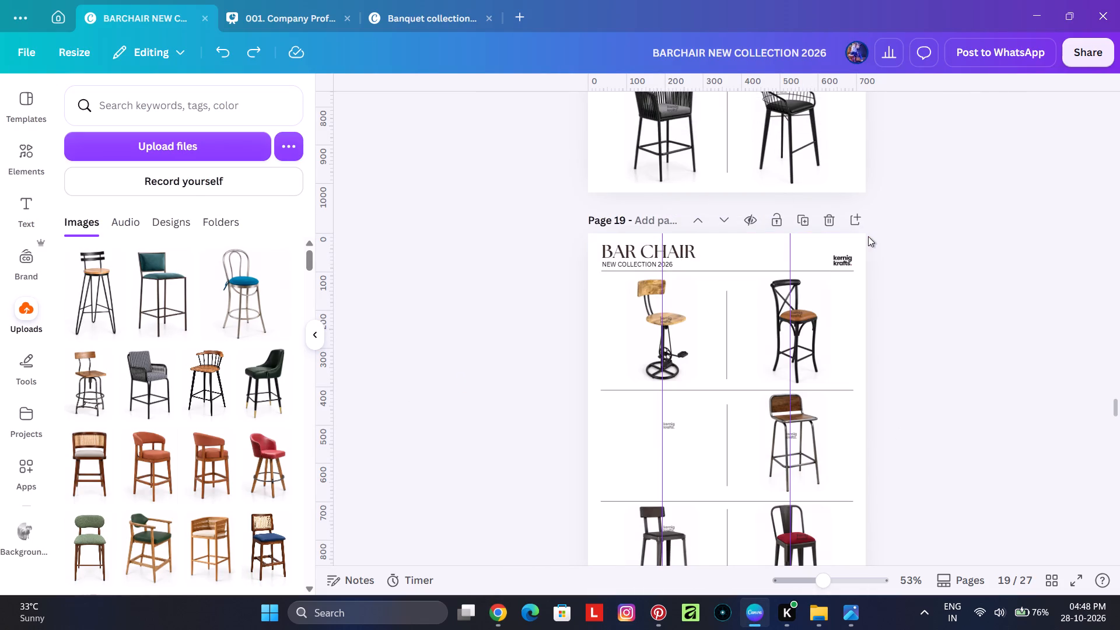
{"action": "left_click_drag", "start_coordinate": [109, 298], "coordinate": [681, 417]}
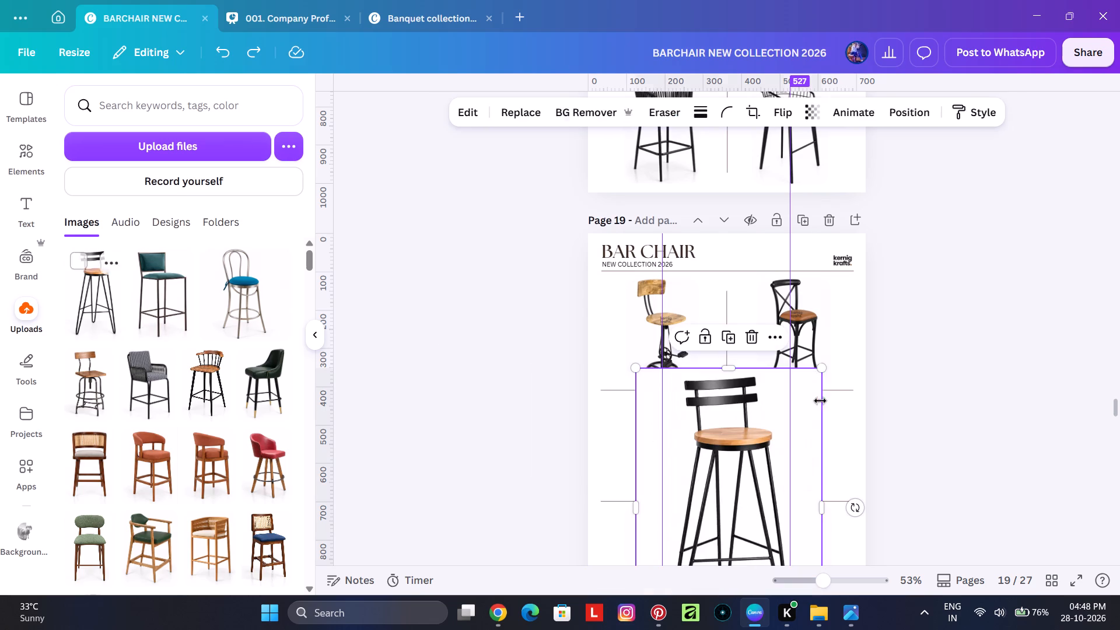
{"action": "left_click_drag", "start_coordinate": [820, 370], "coordinate": [747, 473]}
{"action": "scroll", "coordinate": [747, 365], "scroll_direction": "down", "scroll_amount": 2}
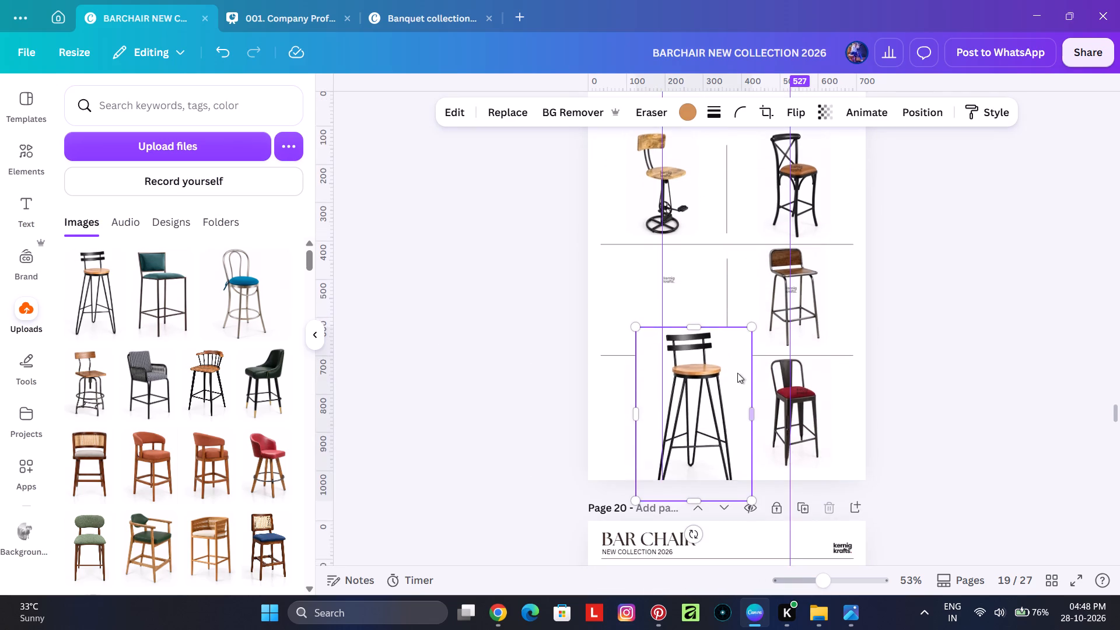
{"action": "scroll", "coordinate": [737, 373], "scroll_direction": "up", "scroll_amount": 5, "text": "ctrl"}
{"action": "left_click_drag", "start_coordinate": [776, 285], "coordinate": [764, 316]}
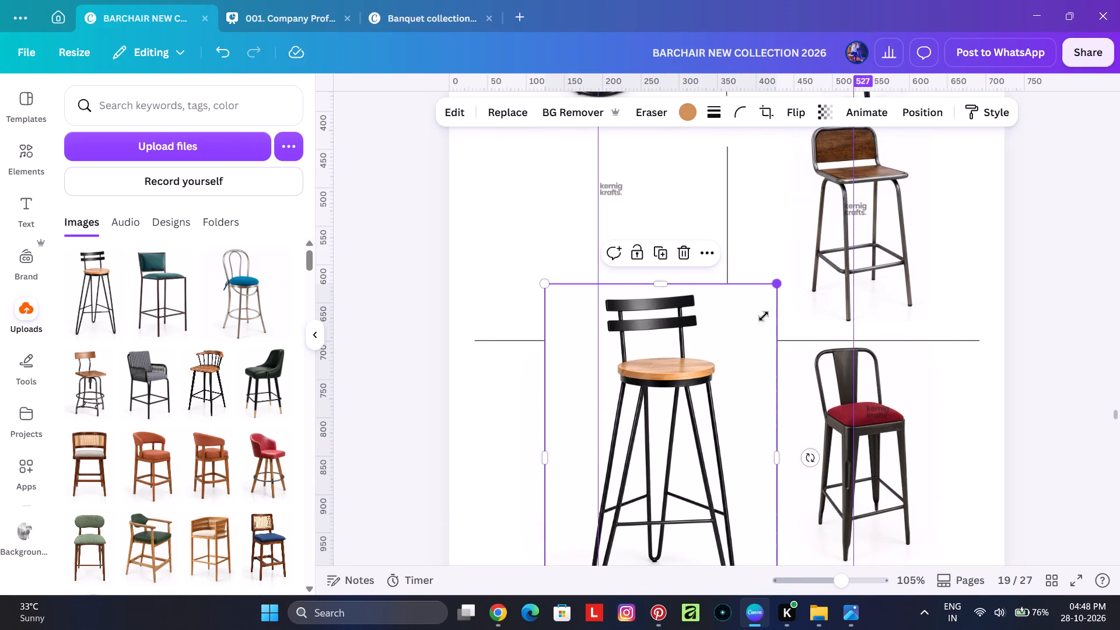
{"action": "left_click_drag", "start_coordinate": [764, 316], "coordinate": [654, 459]}
{"action": "left_click_drag", "start_coordinate": [639, 501], "coordinate": [640, 196]}
Slightly enlarge the black and wood bar stool and align it within its middle-row cell on page 19.
{"action": "scroll", "coordinate": [650, 244], "scroll_direction": "up", "scroll_amount": 2}
{"action": "left_click_drag", "start_coordinate": [632, 378], "coordinate": [629, 358]}
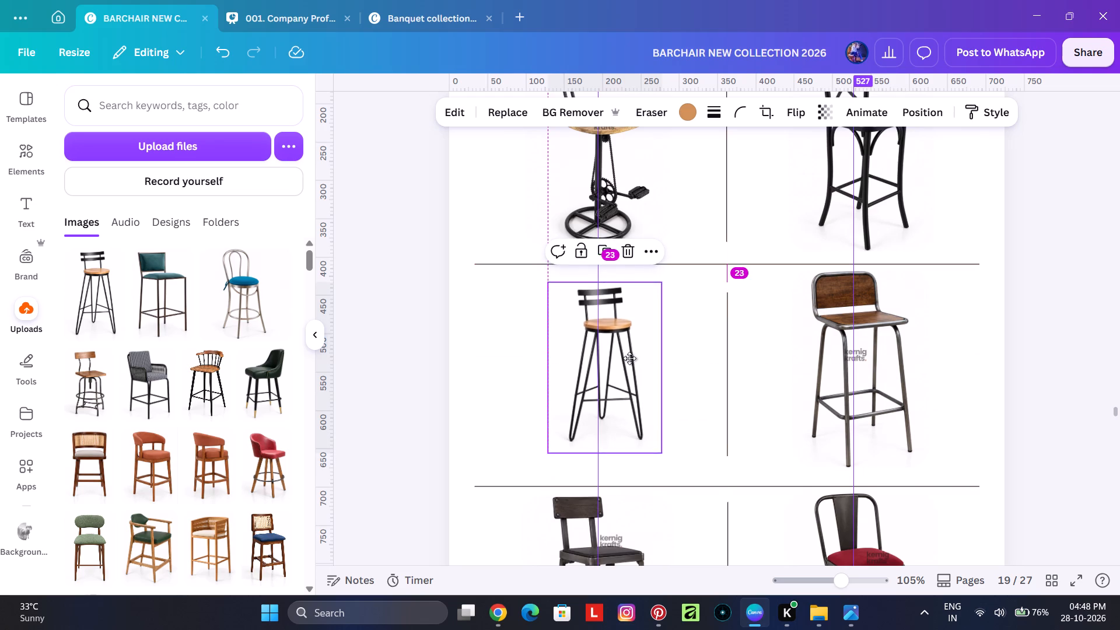
{"action": "left_click_drag", "start_coordinate": [629, 358], "coordinate": [629, 359]}
{"action": "left_click_drag", "start_coordinate": [657, 281], "coordinate": [667, 278]}
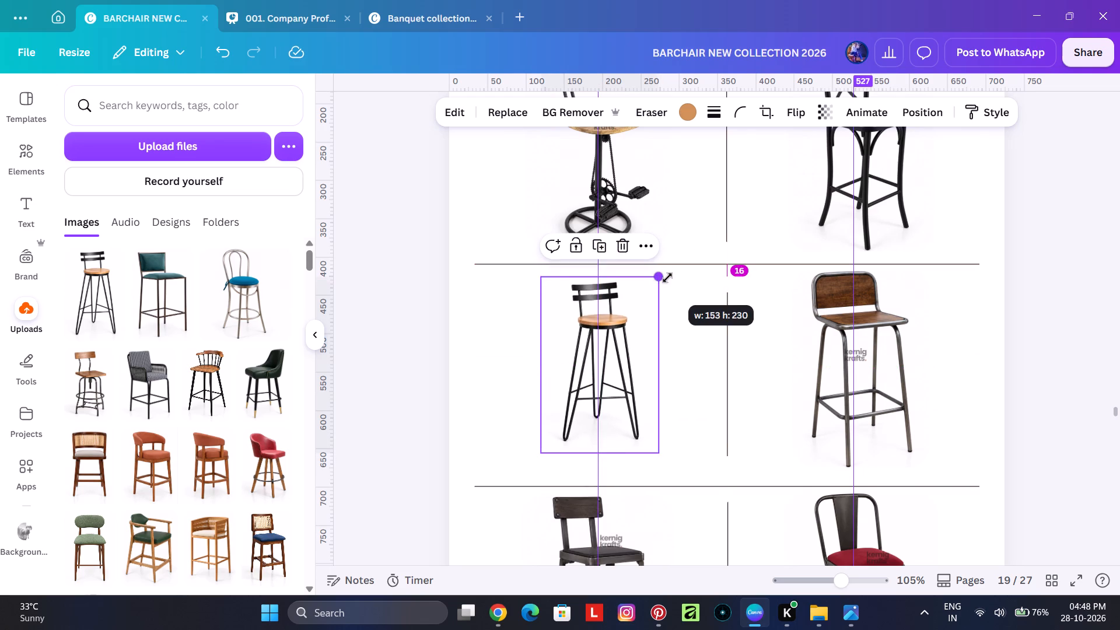
{"action": "left_click_drag", "start_coordinate": [667, 278], "coordinate": [674, 275]}
{"action": "left_click_drag", "start_coordinate": [638, 309], "coordinate": [636, 319]}
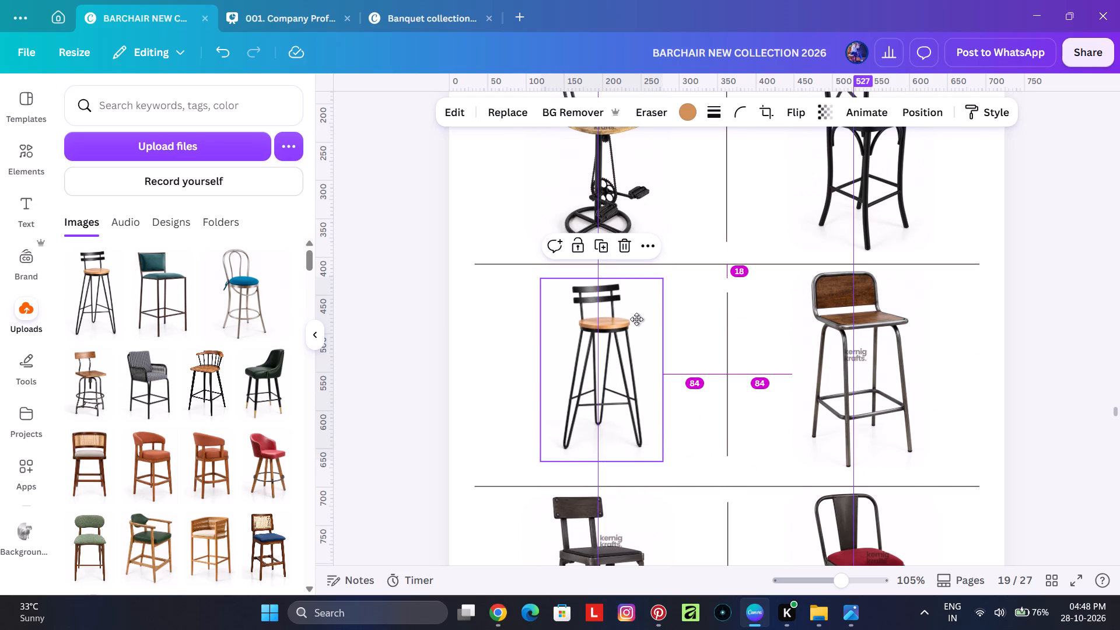
{"action": "left_click_drag", "start_coordinate": [636, 319], "coordinate": [636, 316]}
Send the black and wood bar stool image behind the kernig krafts logo on page 19.
{"action": "right_click", "coordinate": [636, 316]}
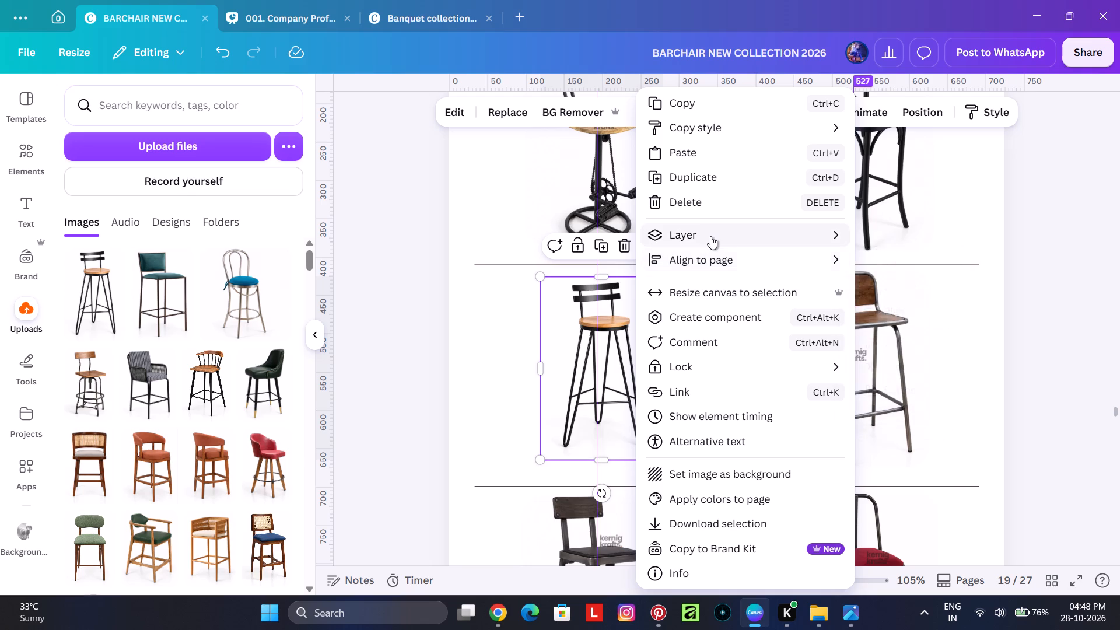
{"action": "left_click", "coordinate": [902, 292]}
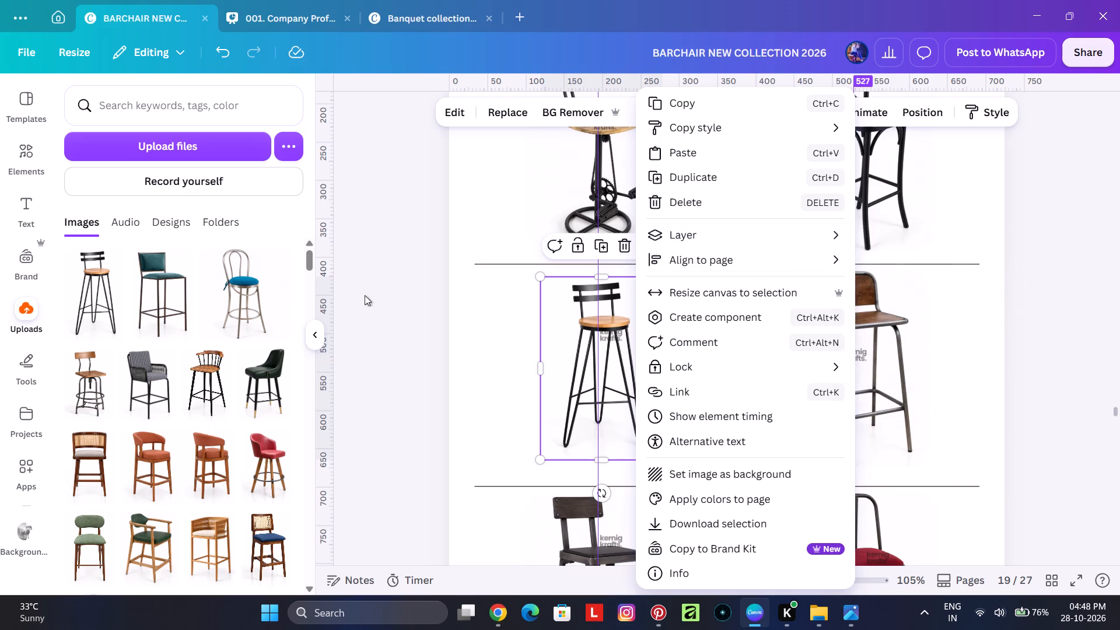
{"action": "left_click", "coordinate": [364, 295]}
Move the cell's kernig krafts logo onto the wooden seat of the black and wood bar stool.
{"action": "scroll", "coordinate": [559, 322], "scroll_direction": "up", "scroll_amount": 4, "text": "ctrl"}
{"action": "left_click", "coordinate": [599, 349]}
{"action": "left_click_drag", "start_coordinate": [597, 341], "coordinate": [597, 306]}
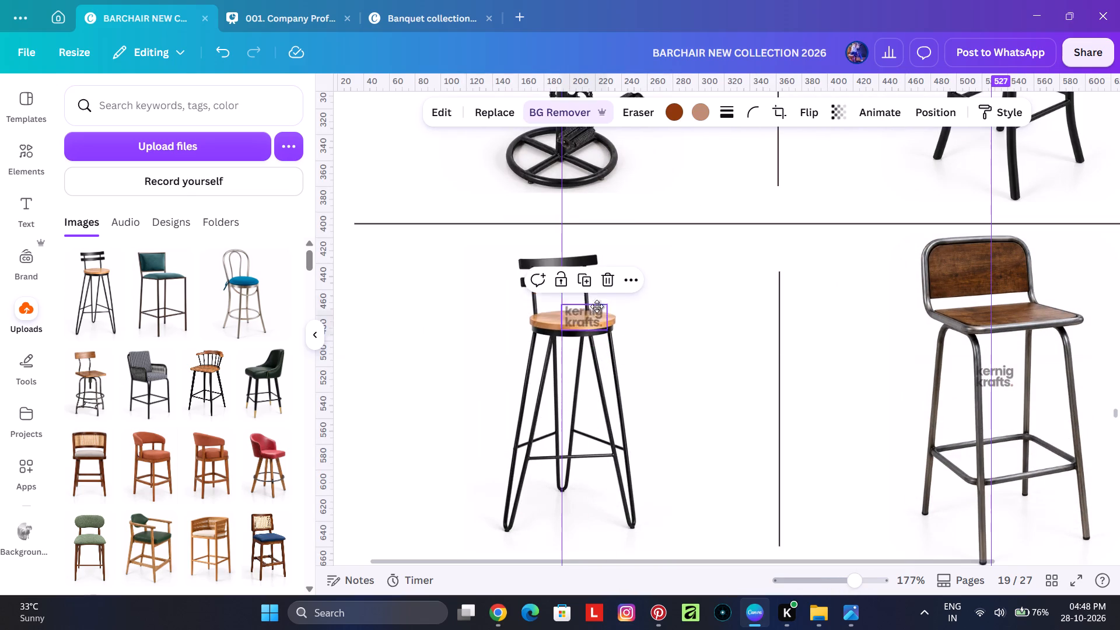
{"action": "left_click_drag", "start_coordinate": [597, 306], "coordinate": [586, 314]}
{"action": "scroll", "coordinate": [426, 330], "scroll_direction": "down", "scroll_amount": 2, "text": "ctrl"}
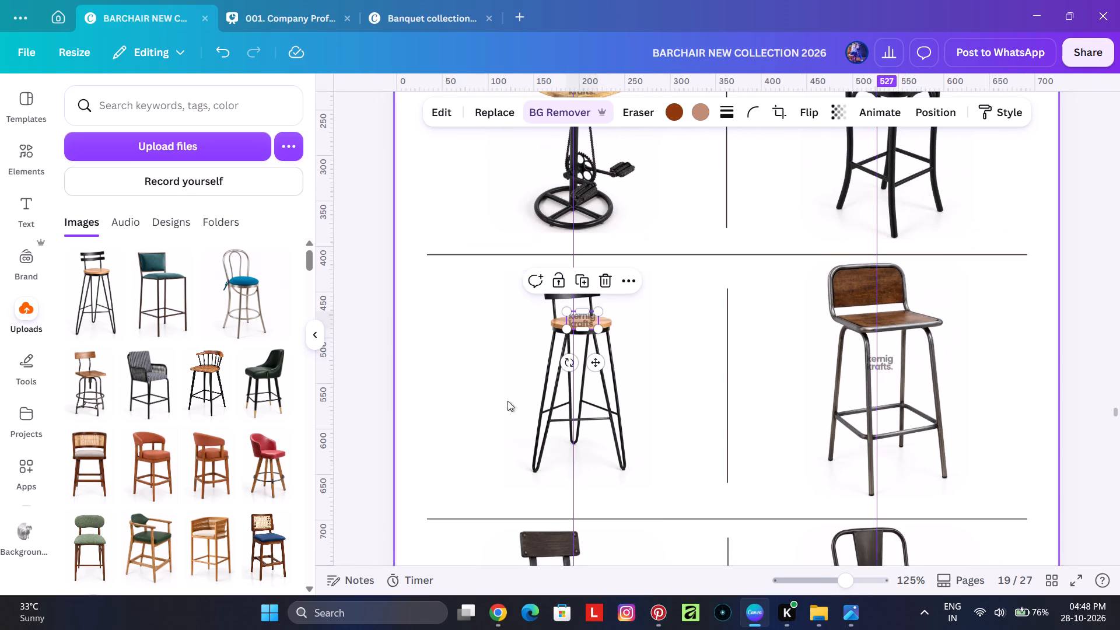
{"action": "scroll", "coordinate": [587, 398], "scroll_direction": "down", "scroll_amount": 2, "text": "ctrl"}
{"action": "left_click", "coordinate": [446, 358]}
Enlarge the black and wood bar stool a little more and centre it on the vertical guide in its cell.
{"action": "left_click", "coordinate": [617, 429]}
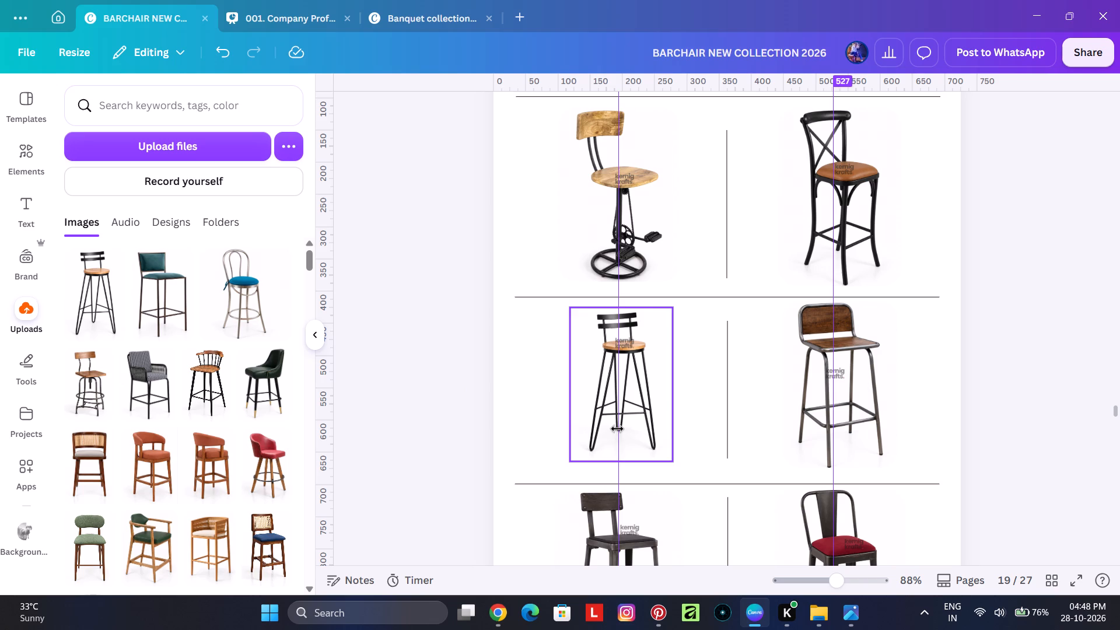
{"action": "left_click", "coordinate": [657, 416]}
{"action": "left_click_drag", "start_coordinate": [673, 307], "coordinate": [685, 304]}
{"action": "left_click_drag", "start_coordinate": [658, 349], "coordinate": [655, 352]}
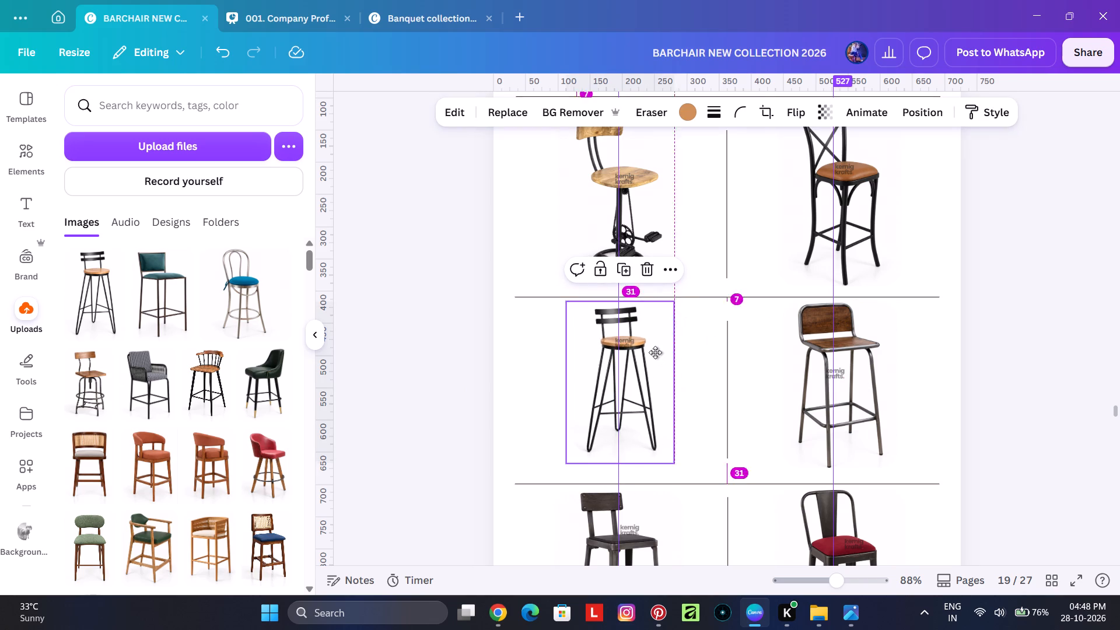
{"action": "left_click_drag", "start_coordinate": [655, 352], "coordinate": [653, 355]}
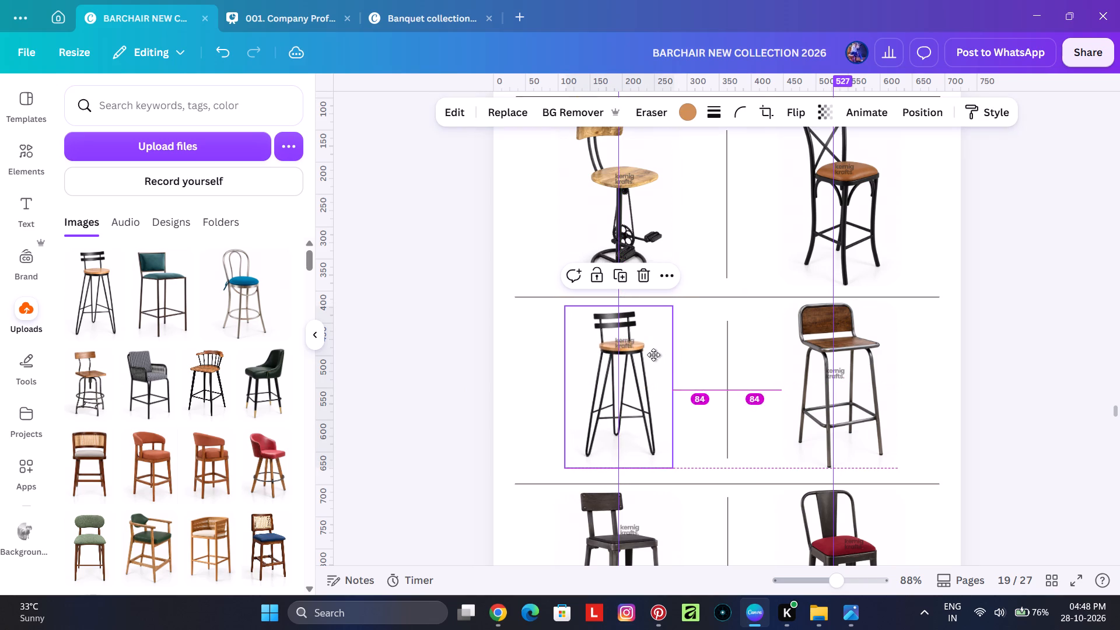
{"action": "left_click_drag", "start_coordinate": [653, 355], "coordinate": [646, 354]}
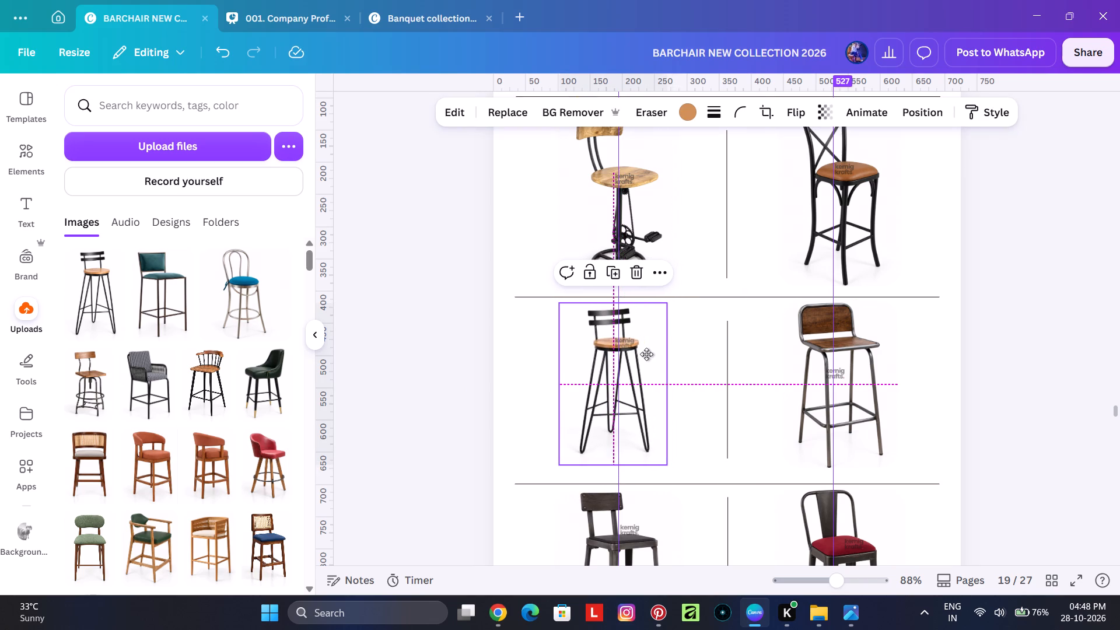
{"action": "left_click_drag", "start_coordinate": [646, 354], "coordinate": [653, 354]}
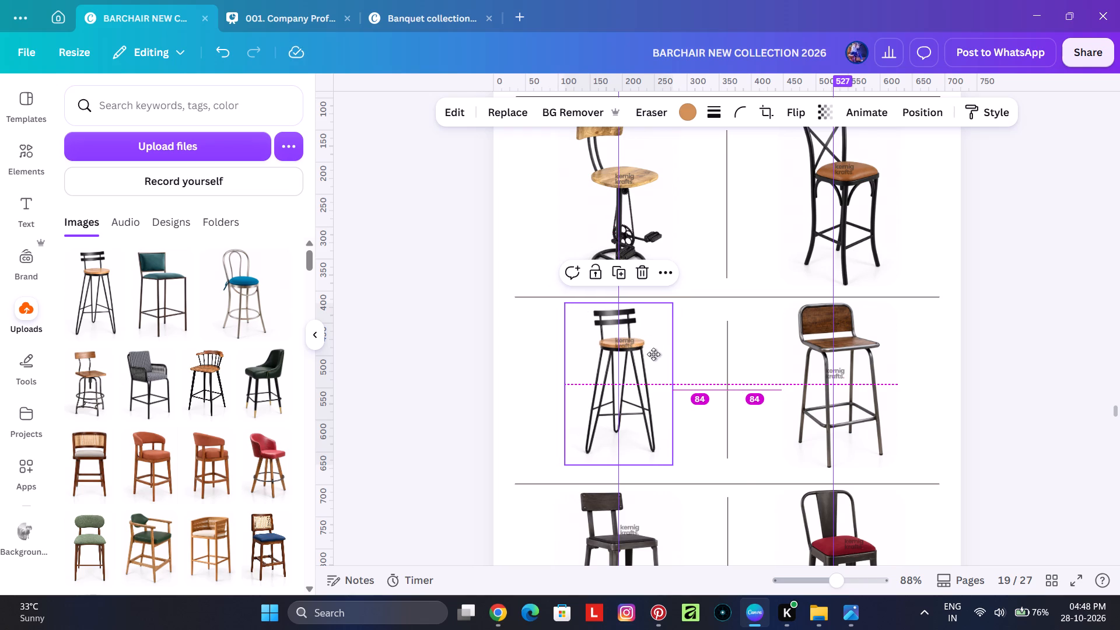
{"action": "left_click_drag", "start_coordinate": [653, 354], "coordinate": [654, 359]}
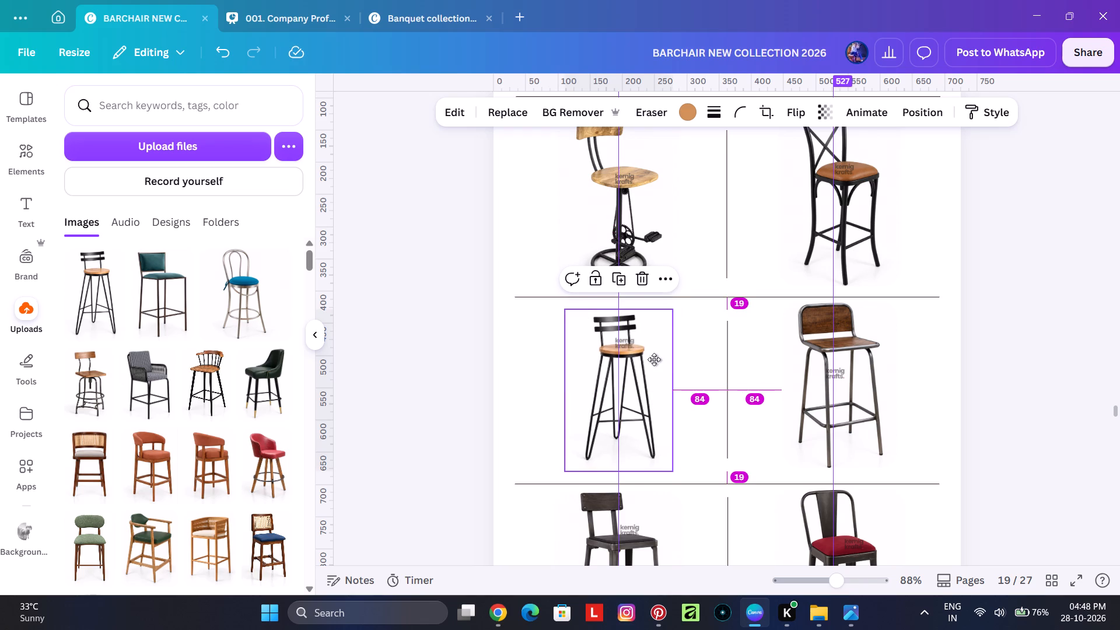
{"action": "left_click_drag", "start_coordinate": [654, 359], "coordinate": [654, 356]}
{"action": "left_click", "coordinate": [484, 364]}
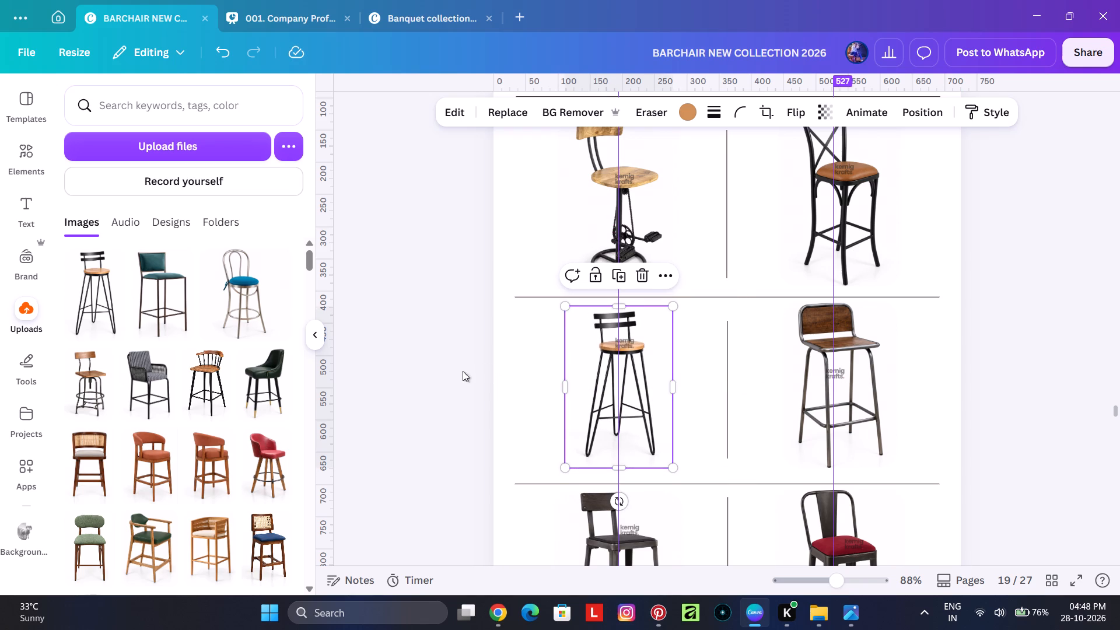
Upload "Emerald Velvet Gold Bar Stool" from New Volume (E:) to the Canva uploads.
{"action": "scroll", "coordinate": [649, 360], "scroll_direction": "up", "scroll_amount": 4, "text": "ctrl"}
{"action": "scroll", "coordinate": [594, 274], "scroll_direction": "down", "scroll_amount": 6, "text": "ctrl"}
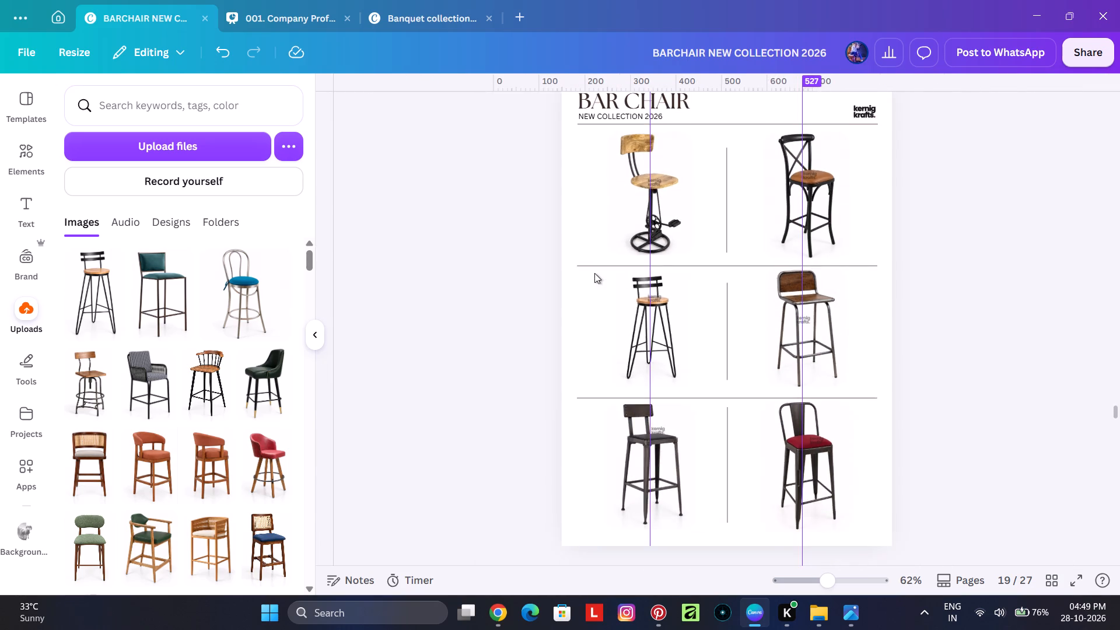
{"action": "scroll", "coordinate": [615, 281], "scroll_direction": "down", "scroll_amount": 20}
{"action": "scroll", "coordinate": [615, 281], "scroll_direction": "down", "scroll_amount": 2}
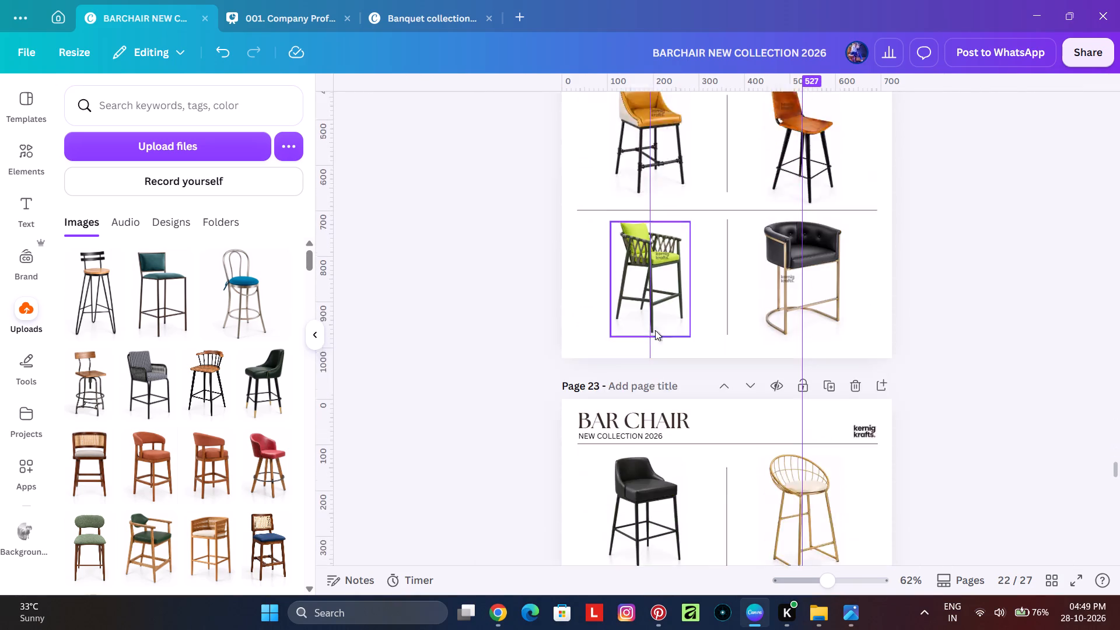
{"action": "scroll", "coordinate": [655, 330], "scroll_direction": "down", "scroll_amount": 15}
{"action": "scroll", "coordinate": [654, 330], "scroll_direction": "up", "scroll_amount": 1}
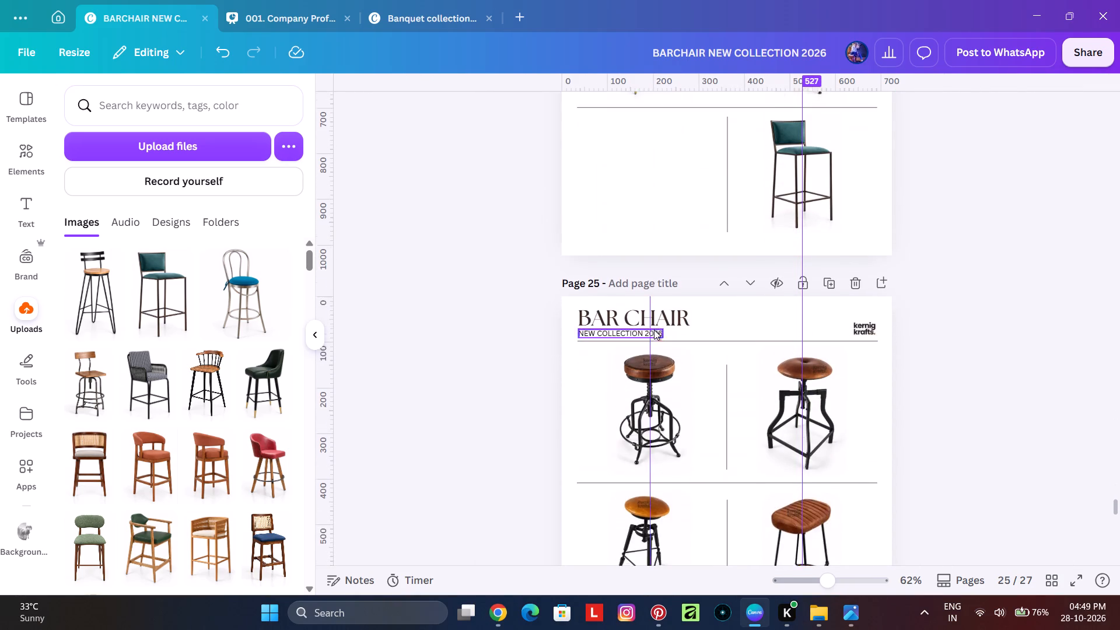
{"action": "left_click", "coordinate": [501, 608]}
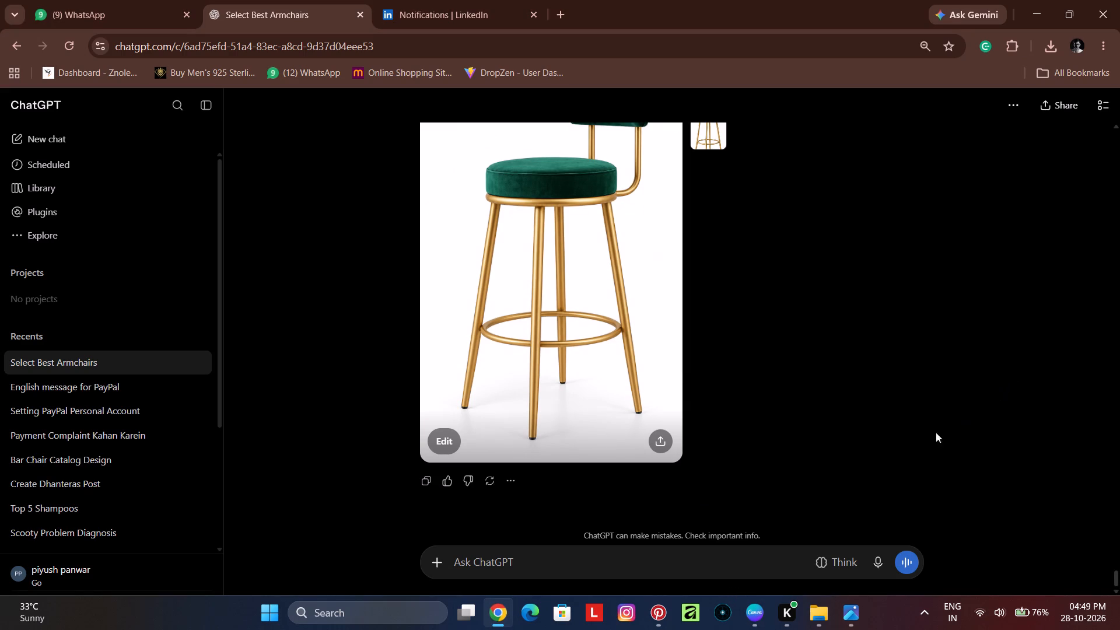
{"action": "left_click", "coordinate": [759, 619]}
{"action": "left_click", "coordinate": [217, 145]}
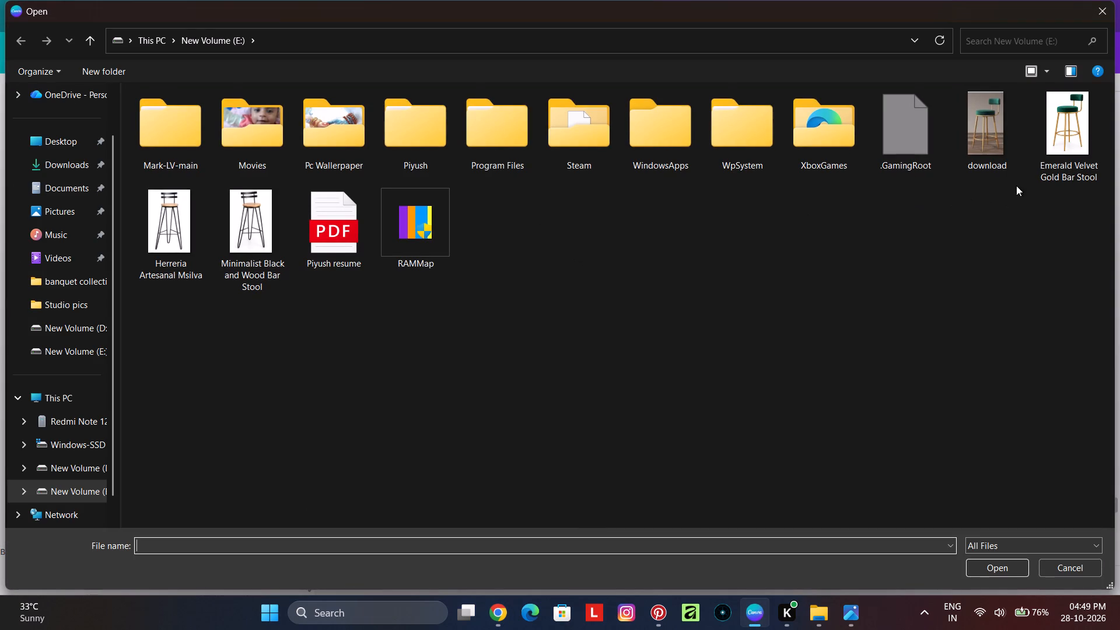
{"action": "left_click", "coordinate": [1073, 167]}
{"action": "left_click", "coordinate": [986, 559]}
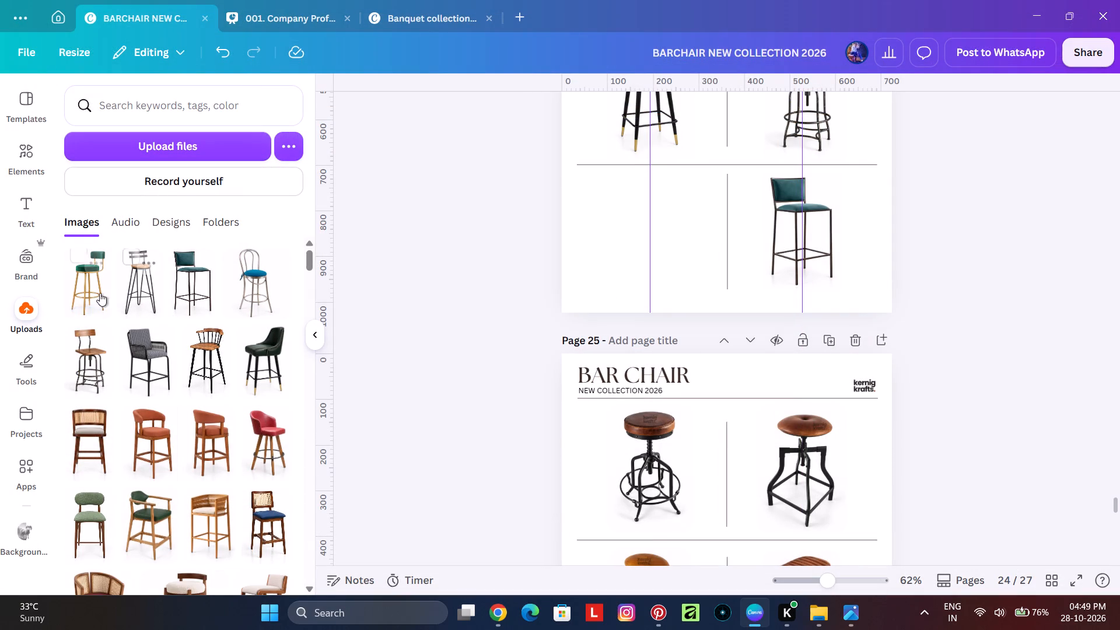
Add the Emerald Velvet Gold Bar Stool image to page 24 over the empty bottom-row cell.
{"action": "left_click_drag", "start_coordinate": [97, 293], "coordinate": [634, 198]}
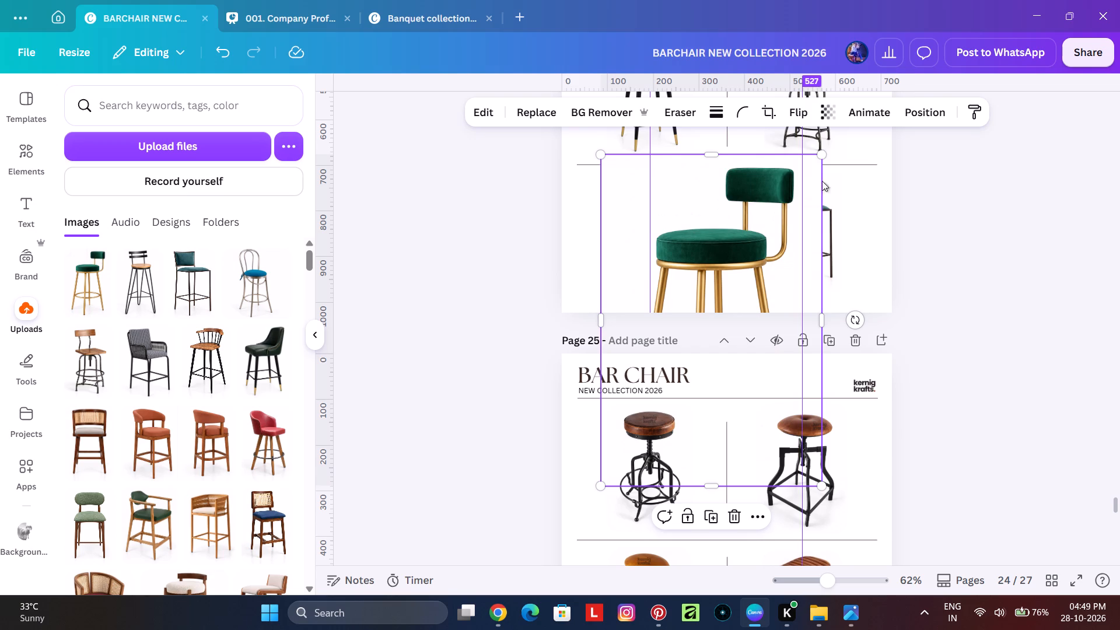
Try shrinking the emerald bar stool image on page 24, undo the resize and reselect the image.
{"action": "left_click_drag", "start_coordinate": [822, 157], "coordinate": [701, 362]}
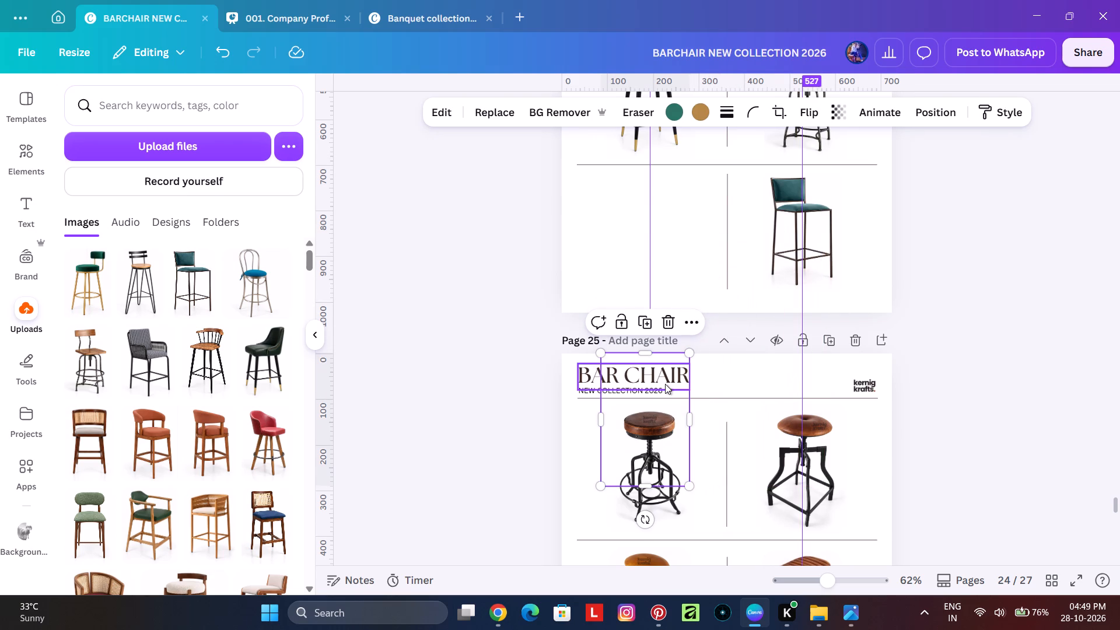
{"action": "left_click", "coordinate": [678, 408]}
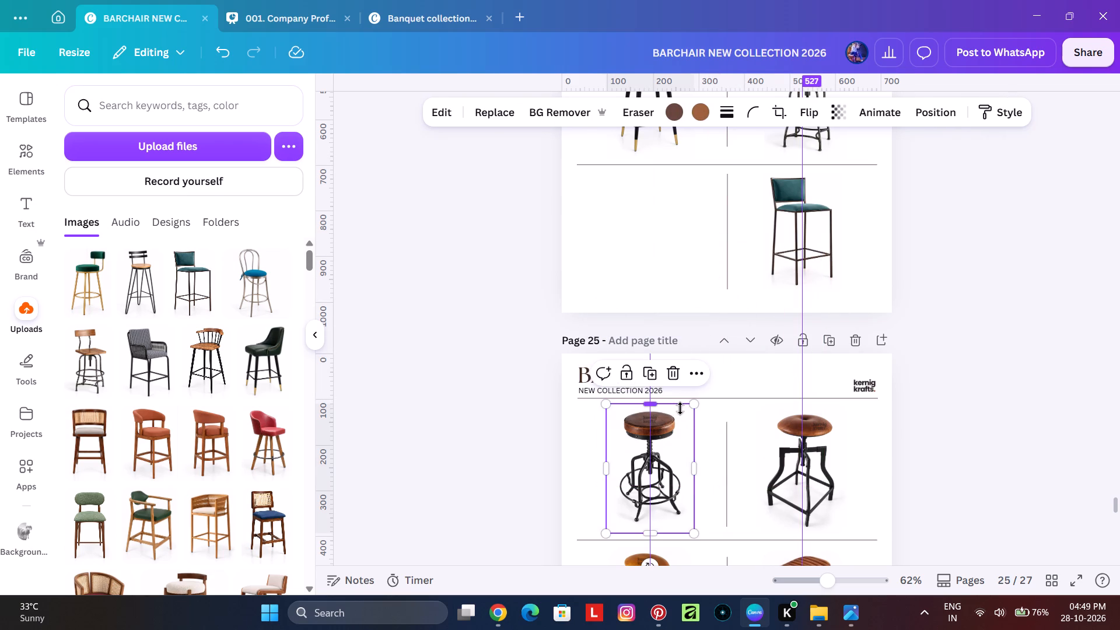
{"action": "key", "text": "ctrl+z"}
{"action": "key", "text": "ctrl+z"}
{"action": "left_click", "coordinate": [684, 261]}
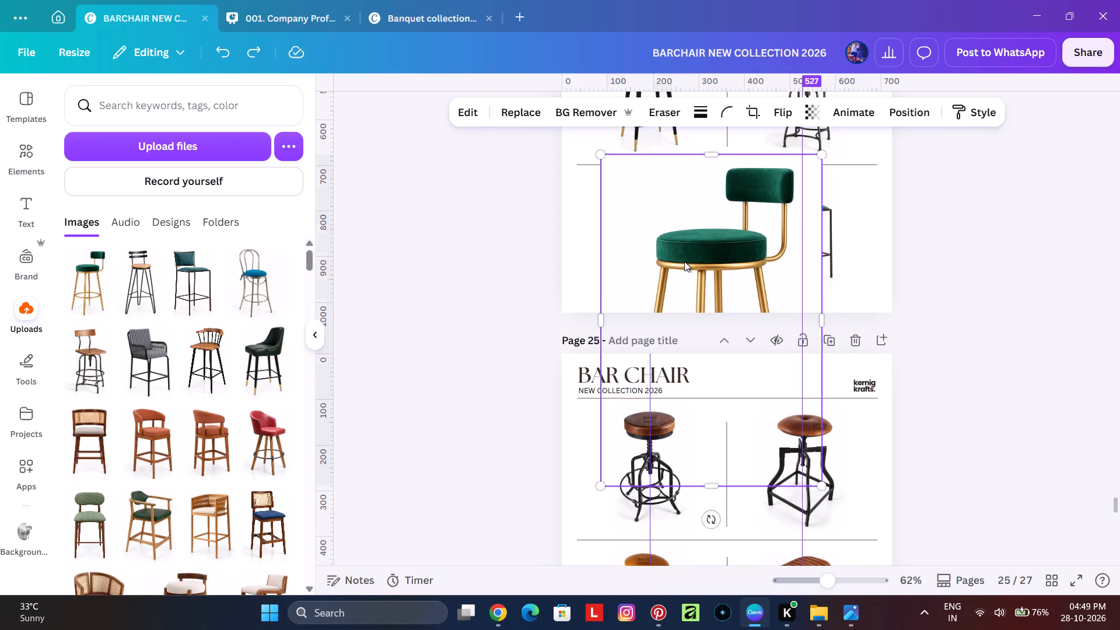
Shrink the emerald velvet bar stool image to fit the empty bottom-row cell on page 24 and position it level with the teal stool.
{"action": "left_click_drag", "start_coordinate": [707, 229], "coordinate": [636, 185]}
{"action": "scroll", "coordinate": [657, 233], "scroll_direction": "down", "scroll_amount": 2, "text": "ctrl"}
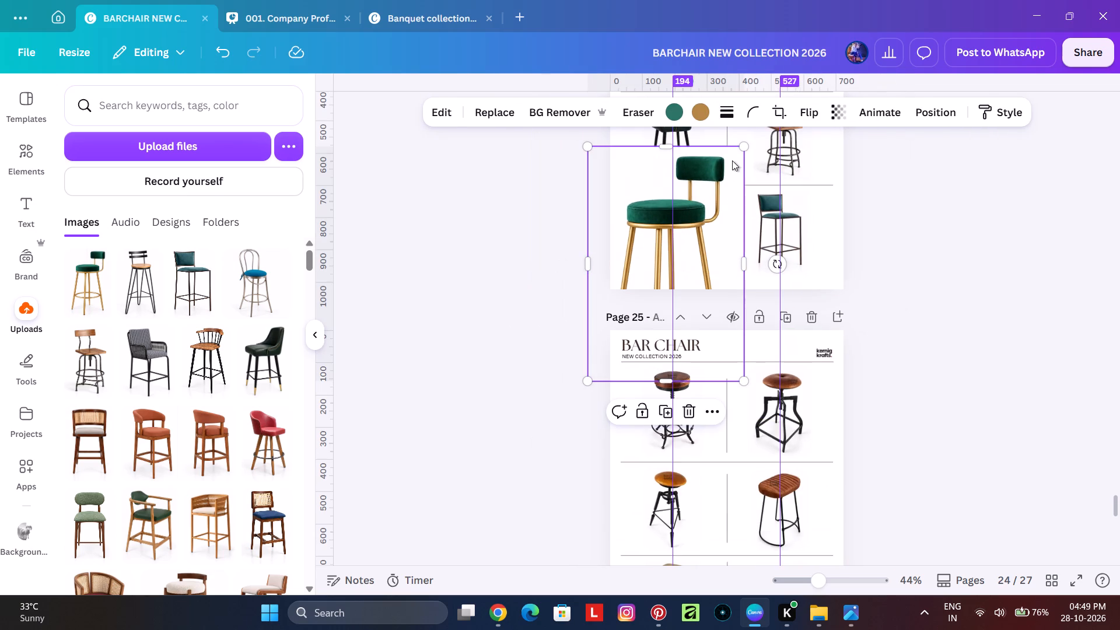
{"action": "left_click_drag", "start_coordinate": [744, 145], "coordinate": [669, 257]}
{"action": "left_click_drag", "start_coordinate": [636, 272], "coordinate": [674, 213]}
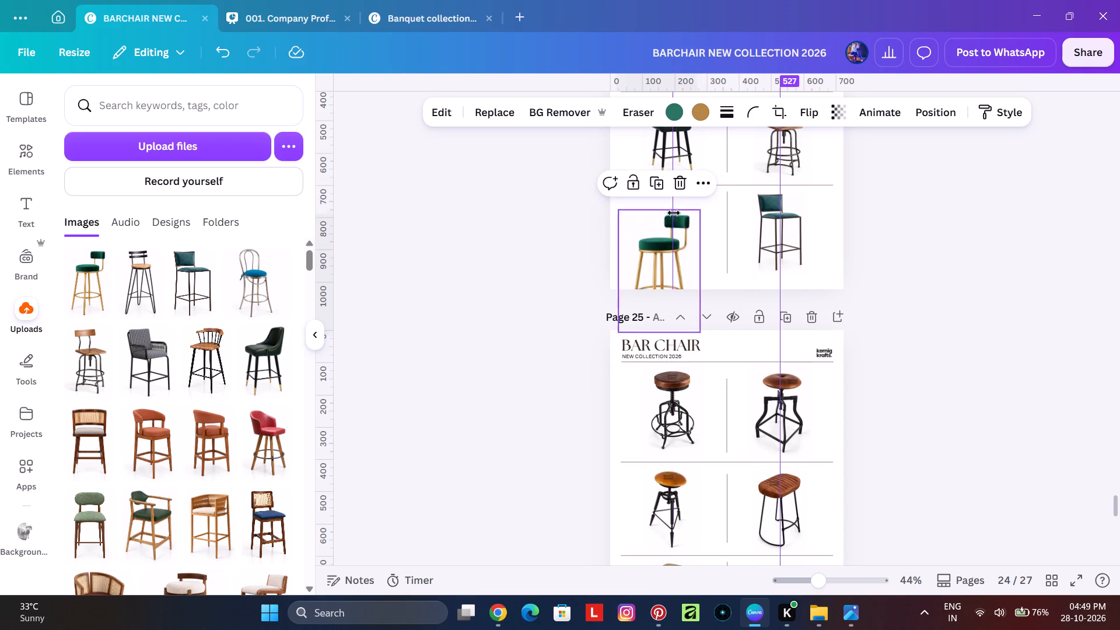
{"action": "left_click_drag", "start_coordinate": [674, 213], "coordinate": [677, 209]}
{"action": "scroll", "coordinate": [697, 202], "scroll_direction": "up", "scroll_amount": 4, "text": "ctrl"}
{"action": "left_click_drag", "start_coordinate": [693, 187], "coordinate": [653, 282]}
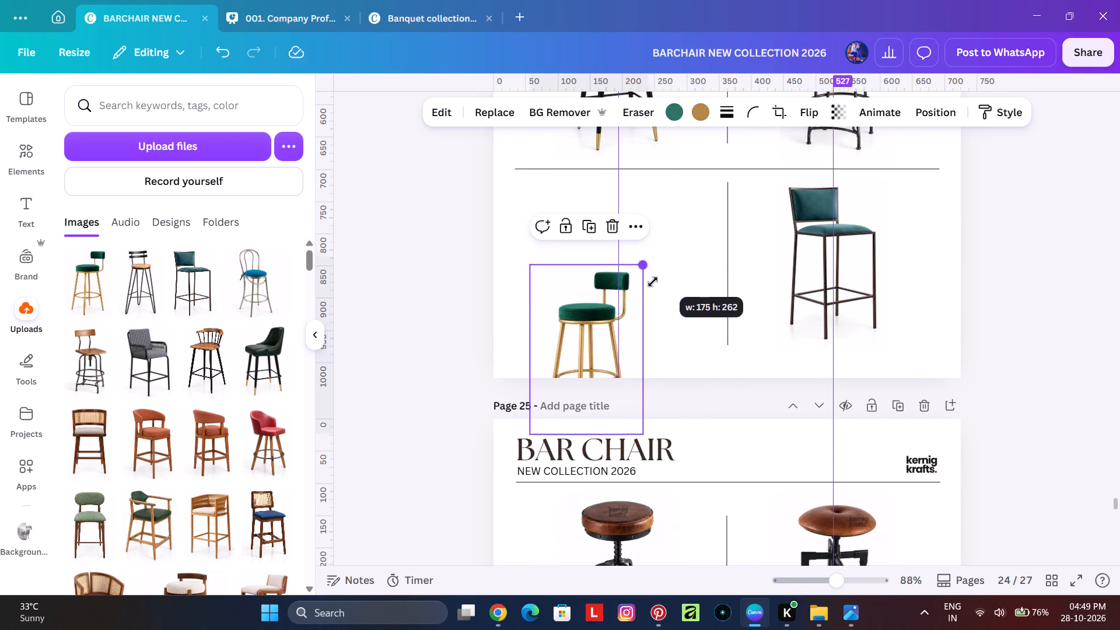
{"action": "left_click_drag", "start_coordinate": [653, 282], "coordinate": [653, 282]}
{"action": "left_click_drag", "start_coordinate": [586, 320], "coordinate": [618, 226]}
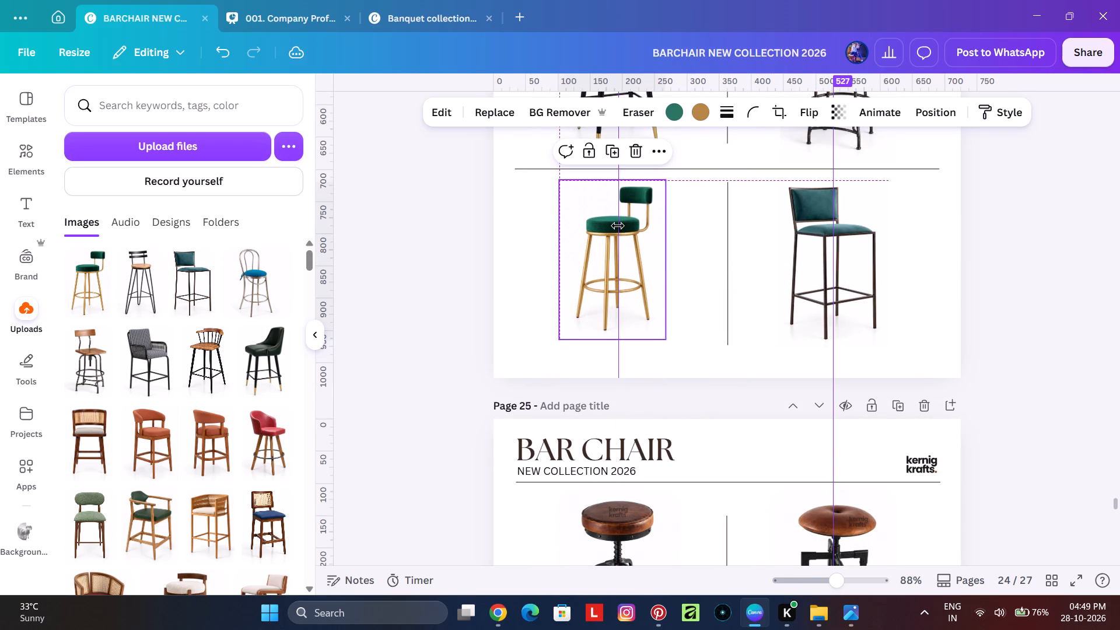
{"action": "left_click_drag", "start_coordinate": [618, 226], "coordinate": [617, 231]}
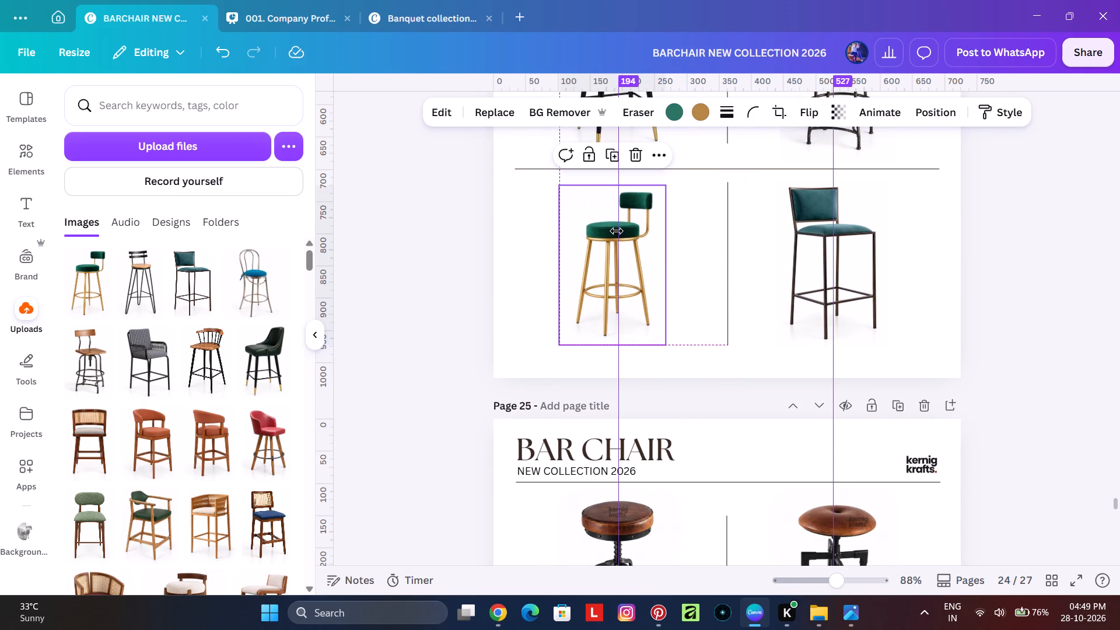
{"action": "left_click_drag", "start_coordinate": [617, 231], "coordinate": [617, 230]}
{"action": "left_click", "coordinate": [453, 235]}
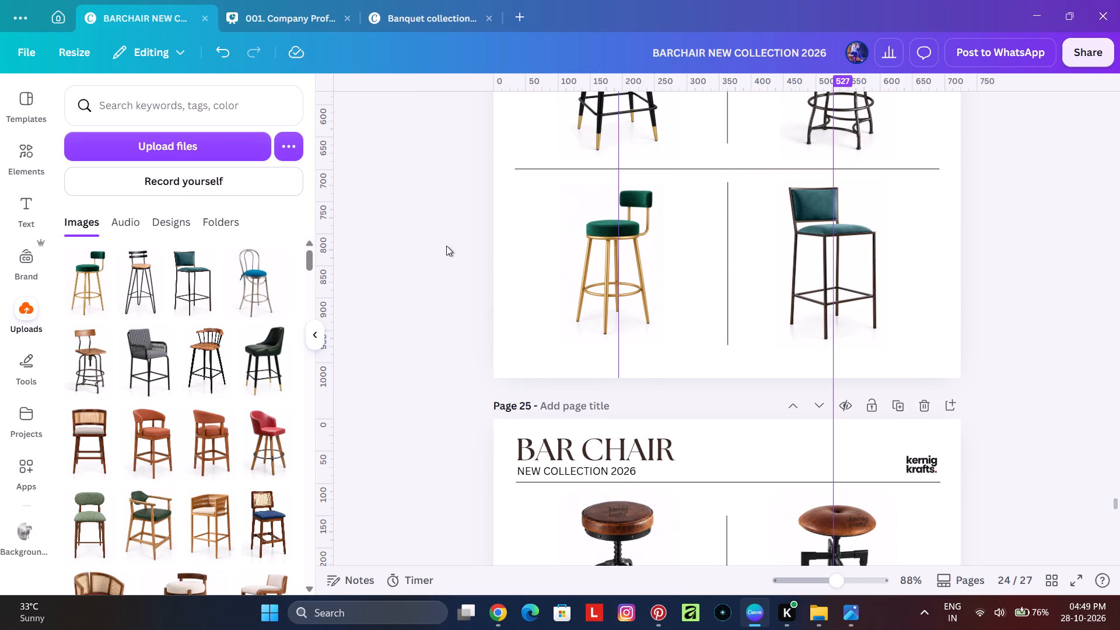
Nudge the emerald bar stool image four small increments to the right within its cell on page 24.
{"action": "left_click", "coordinate": [633, 234]}
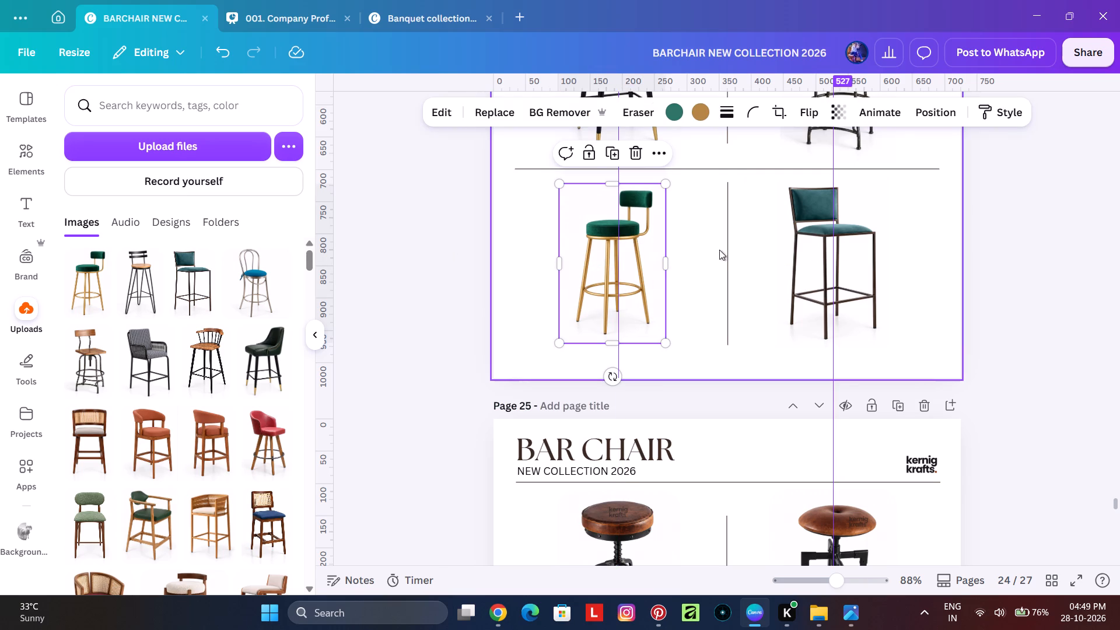
{"action": "key", "text": "Right"}
{"action": "key", "text": "Right"}
{"action": "key", "text": "Right"}
{"action": "key", "text": "Right"}
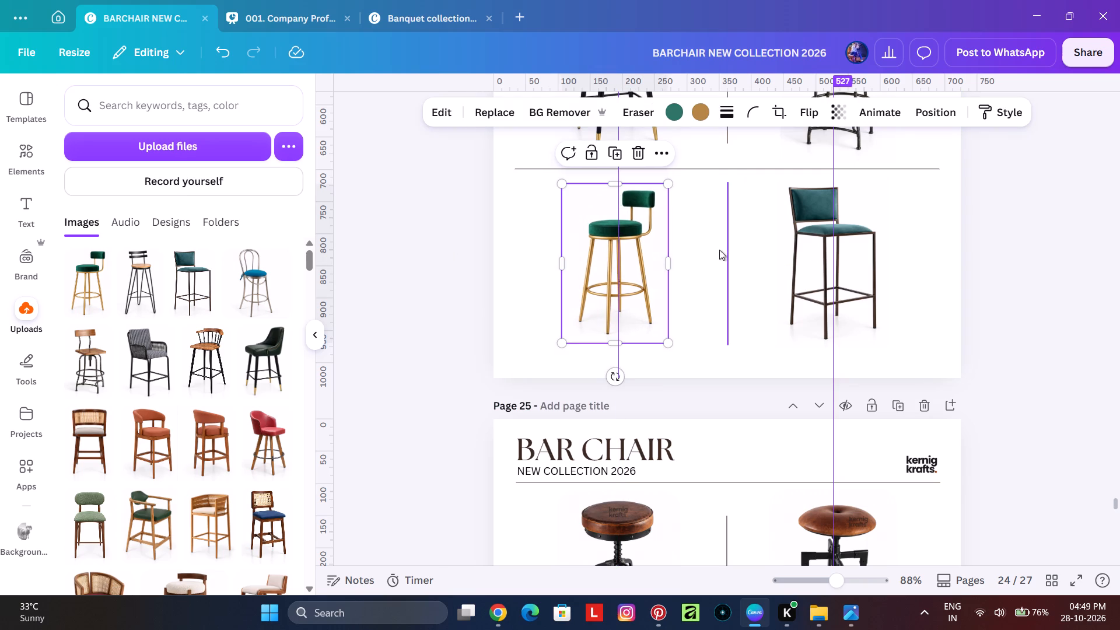
{"action": "scroll", "coordinate": [447, 284], "scroll_direction": "down", "scroll_amount": 2, "text": "ctrl"}
{"action": "left_click", "coordinate": [443, 284]}
Remove both vertical alignment guides from the catalogue pages.
{"action": "scroll", "coordinate": [487, 288], "scroll_direction": "down", "scroll_amount": 3, "text": "ctrl"}
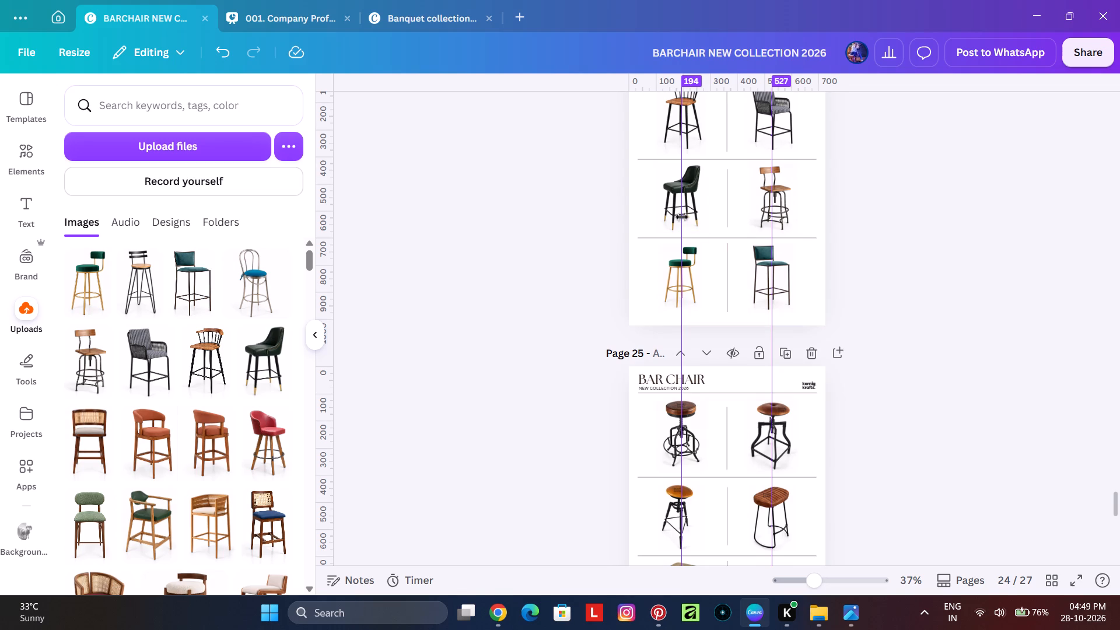
{"action": "left_click_drag", "start_coordinate": [682, 217], "coordinate": [0, 242]}
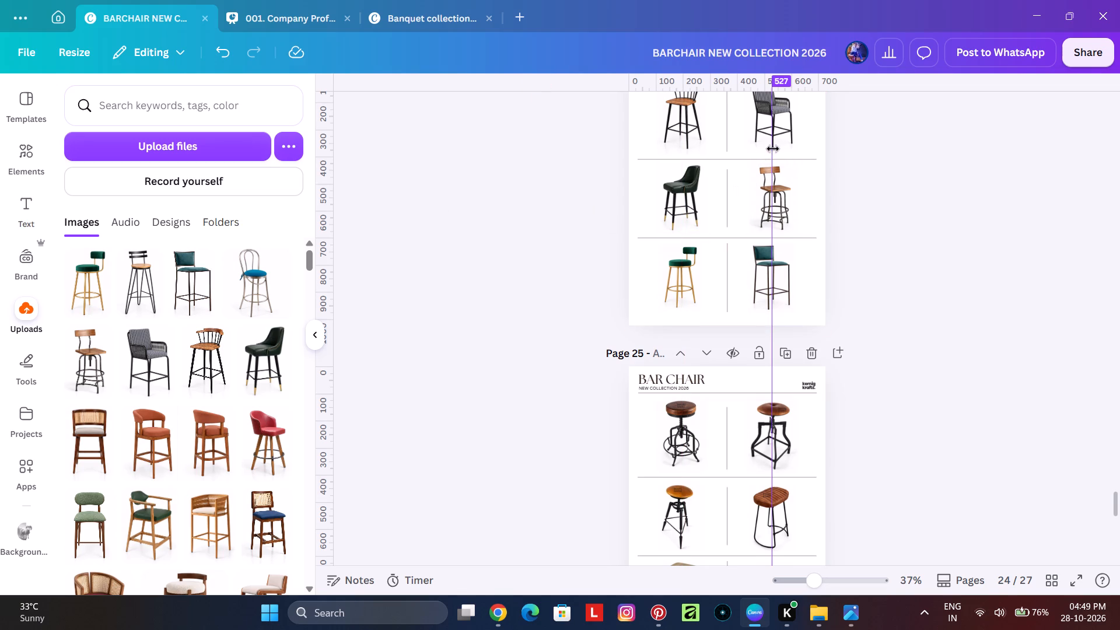
{"action": "left_click_drag", "start_coordinate": [774, 149], "coordinate": [1119, 242]}
Lock pages 24, 25 and 26 against editing.
{"action": "left_click", "coordinate": [756, 348]}
{"action": "scroll", "coordinate": [785, 344], "scroll_direction": "up", "scroll_amount": 3}
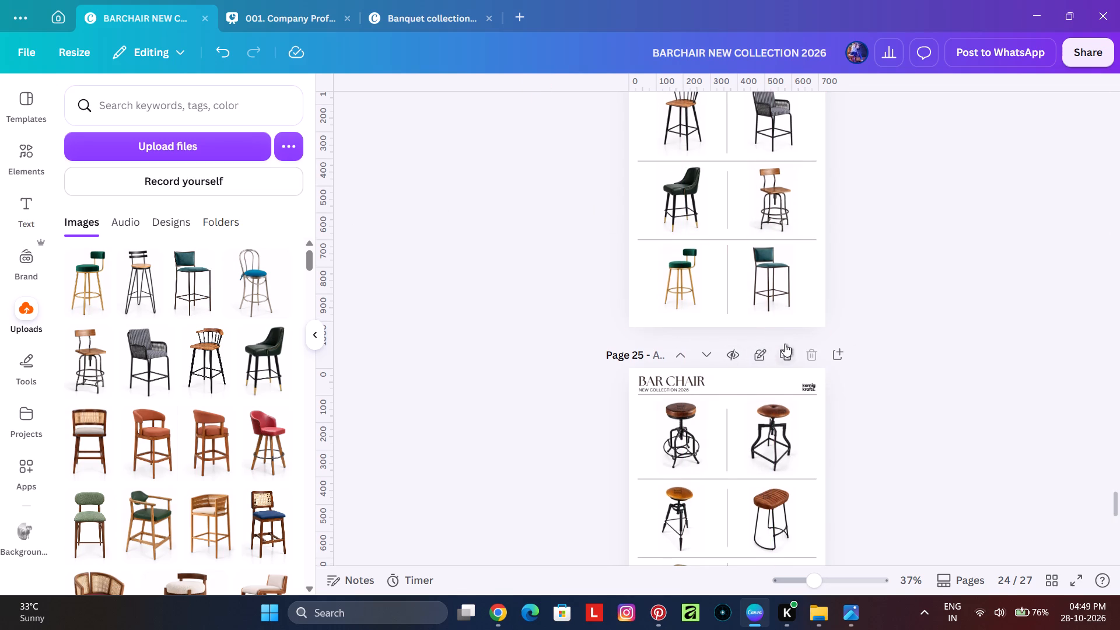
{"action": "double_click", "coordinate": [757, 252]}
{"action": "scroll", "coordinate": [772, 326], "scroll_direction": "down", "scroll_amount": 3}
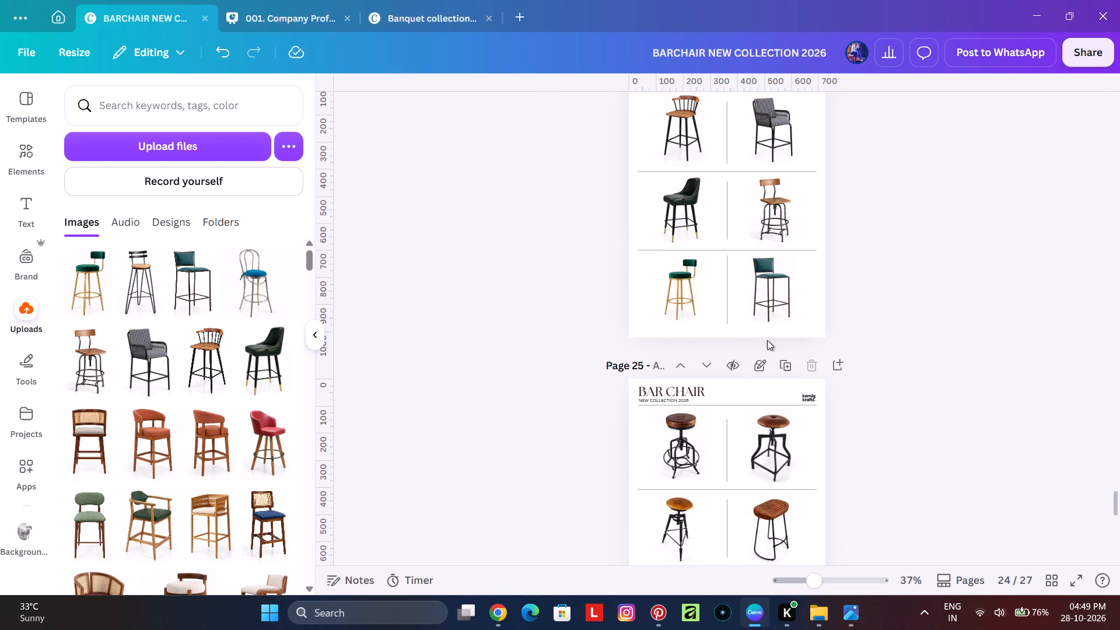
{"action": "double_click", "coordinate": [759, 354]}
{"action": "scroll", "coordinate": [784, 371], "scroll_direction": "down", "scroll_amount": 4}
{"action": "scroll", "coordinate": [780, 379], "scroll_direction": "up", "scroll_amount": 3}
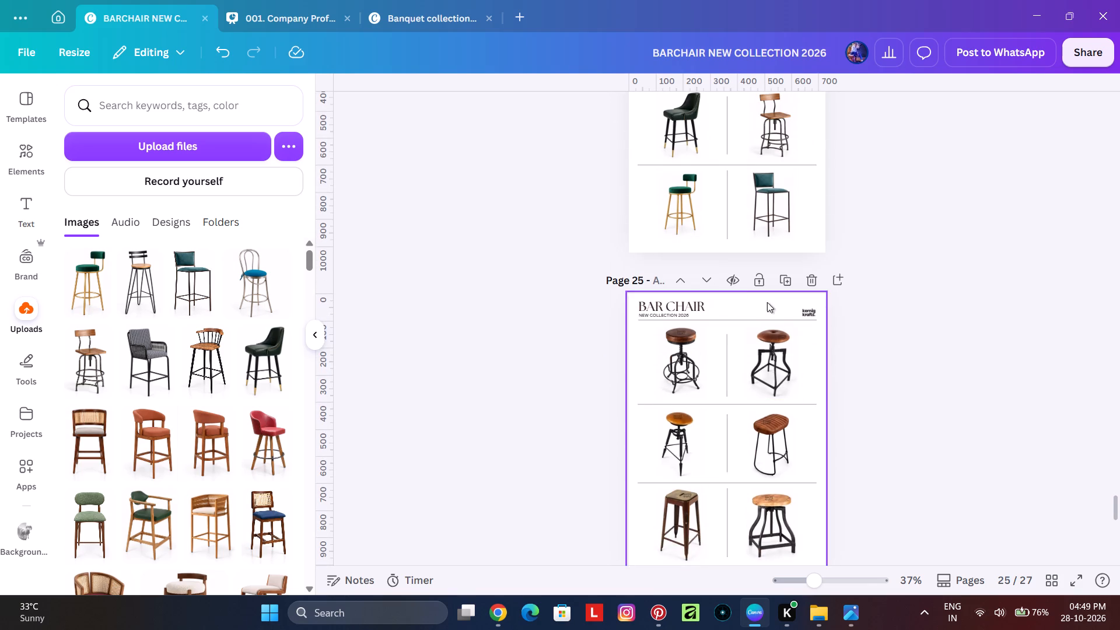
{"action": "double_click", "coordinate": [759, 273]}
{"action": "scroll", "coordinate": [769, 393], "scroll_direction": "down", "scroll_amount": 2}
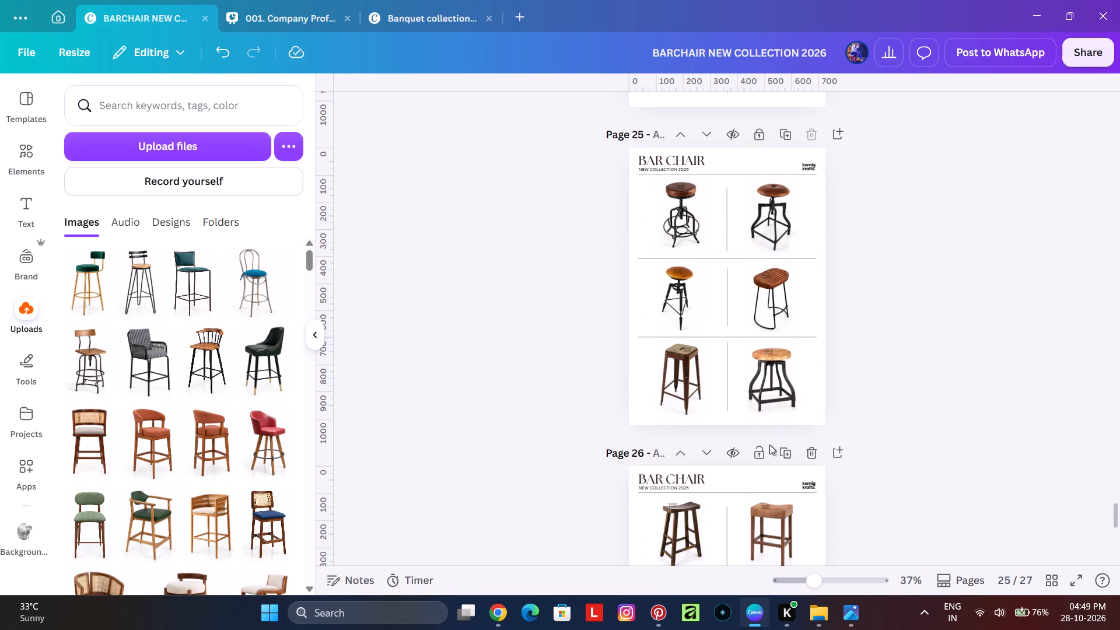
{"action": "double_click", "coordinate": [768, 445]}
{"action": "double_click", "coordinate": [766, 450]}
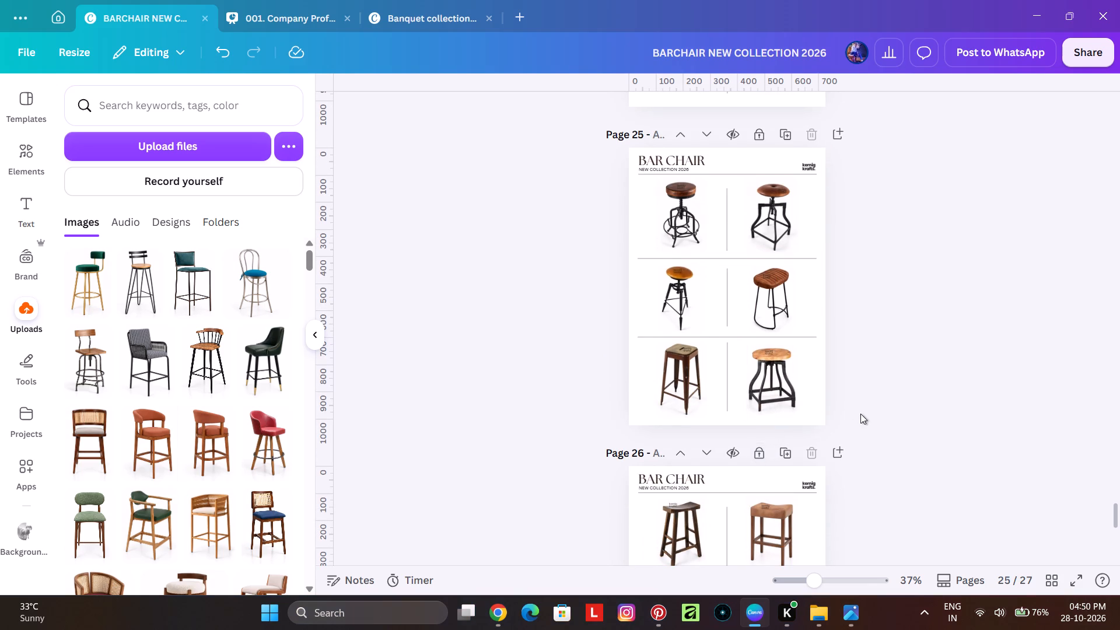
Unlock page 24 for editing.
{"action": "scroll", "coordinate": [860, 414], "scroll_direction": "down", "scroll_amount": 4}
{"action": "scroll", "coordinate": [843, 419], "scroll_direction": "up", "scroll_amount": 8}
{"action": "scroll", "coordinate": [733, 379], "scroll_direction": "up", "scroll_amount": 4, "text": "ctrl"}
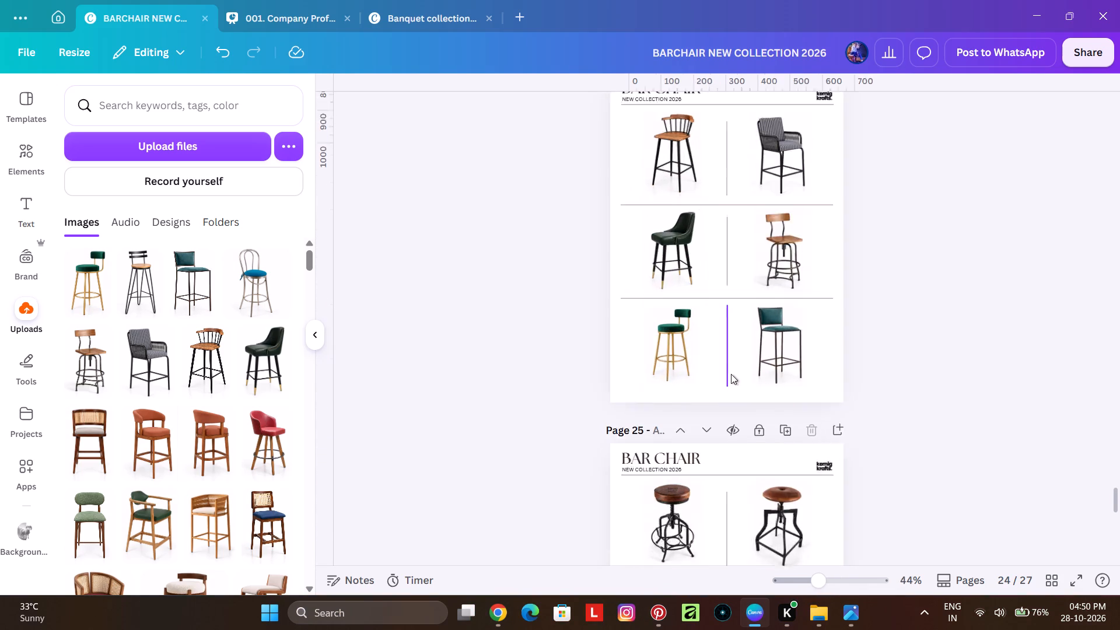
{"action": "scroll", "coordinate": [673, 351], "scroll_direction": "up", "scroll_amount": 3, "text": "ctrl"}
{"action": "scroll", "coordinate": [681, 310], "scroll_direction": "up", "scroll_amount": 2}
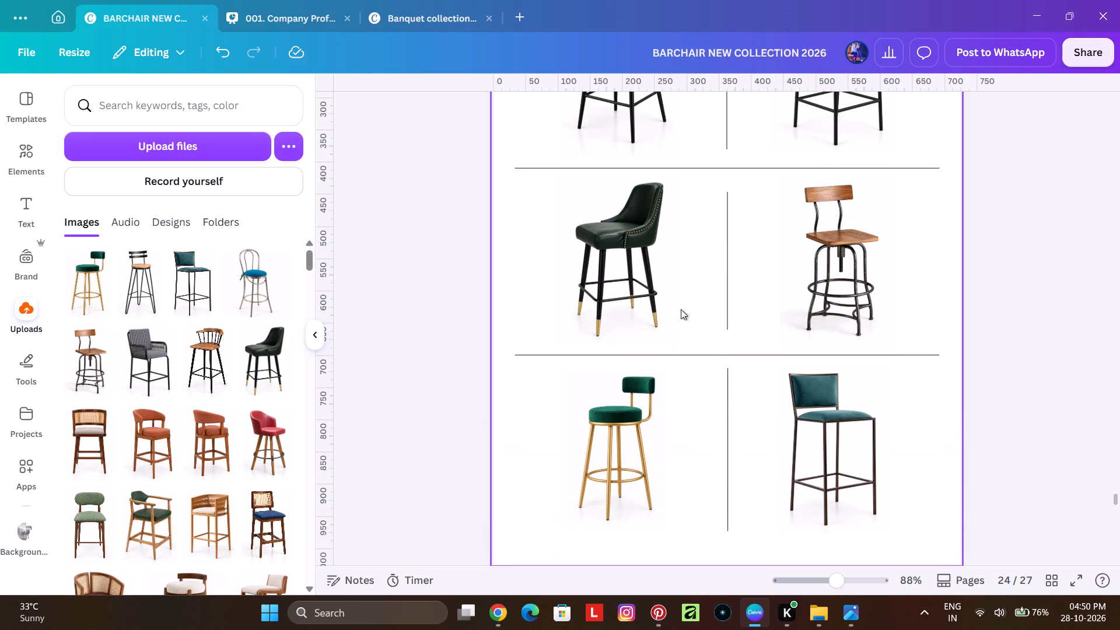
{"action": "left_click", "coordinate": [652, 258]}
{"action": "scroll", "coordinate": [748, 300], "scroll_direction": "up", "scroll_amount": 4}
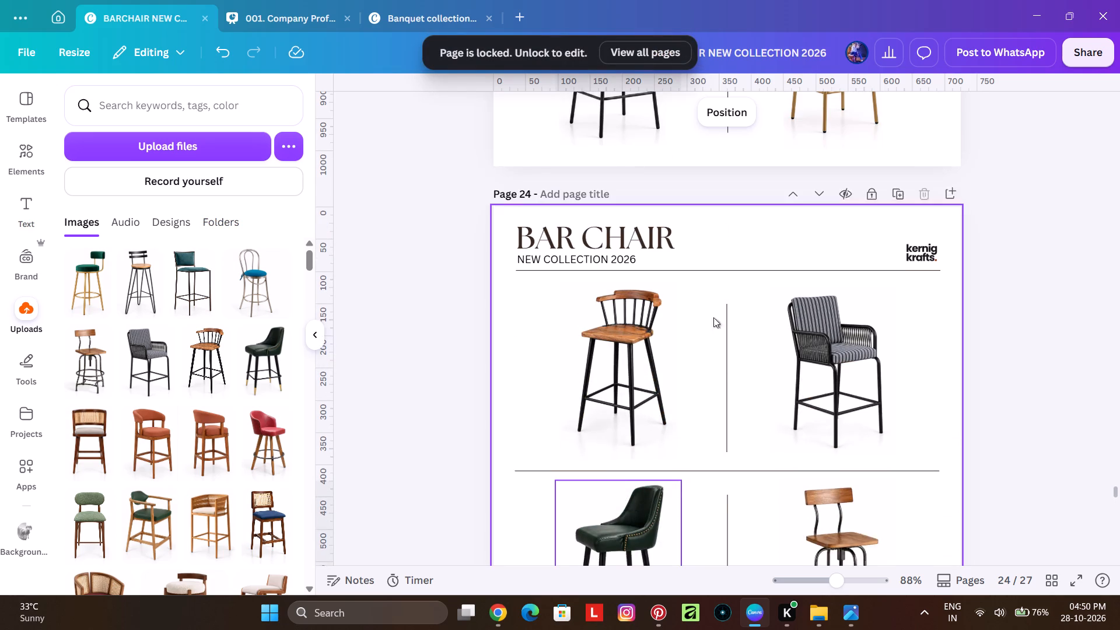
{"action": "left_click", "coordinate": [872, 206]}
Paste the kernig krafts logo onto page 24 and place it on the seat of the wooden spindle-back bar stool.
{"action": "left_click", "coordinate": [656, 346]}
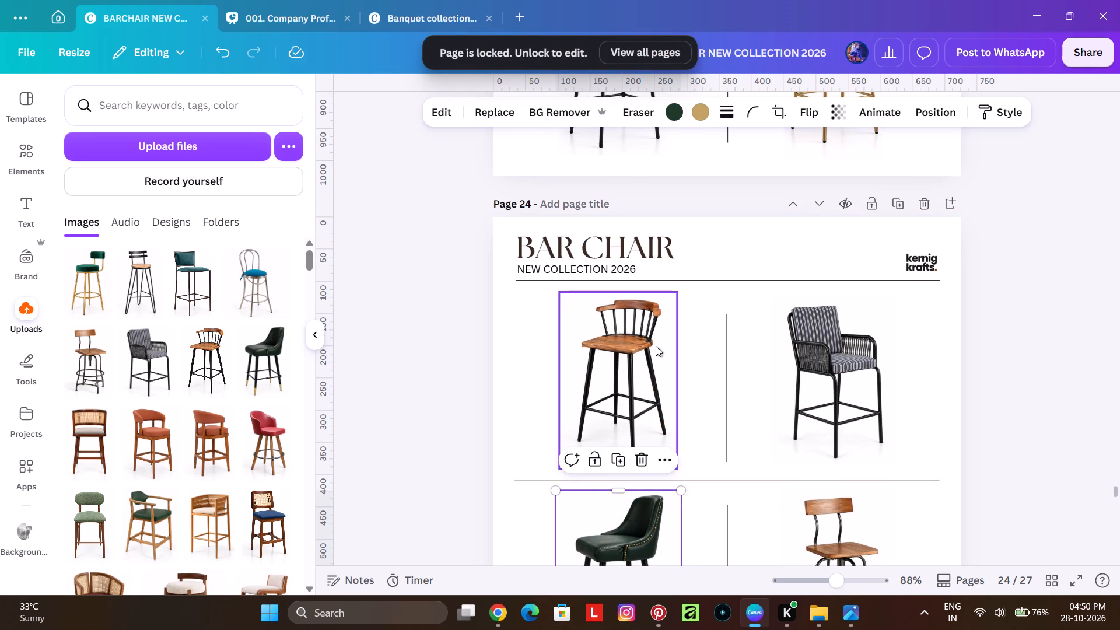
{"action": "key", "text": "ctrl+v"}
{"action": "scroll", "coordinate": [646, 336], "scroll_direction": "up", "scroll_amount": 6, "text": "ctrl"}
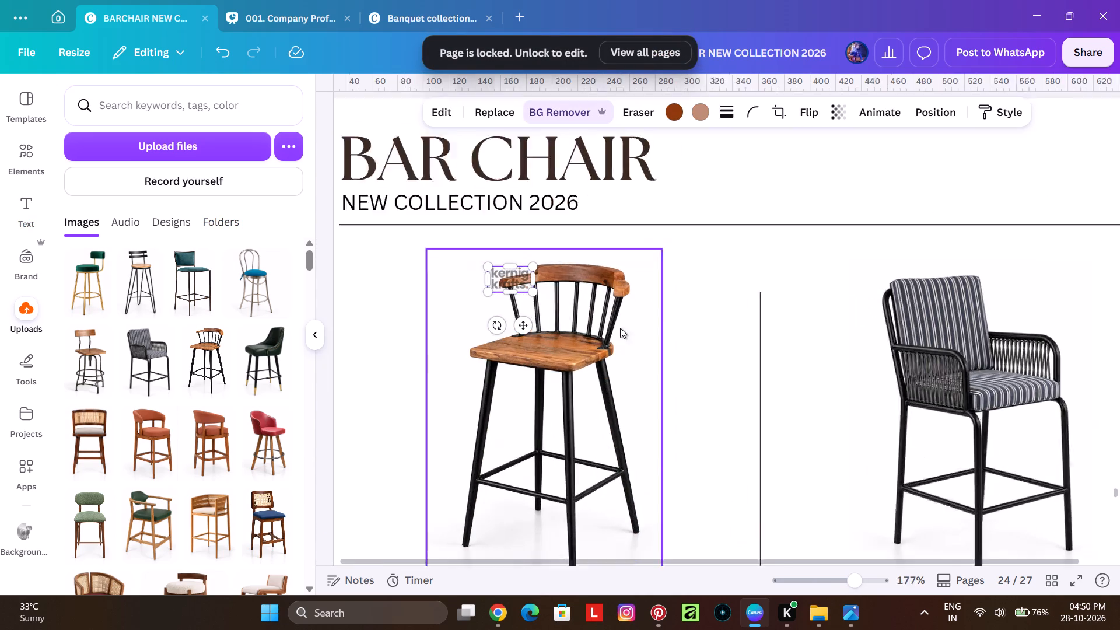
{"action": "left_click_drag", "start_coordinate": [490, 272], "coordinate": [533, 349]}
Duplicate the kernig krafts logo and place the copy just below the seat of the striped armchair bar stool.
{"action": "scroll", "coordinate": [566, 344], "scroll_direction": "down", "scroll_amount": 1, "text": "ctrl"}
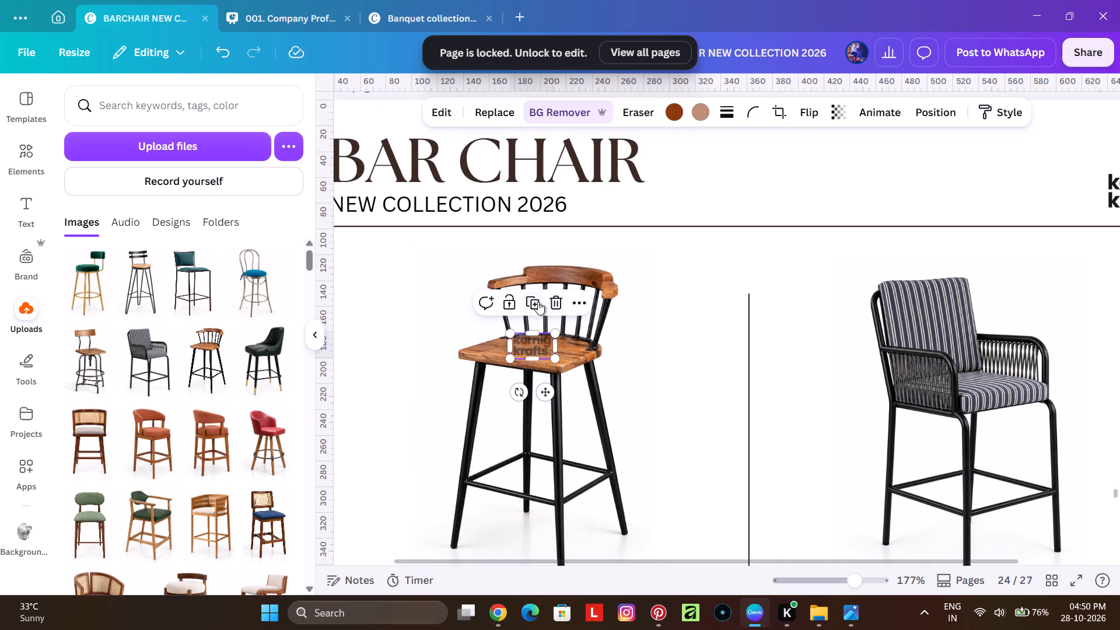
{"action": "left_click", "coordinate": [537, 301]}
{"action": "left_click_drag", "start_coordinate": [560, 364], "coordinate": [983, 393]}
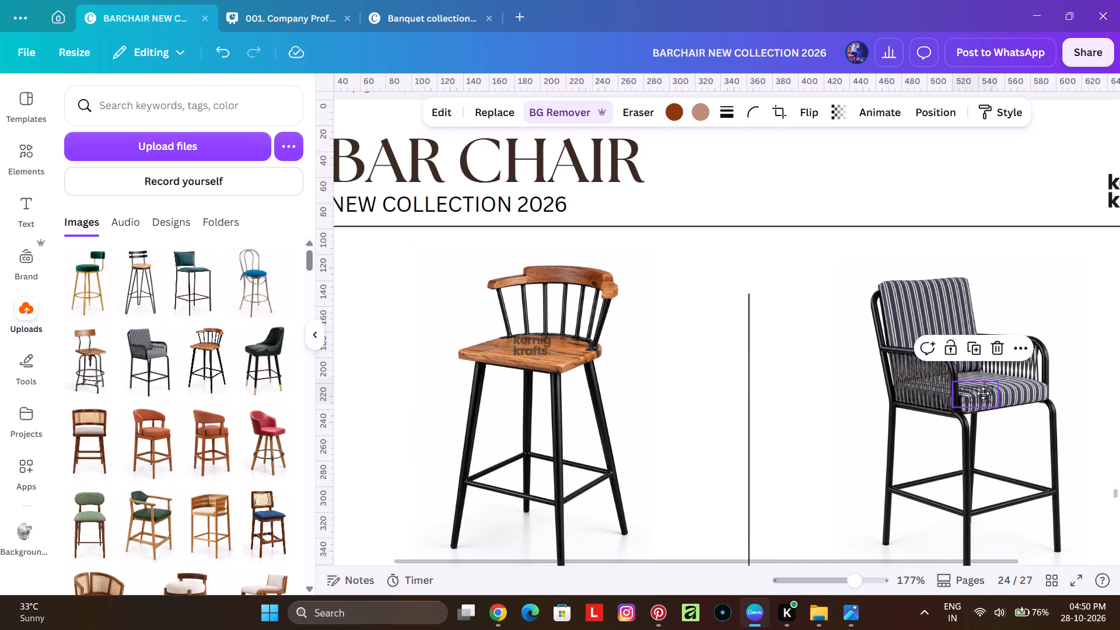
{"action": "left_click_drag", "start_coordinate": [983, 393], "coordinate": [996, 449]}
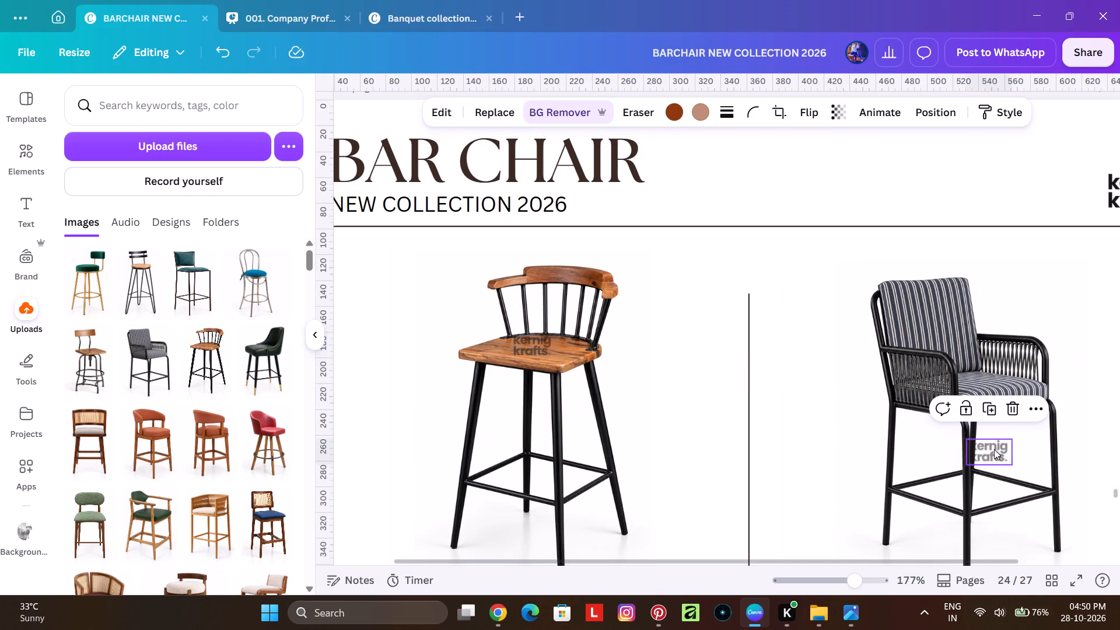
Duplicate the kernig krafts logo and place the copy between the legs, just below the seat of the dark green leather bar stool.
{"action": "scroll", "coordinate": [818, 295], "scroll_direction": "down", "scroll_amount": 2}
{"action": "scroll", "coordinate": [940, 330], "scroll_direction": "down", "scroll_amount": 2}
{"action": "scroll", "coordinate": [940, 331], "scroll_direction": "down", "scroll_amount": 1, "text": "ctrl"}
{"action": "scroll", "coordinate": [967, 313], "scroll_direction": "up", "scroll_amount": 2}
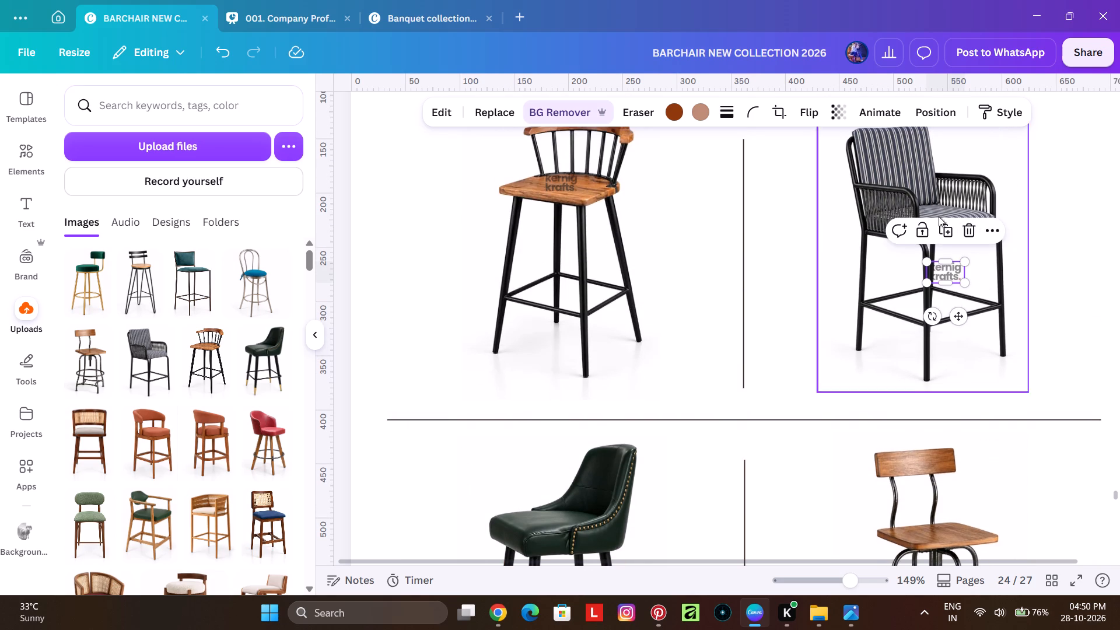
{"action": "left_click", "coordinate": [943, 230]}
{"action": "left_click_drag", "start_coordinate": [963, 291], "coordinate": [706, 427]}
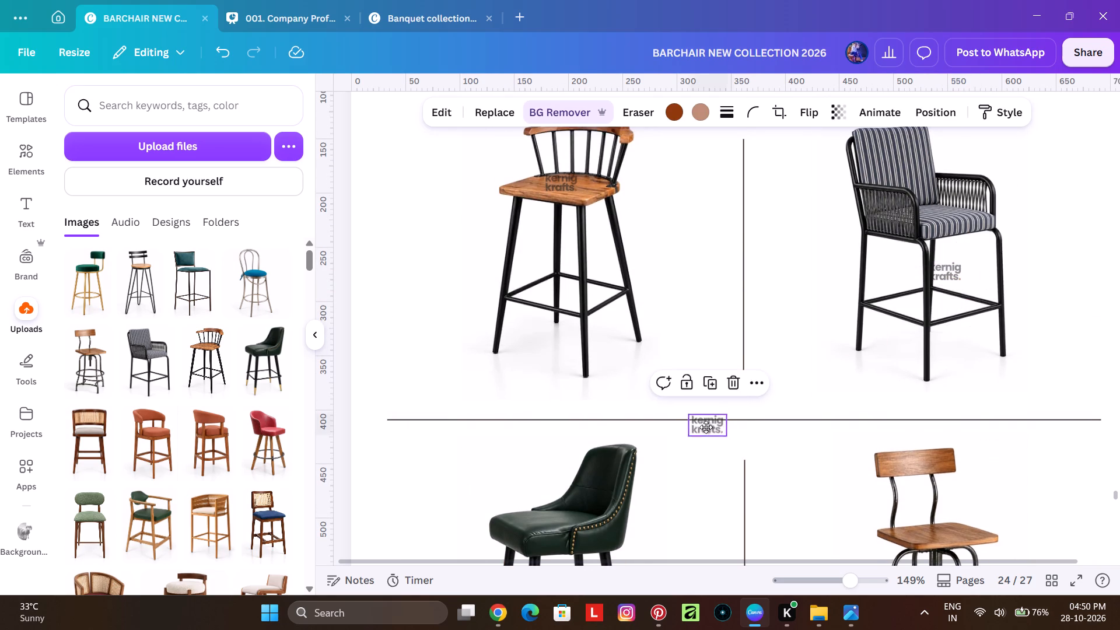
{"action": "left_click_drag", "start_coordinate": [706, 427], "coordinate": [555, 366]}
{"action": "scroll", "coordinate": [704, 427], "scroll_direction": "down", "scroll_amount": 3}
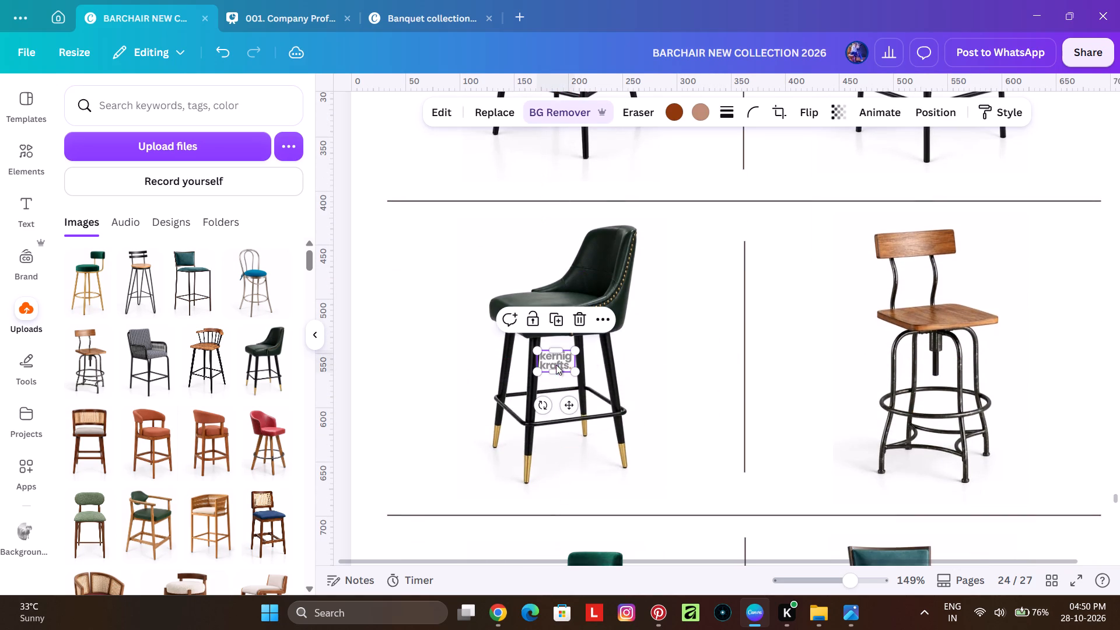
Duplicate the kernig krafts logo and place the copy on the wooden backrest of the industrial metal-framed bar stool.
{"action": "left_click", "coordinate": [552, 320]}
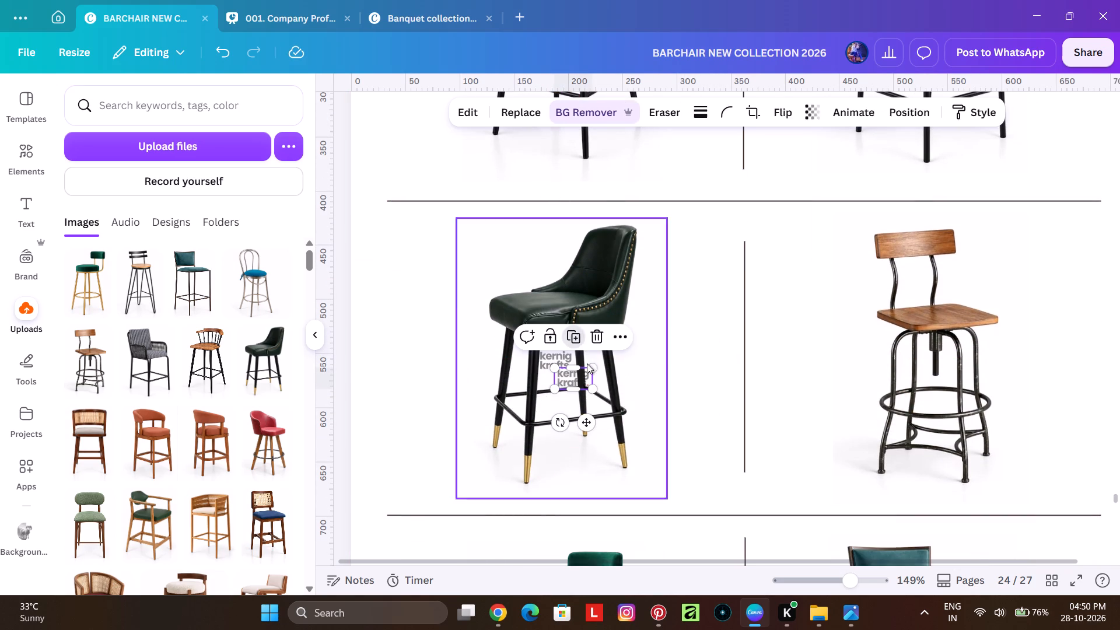
{"action": "left_click_drag", "start_coordinate": [572, 377], "coordinate": [933, 250]}
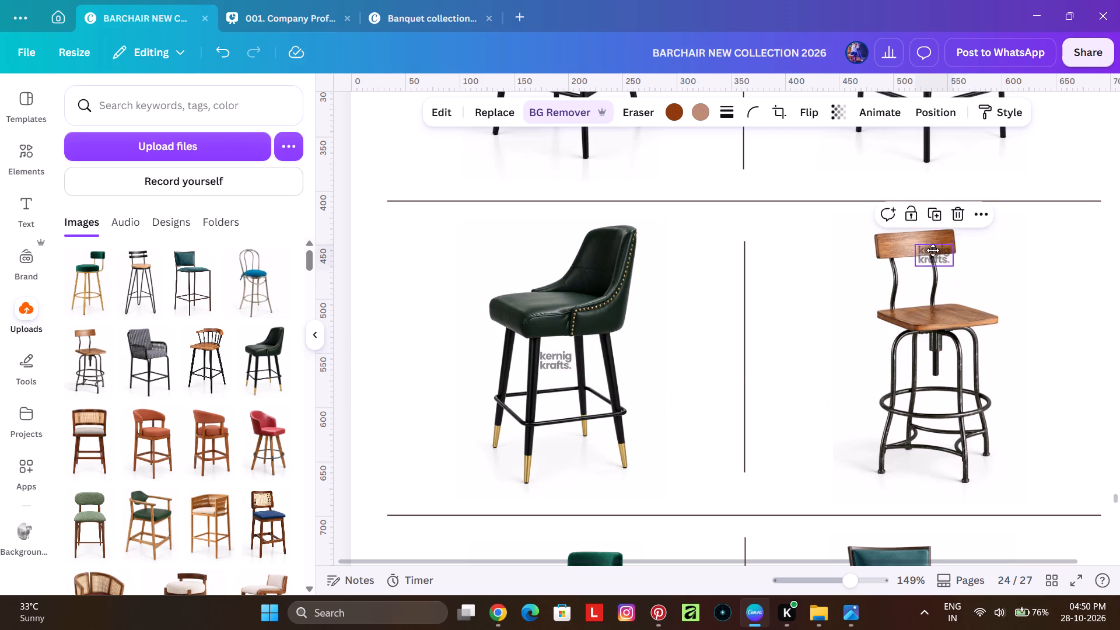
{"action": "left_click_drag", "start_coordinate": [933, 250], "coordinate": [918, 243]}
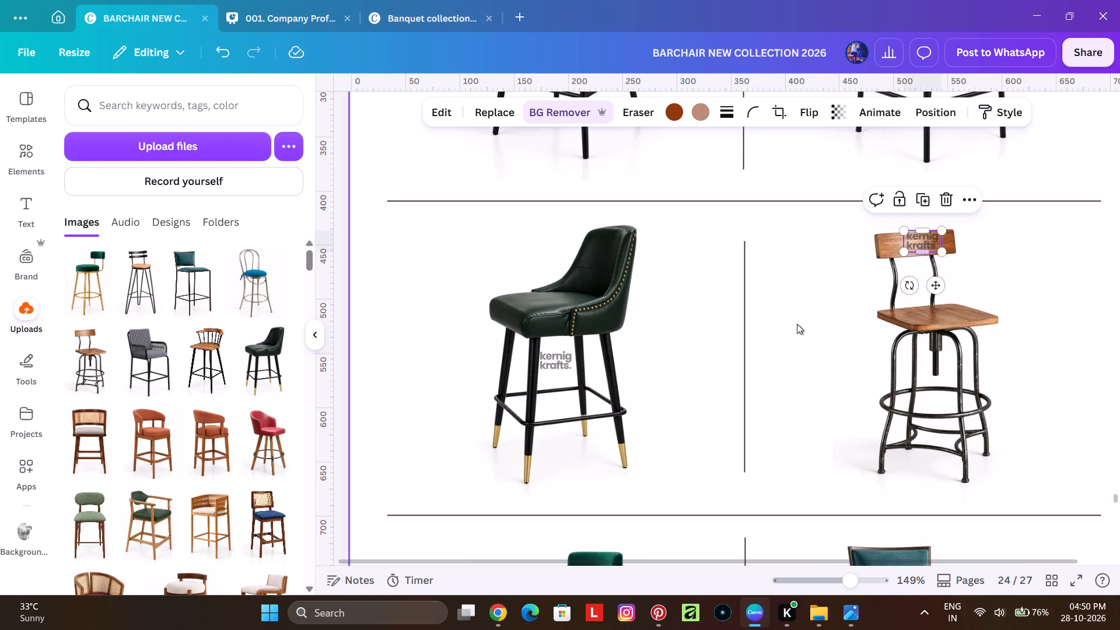
Duplicate the kernig krafts logo and place the copy below the backrest of the emerald bar stool, over its gold back support.
{"action": "scroll", "coordinate": [796, 324], "scroll_direction": "down", "scroll_amount": 2}
{"action": "scroll", "coordinate": [884, 325], "scroll_direction": "up", "scroll_amount": 2}
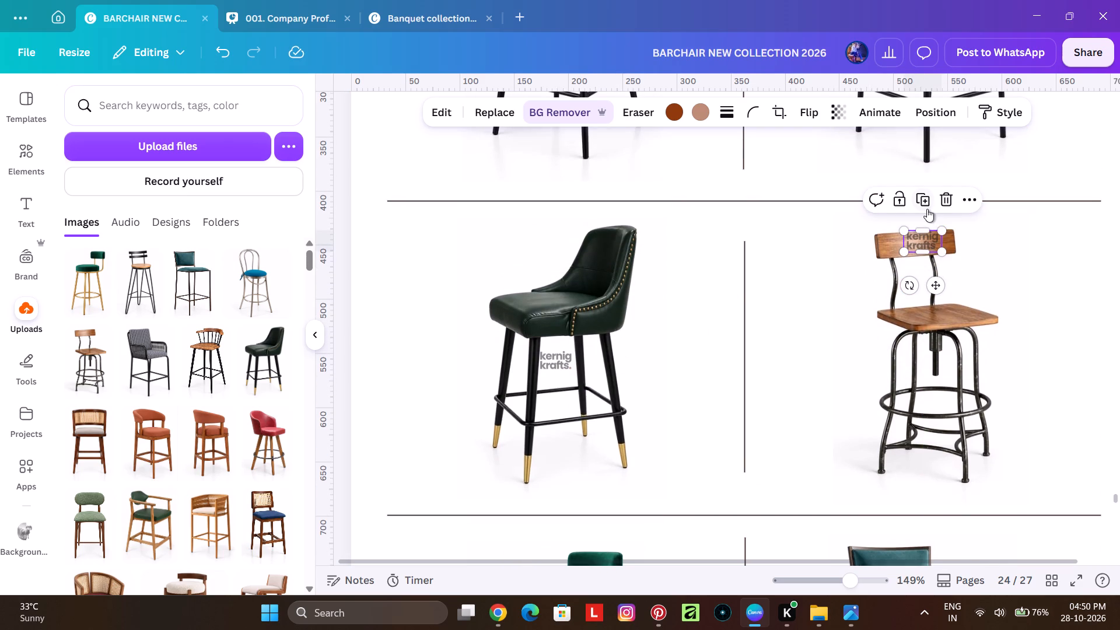
{"action": "left_click", "coordinate": [927, 205]}
{"action": "left_click_drag", "start_coordinate": [937, 258], "coordinate": [759, 393]}
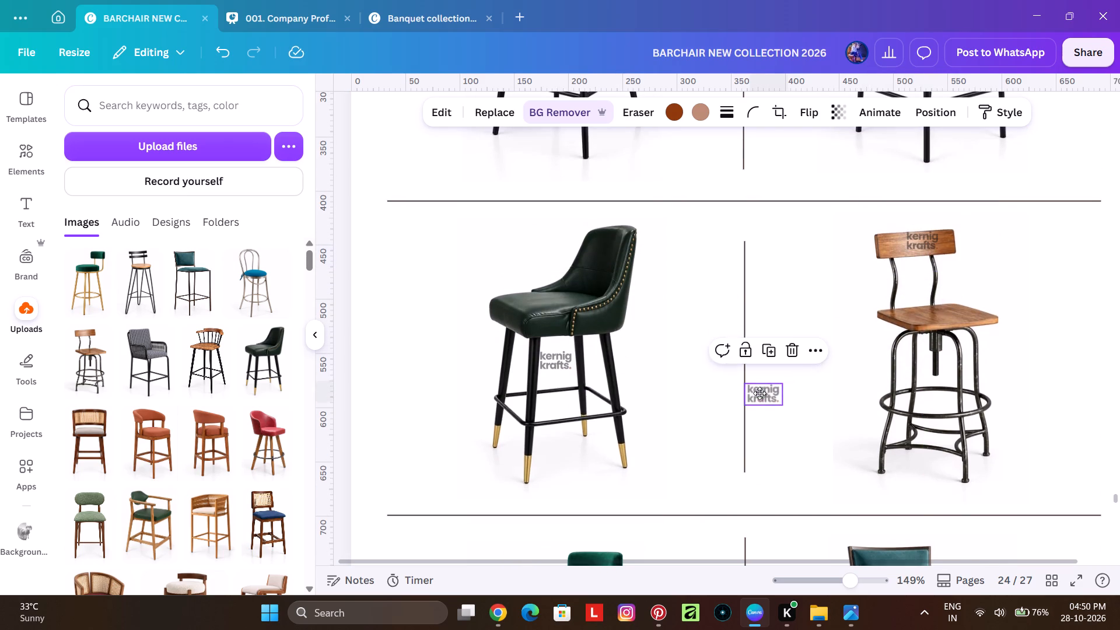
{"action": "left_click_drag", "start_coordinate": [759, 393], "coordinate": [565, 446]}
{"action": "scroll", "coordinate": [759, 393], "scroll_direction": "down", "scroll_amount": 3}
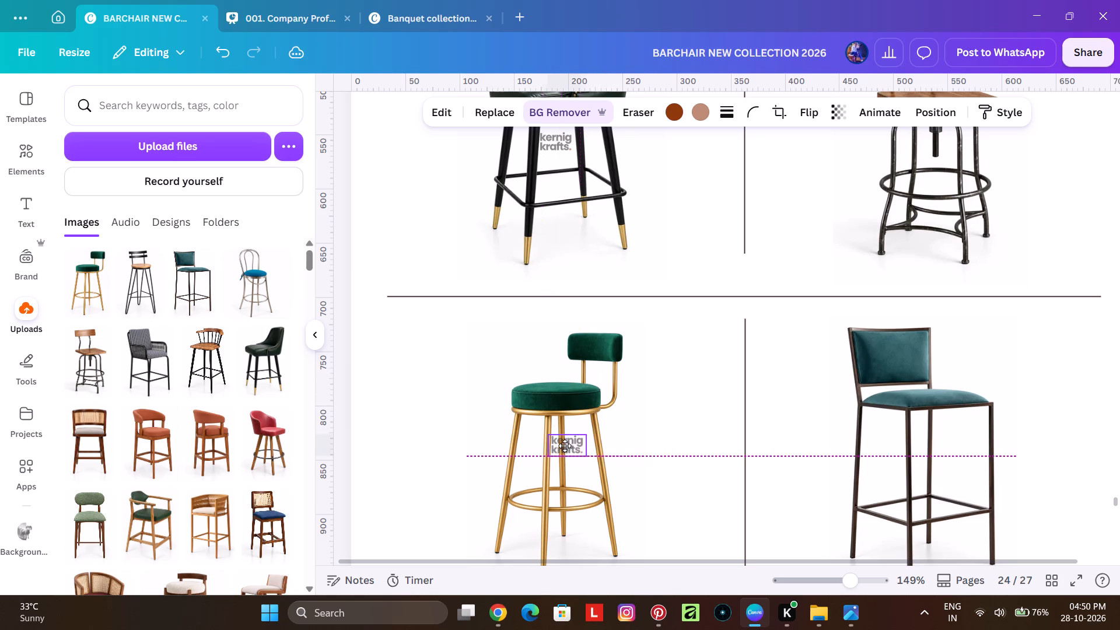
{"action": "left_click_drag", "start_coordinate": [565, 446], "coordinate": [591, 346]}
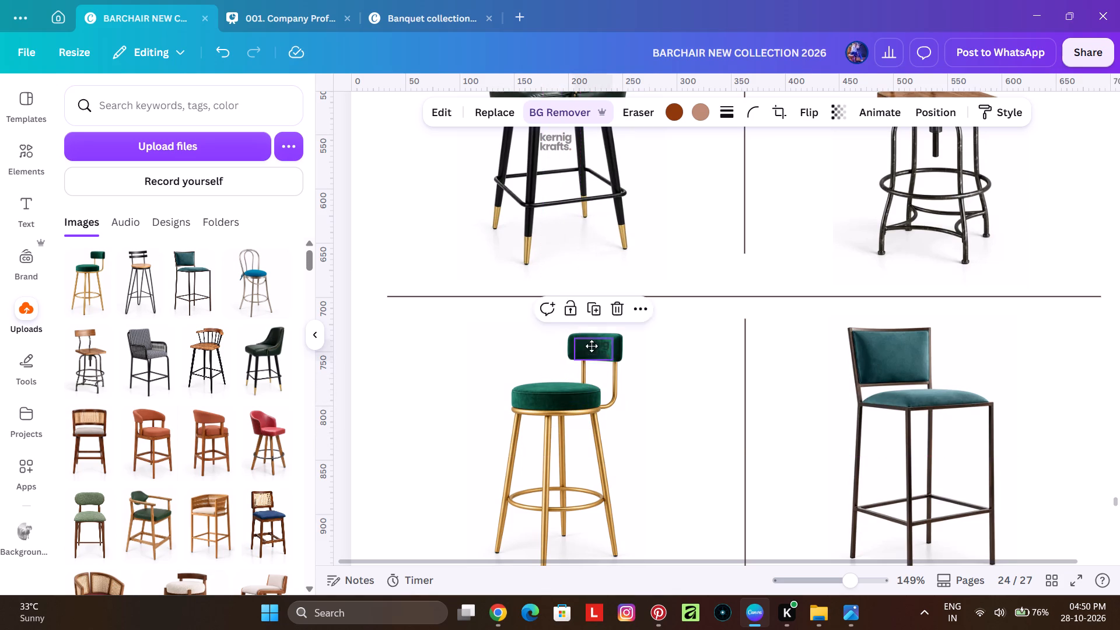
{"action": "left_click_drag", "start_coordinate": [591, 346], "coordinate": [612, 380]}
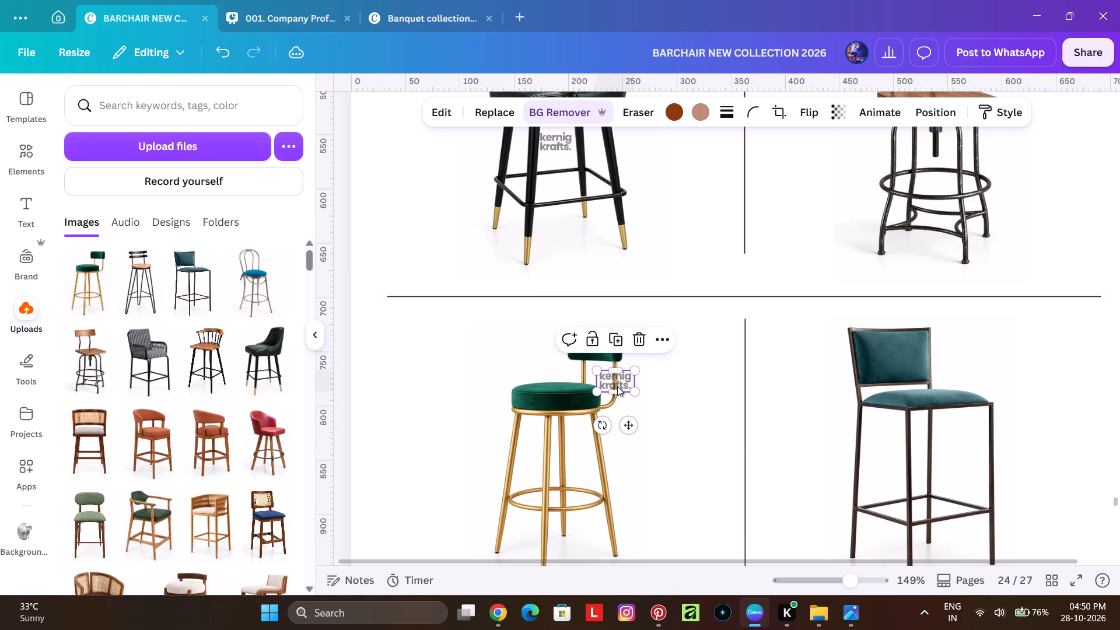
Duplicate the kernig krafts logo and place the copy on the teal backrest of the dark metal-framed bar stool.
{"action": "left_click", "coordinate": [621, 344]}
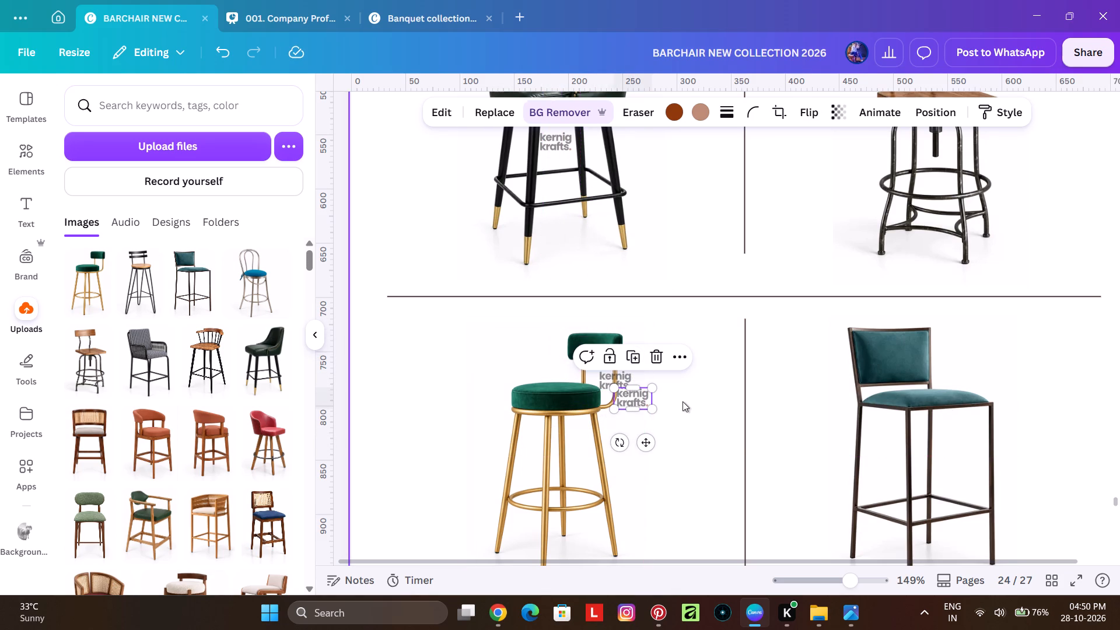
{"action": "left_click_drag", "start_coordinate": [635, 397], "coordinate": [900, 355]}
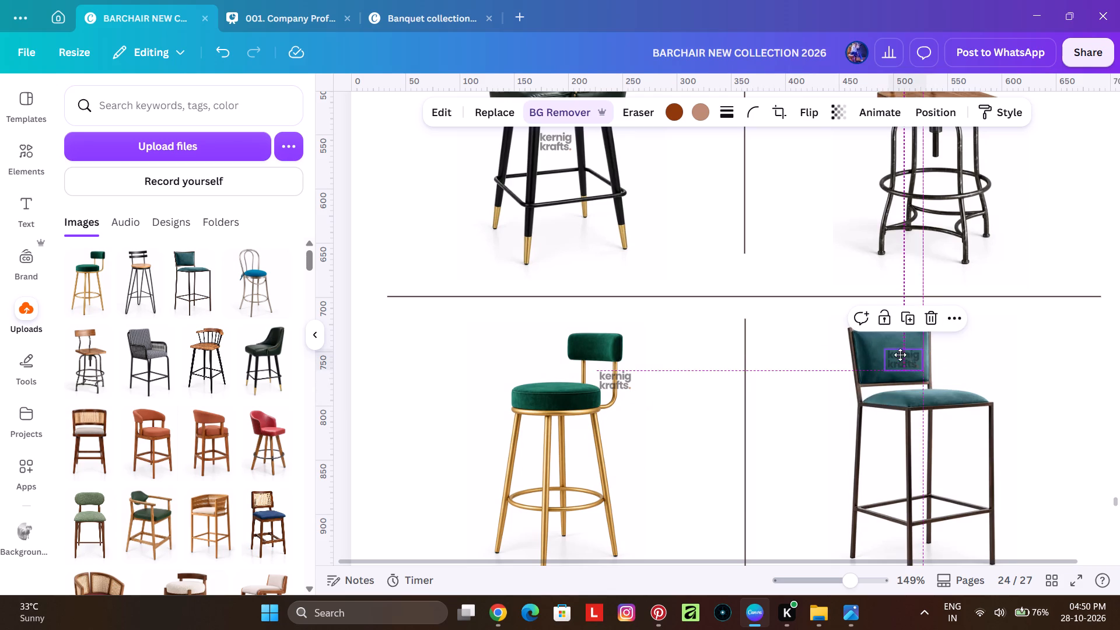
{"action": "left_click_drag", "start_coordinate": [900, 355], "coordinate": [898, 354]}
{"action": "left_click", "coordinate": [800, 392]}
Lock page 24 of the catalogue against editing.
{"action": "scroll", "coordinate": [688, 407], "scroll_direction": "down", "scroll_amount": 2}
{"action": "scroll", "coordinate": [688, 407], "scroll_direction": "down", "scroll_amount": 2, "text": "ctrl"}
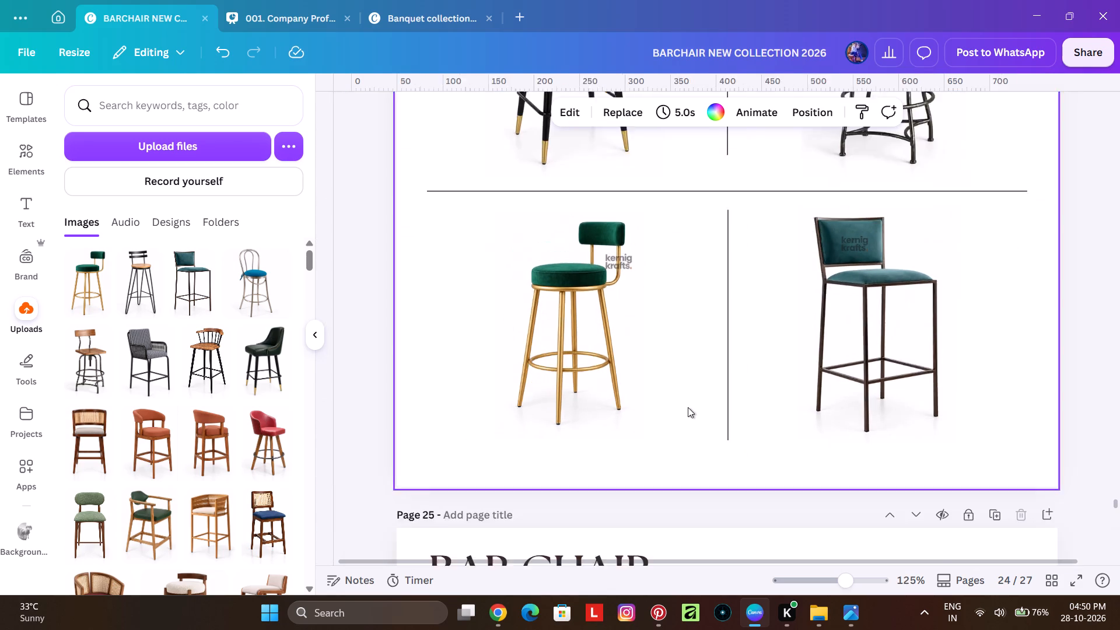
{"action": "scroll", "coordinate": [625, 392], "scroll_direction": "down", "scroll_amount": 3}
{"action": "scroll", "coordinate": [677, 412], "scroll_direction": "up", "scroll_amount": 6}
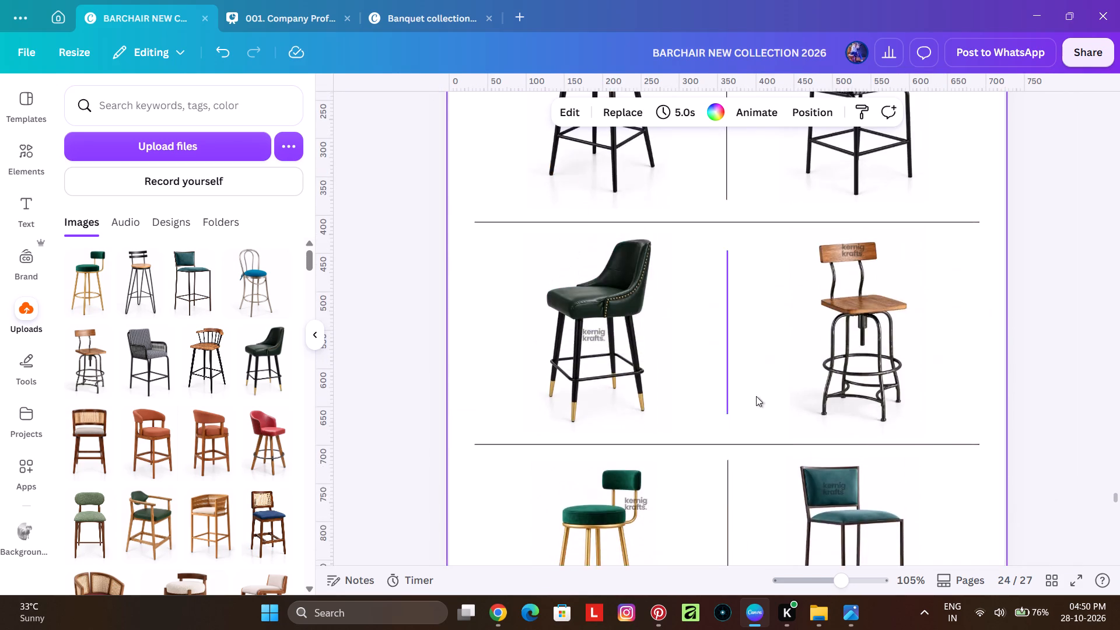
{"action": "scroll", "coordinate": [764, 394], "scroll_direction": "up", "scroll_amount": 3}
{"action": "scroll", "coordinate": [904, 209], "scroll_direction": "up", "scroll_amount": 2}
{"action": "double_click", "coordinate": [914, 254]}
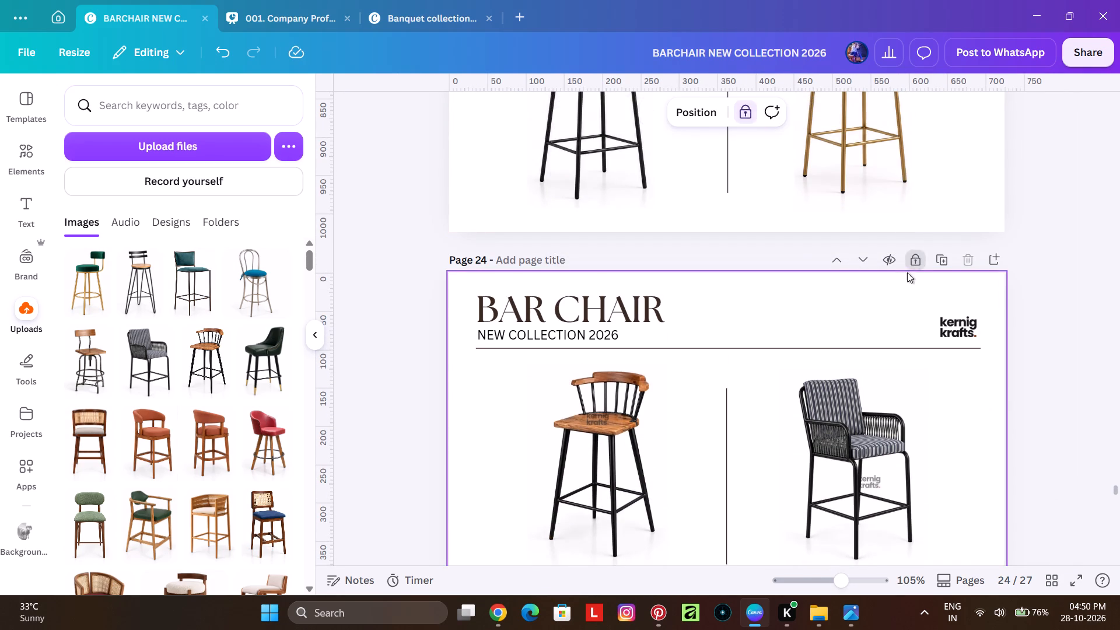
Paste the kernig krafts logo on page 23 and place it between the legs, just below the seat of the black leather bar stool.
{"action": "scroll", "coordinate": [803, 345], "scroll_direction": "up", "scroll_amount": 4}
{"action": "scroll", "coordinate": [625, 394], "scroll_direction": "up", "scroll_amount": 3}
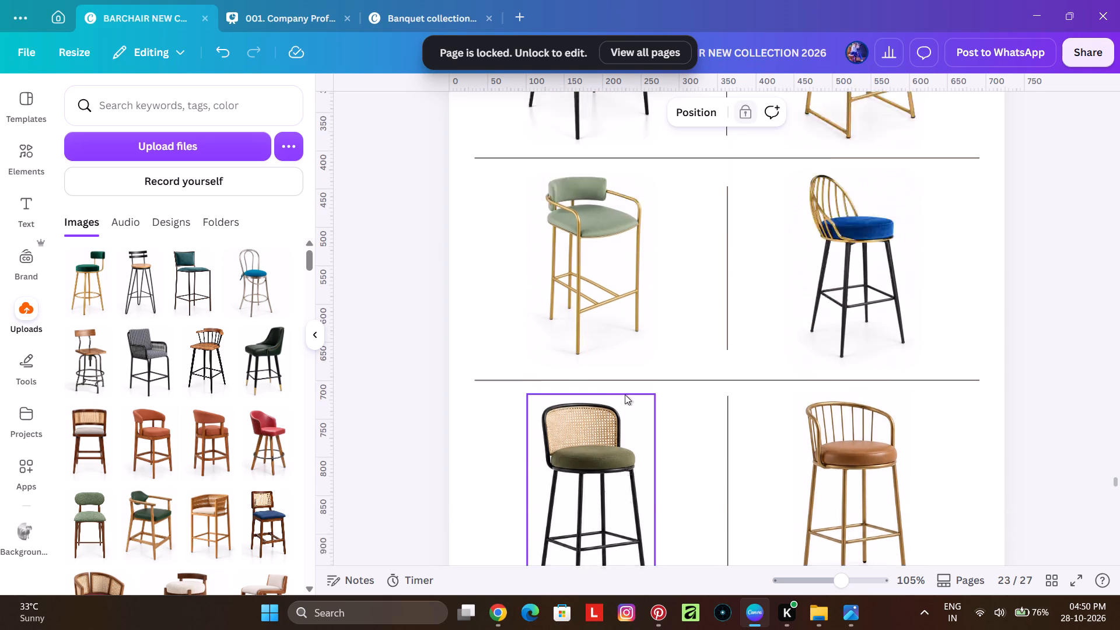
{"action": "scroll", "coordinate": [626, 394], "scroll_direction": "up", "scroll_amount": 4}
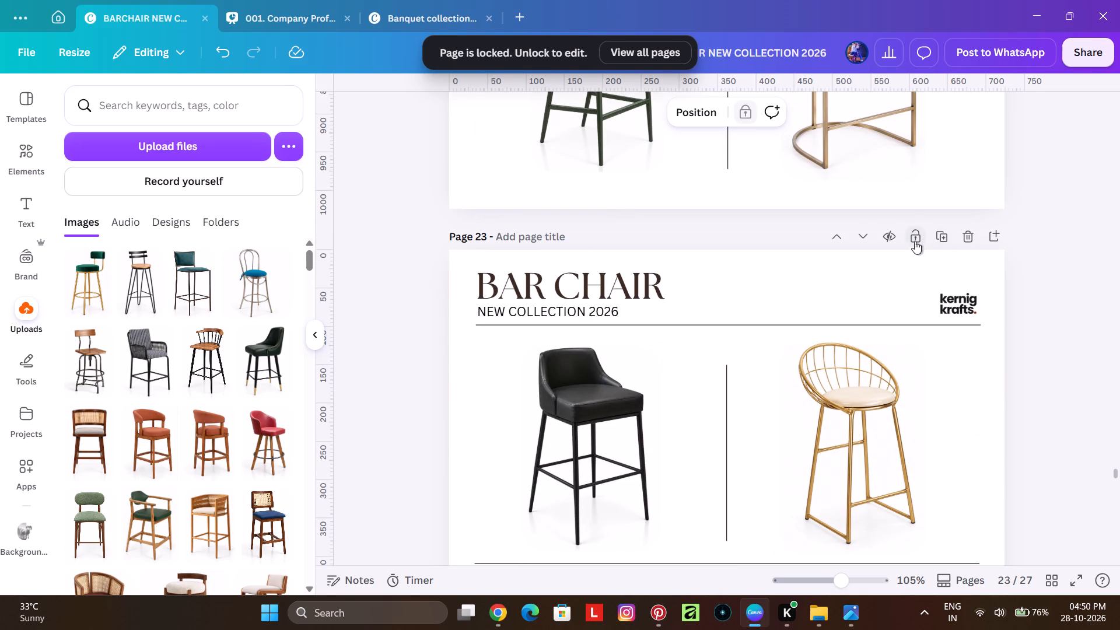
{"action": "scroll", "coordinate": [731, 334], "scroll_direction": "down", "scroll_amount": 2}
{"action": "left_click", "coordinate": [597, 355]}
{"action": "key", "text": "ctrl+v"}
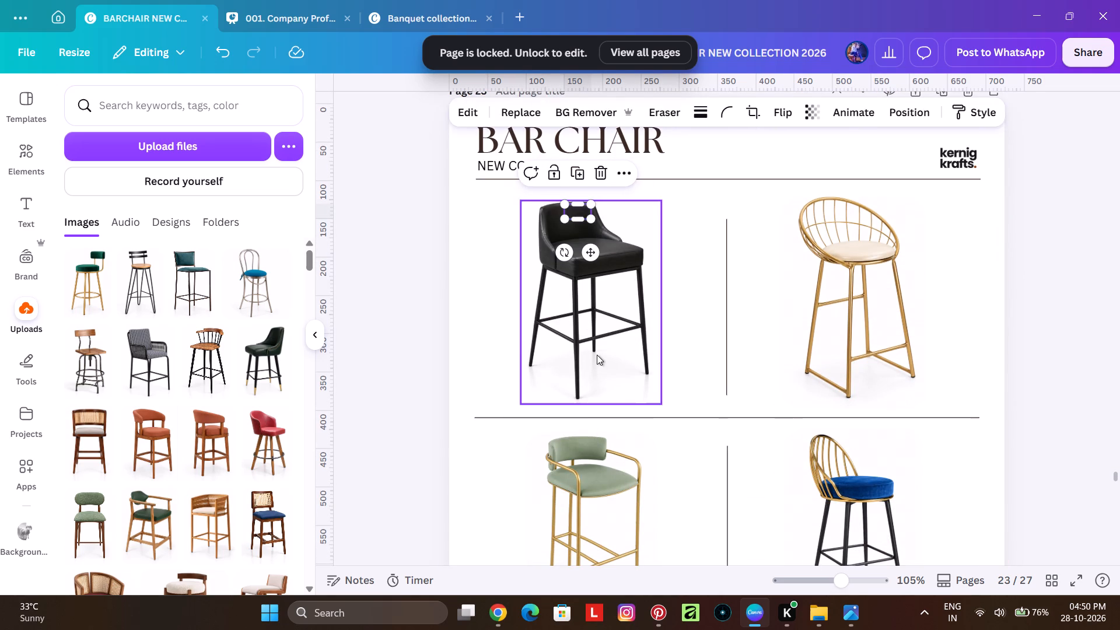
{"action": "left_click_drag", "start_coordinate": [580, 211], "coordinate": [622, 307]}
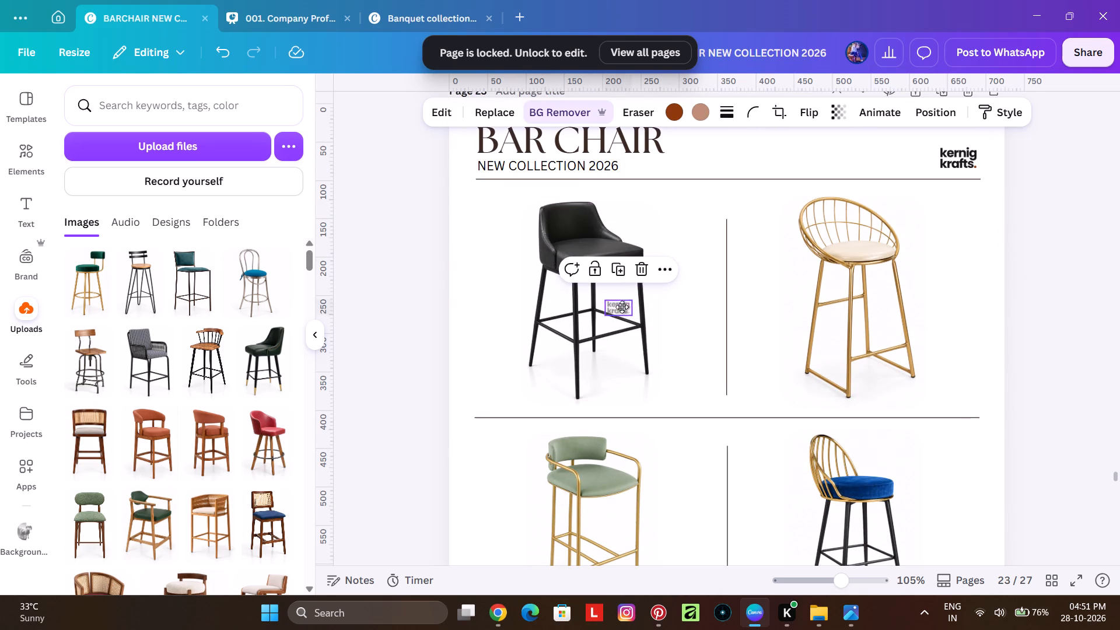
{"action": "left_click_drag", "start_coordinate": [622, 307], "coordinate": [612, 289]}
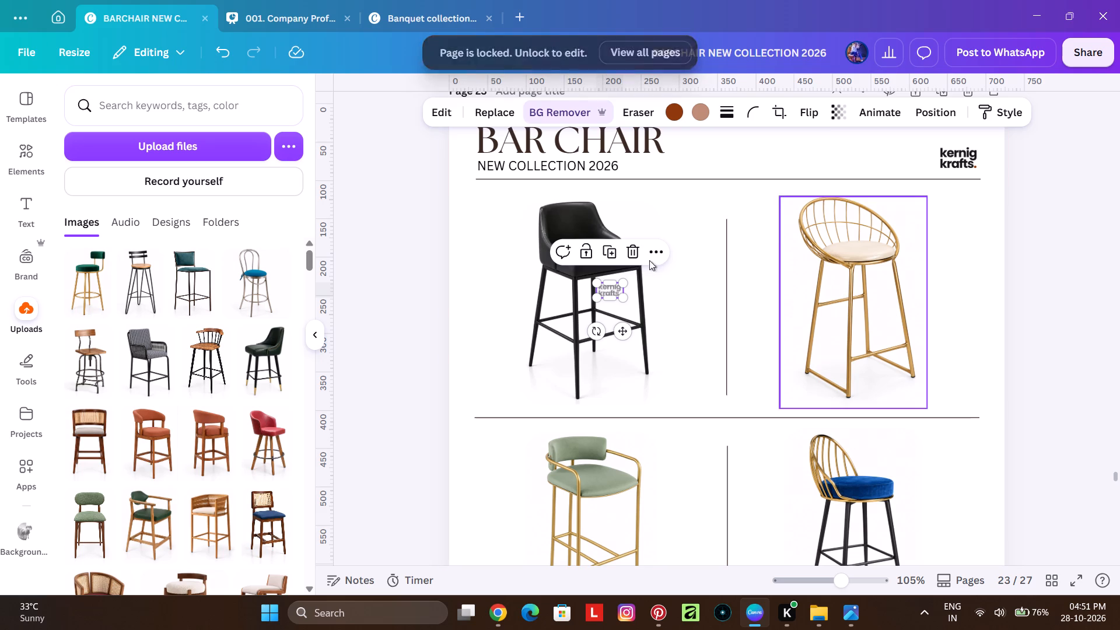
Duplicate the kernig krafts logo and place the copy on the cream seat of the gold wire-back bar stool.
{"action": "left_click", "coordinate": [615, 254]}
{"action": "left_click_drag", "start_coordinate": [624, 303], "coordinate": [731, 309]}
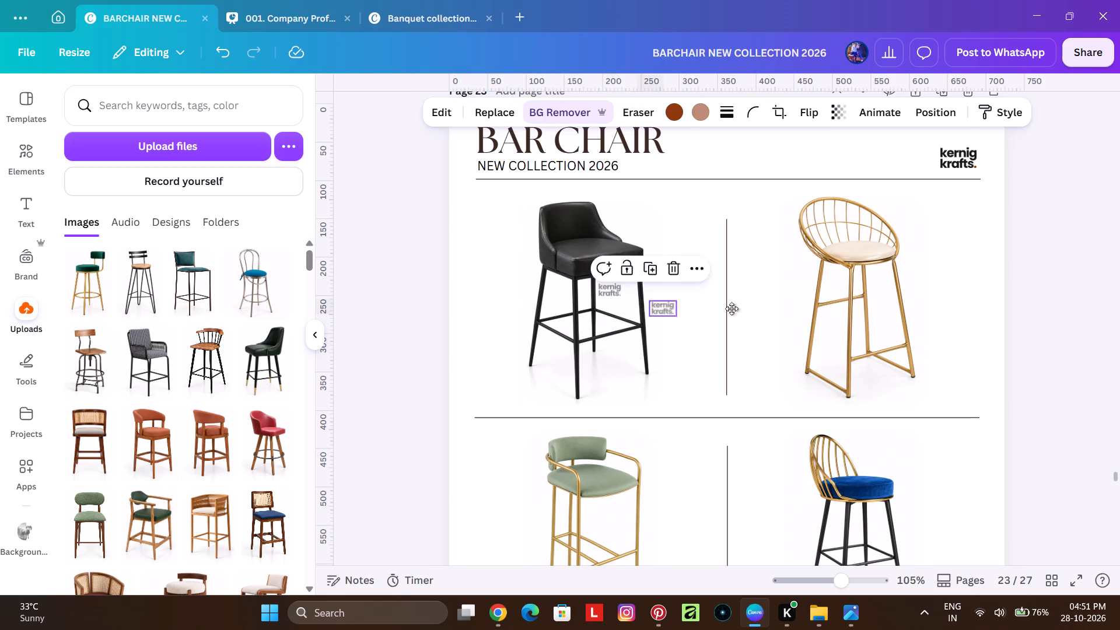
{"action": "left_click_drag", "start_coordinate": [731, 309], "coordinate": [861, 250]}
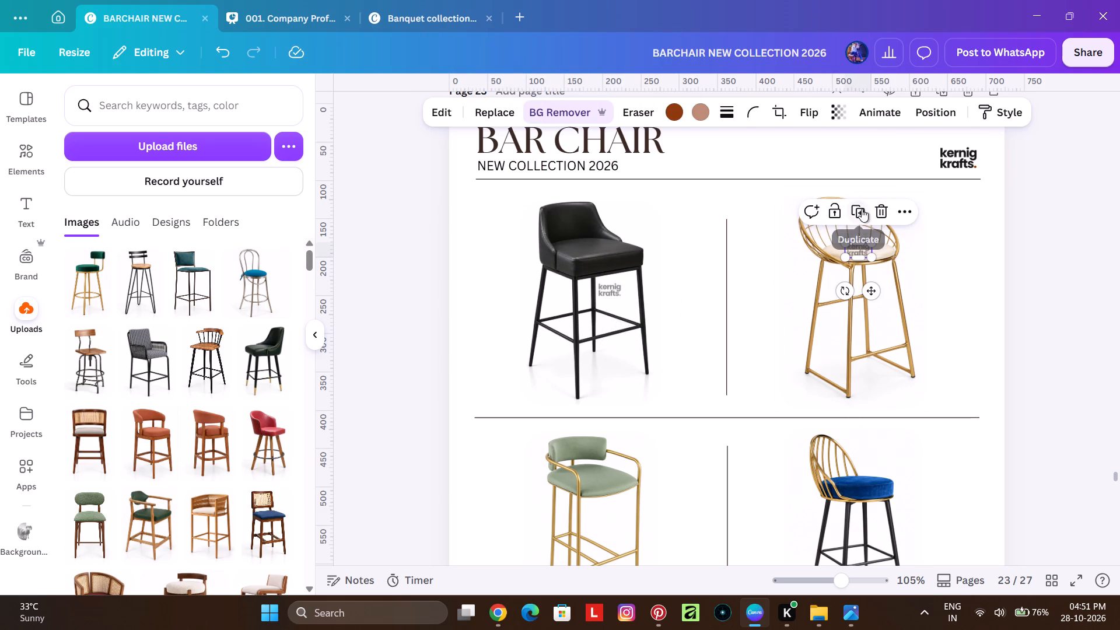
Duplicate the kernig krafts logo and place the copy on the sage green seat of the gold-framed armrest bar stool.
{"action": "left_click", "coordinate": [862, 209]}
{"action": "left_click_drag", "start_coordinate": [871, 262], "coordinate": [869, 275]}
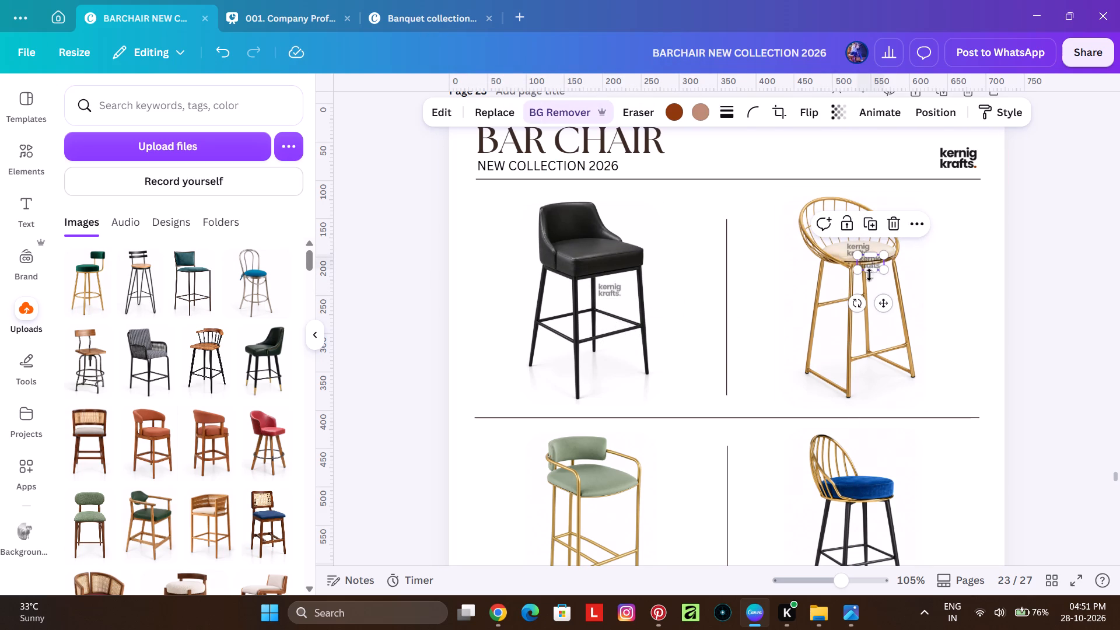
{"action": "left_click_drag", "start_coordinate": [869, 275], "coordinate": [599, 478]}
Duplicate the kernig krafts logo and place the copy over the gold backrest rods of the blue velvet bar stool.
{"action": "scroll", "coordinate": [674, 449], "scroll_direction": "down", "scroll_amount": 2}
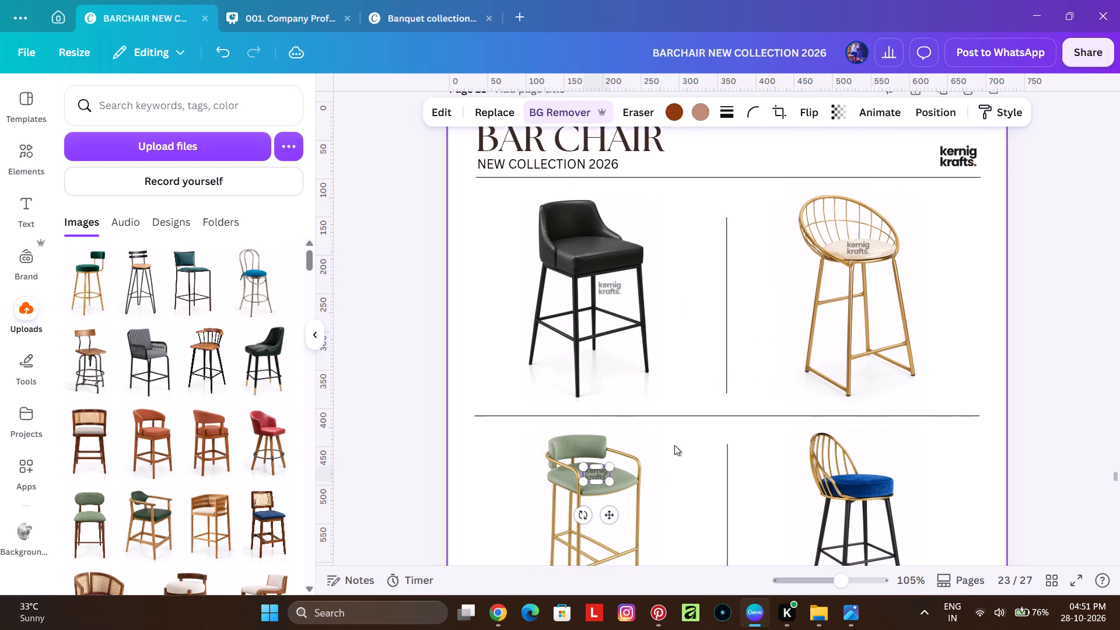
{"action": "left_click", "coordinate": [605, 289]}
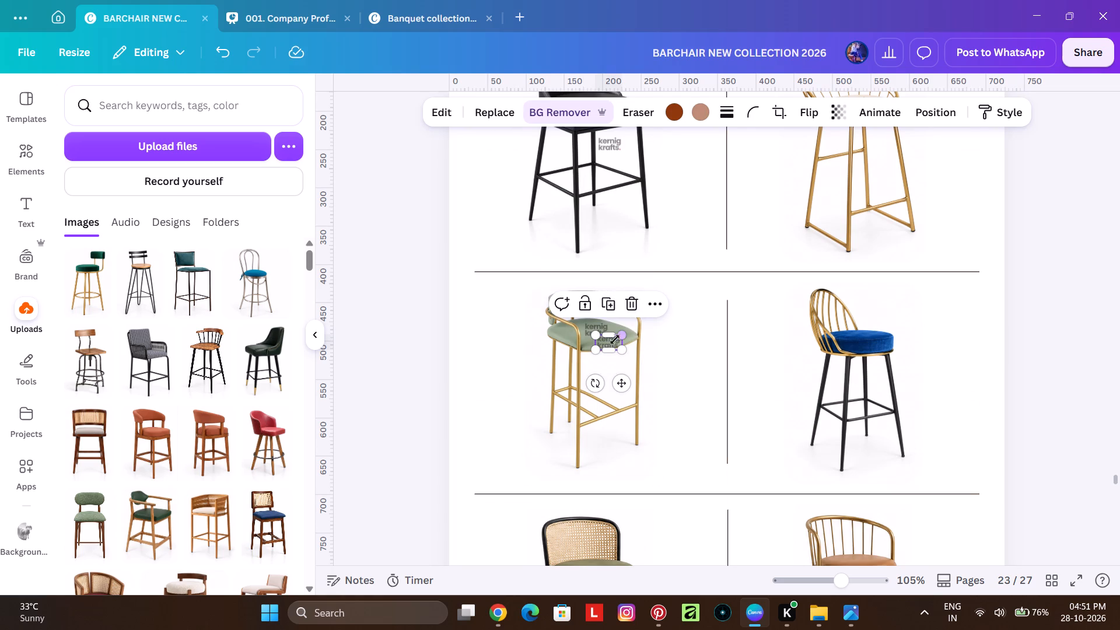
{"action": "left_click_drag", "start_coordinate": [610, 340], "coordinate": [799, 351]}
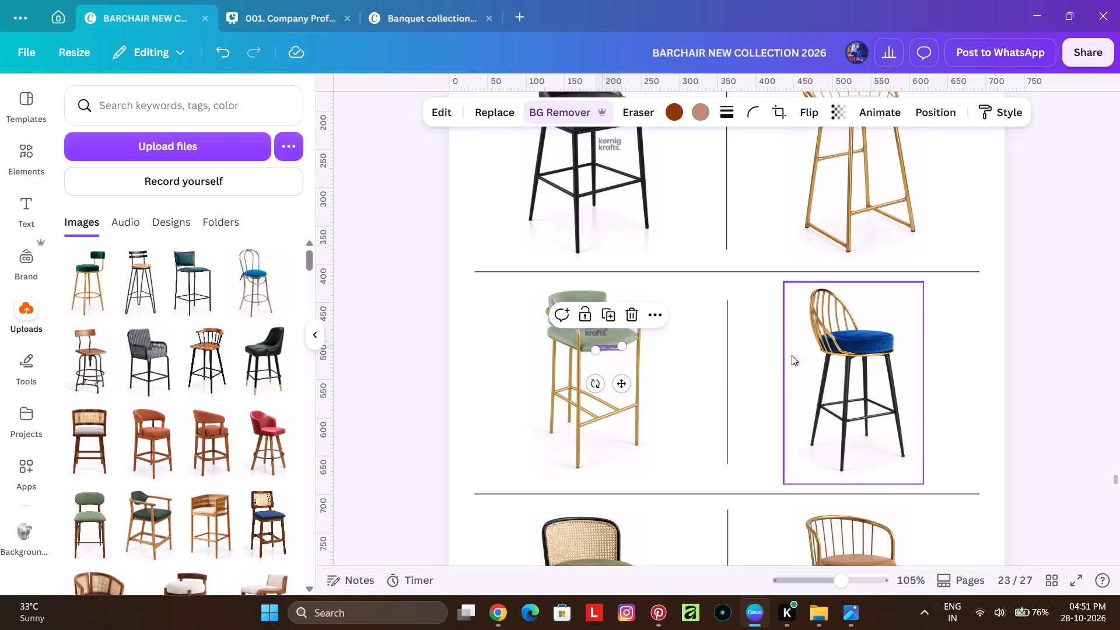
{"action": "key", "text": "ctrl+z"}
{"action": "scroll", "coordinate": [653, 365], "scroll_direction": "up", "scroll_amount": 3, "text": "ctrl"}
{"action": "left_click_drag", "start_coordinate": [564, 325], "coordinate": [967, 280]}
{"action": "scroll", "coordinate": [872, 316], "scroll_direction": "down", "scroll_amount": 2}
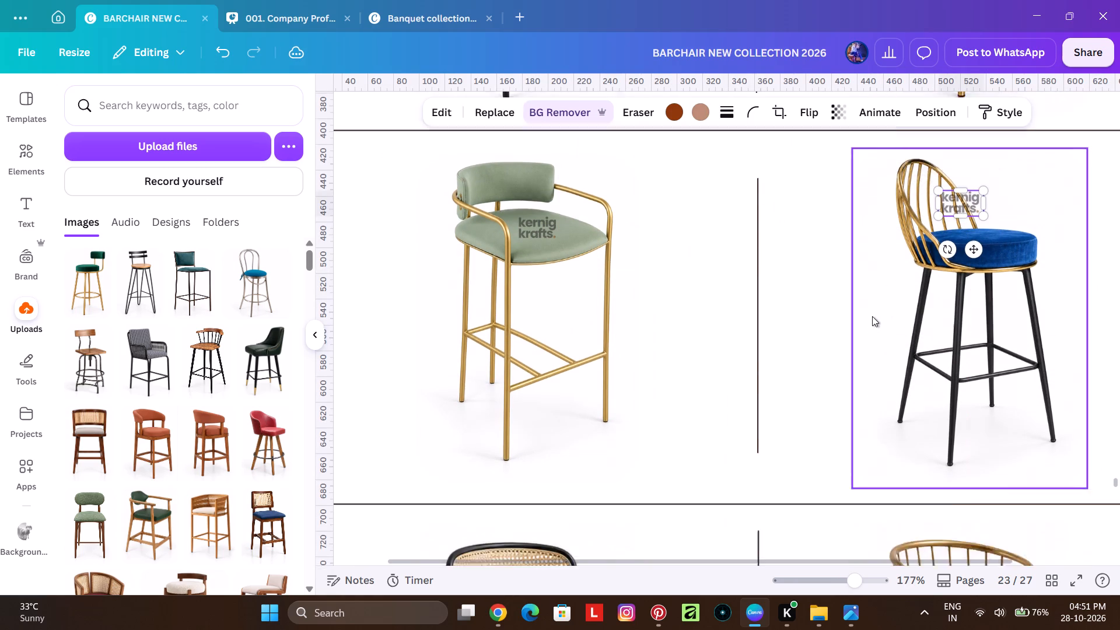
Duplicate the kernig krafts logo and place the copy on the woven cane backrest of the olive-seated bar stool.
{"action": "scroll", "coordinate": [912, 295], "scroll_direction": "up", "scroll_amount": 1}
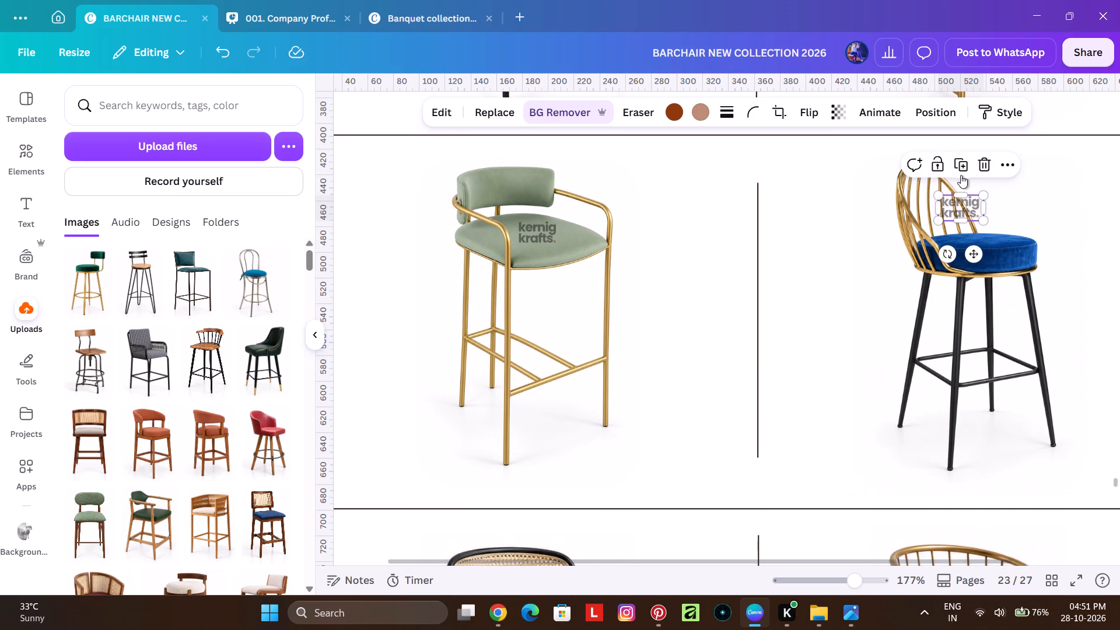
{"action": "left_click", "coordinate": [965, 170]}
{"action": "left_click_drag", "start_coordinate": [978, 226], "coordinate": [638, 431]}
{"action": "scroll", "coordinate": [644, 439], "scroll_direction": "down", "scroll_amount": 2}
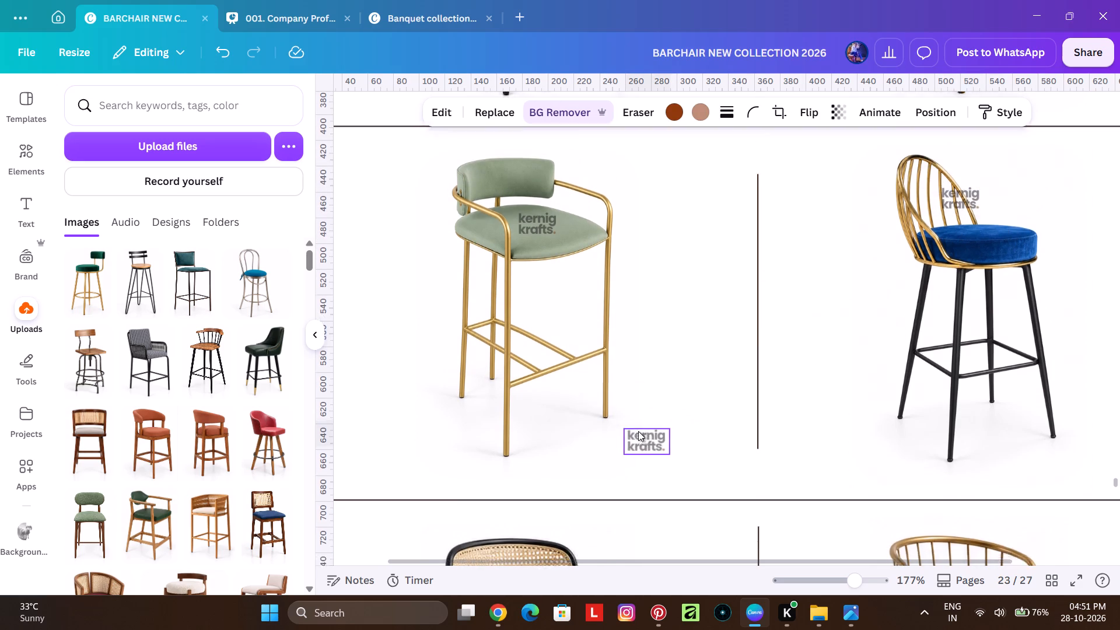
{"action": "left_click_drag", "start_coordinate": [638, 431], "coordinate": [506, 443]}
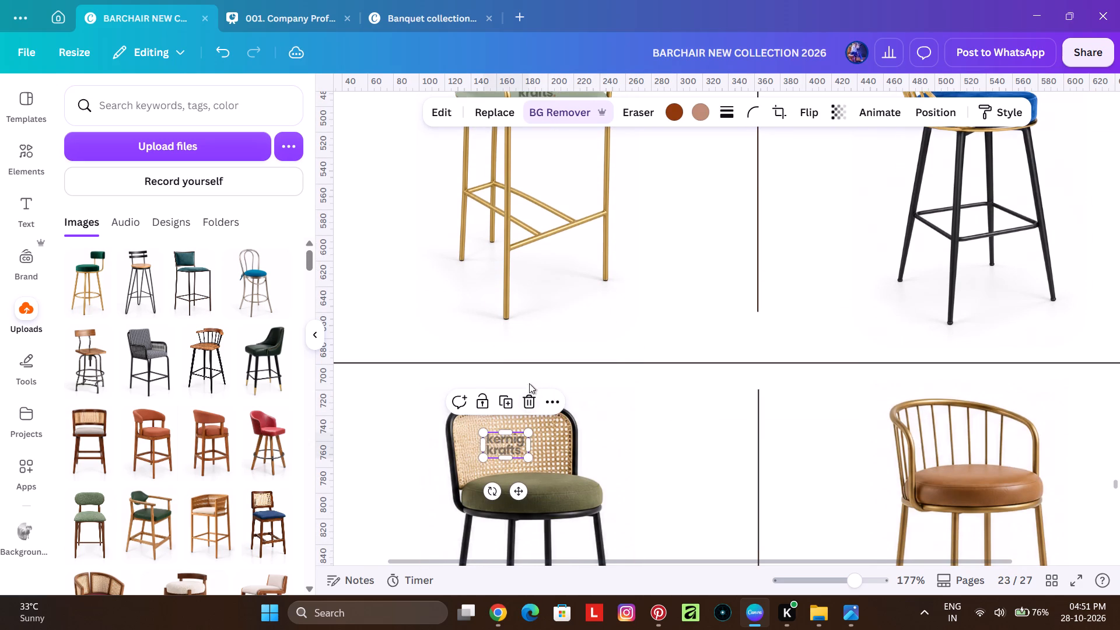
Duplicate the kernig krafts logo and place the copy over the gold spindle backrest of the tan leather bar stool.
{"action": "left_click", "coordinate": [506, 398]}
{"action": "left_click_drag", "start_coordinate": [534, 466], "coordinate": [979, 436]}
Lock page 23 of the catalogue against editing.
{"action": "scroll", "coordinate": [840, 442], "scroll_direction": "down", "scroll_amount": 4}
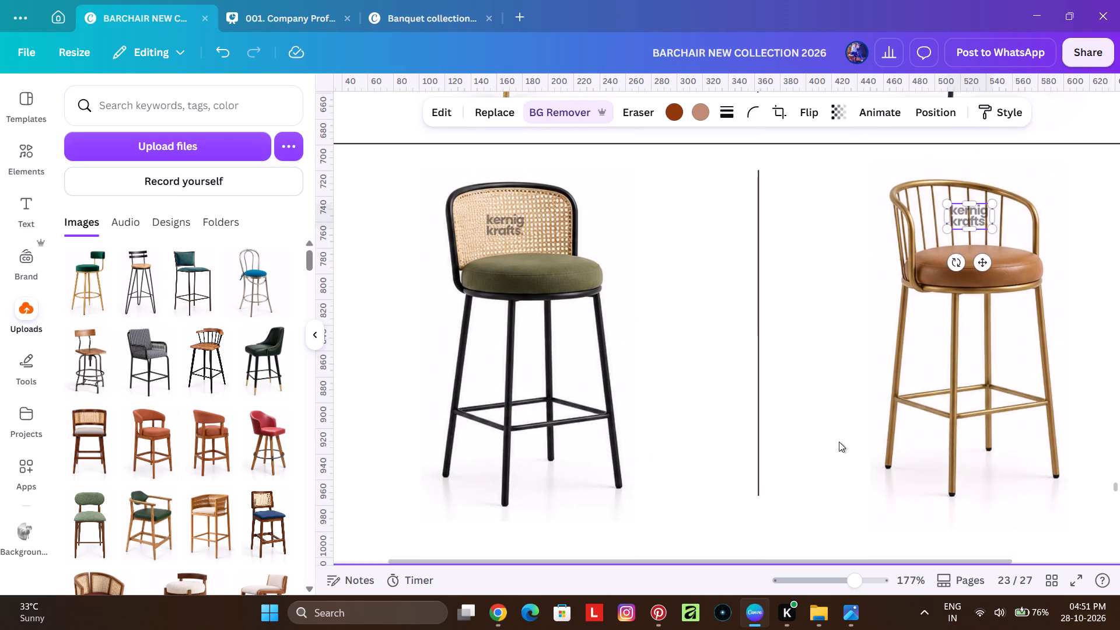
{"action": "scroll", "coordinate": [839, 442], "scroll_direction": "down", "scroll_amount": 6}
{"action": "scroll", "coordinate": [835, 447], "scroll_direction": "up", "scroll_amount": 8}
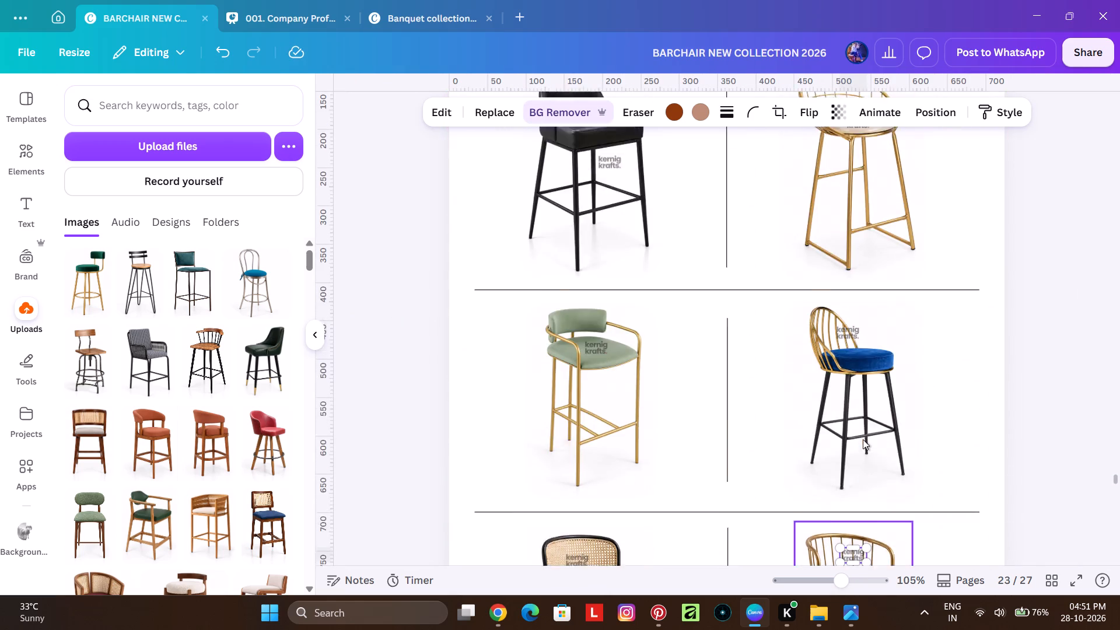
{"action": "scroll", "coordinate": [863, 439], "scroll_direction": "up", "scroll_amount": 3}
{"action": "left_click", "coordinate": [916, 341]}
{"action": "double_click", "coordinate": [916, 334]}
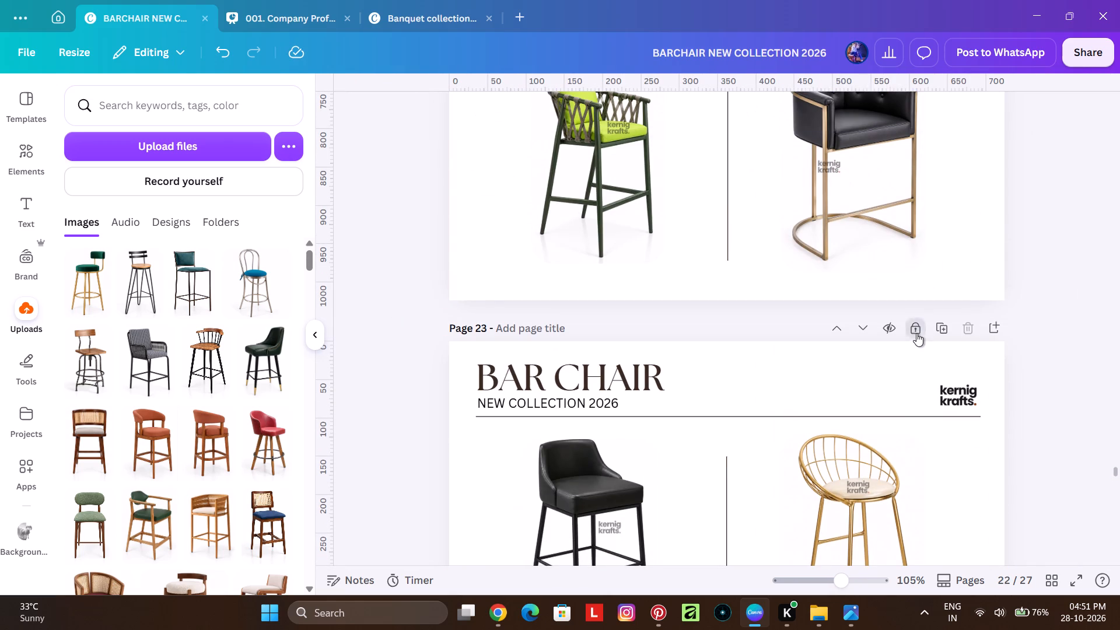
Review the catalogue's closing pages, from page 26 back to page 17, checking the stool images and their logo placements.
{"action": "scroll", "coordinate": [806, 403], "scroll_direction": "up", "scroll_amount": 4}
{"action": "scroll", "coordinate": [646, 404], "scroll_direction": "down", "scroll_amount": 3, "text": "ctrl"}
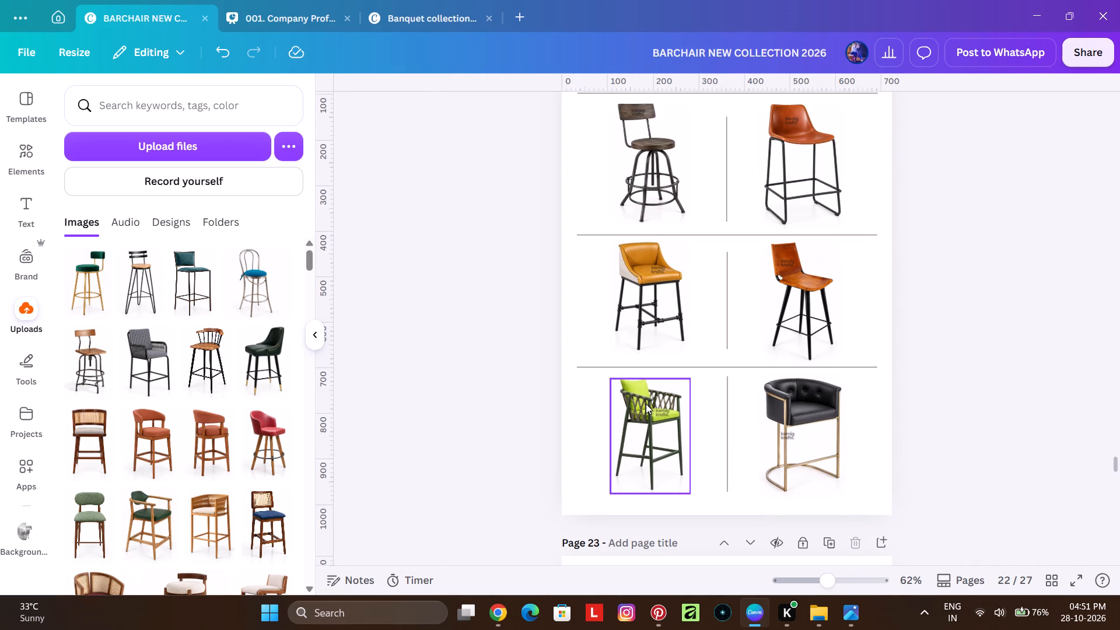
{"action": "scroll", "coordinate": [684, 388], "scroll_direction": "down", "scroll_amount": 11}
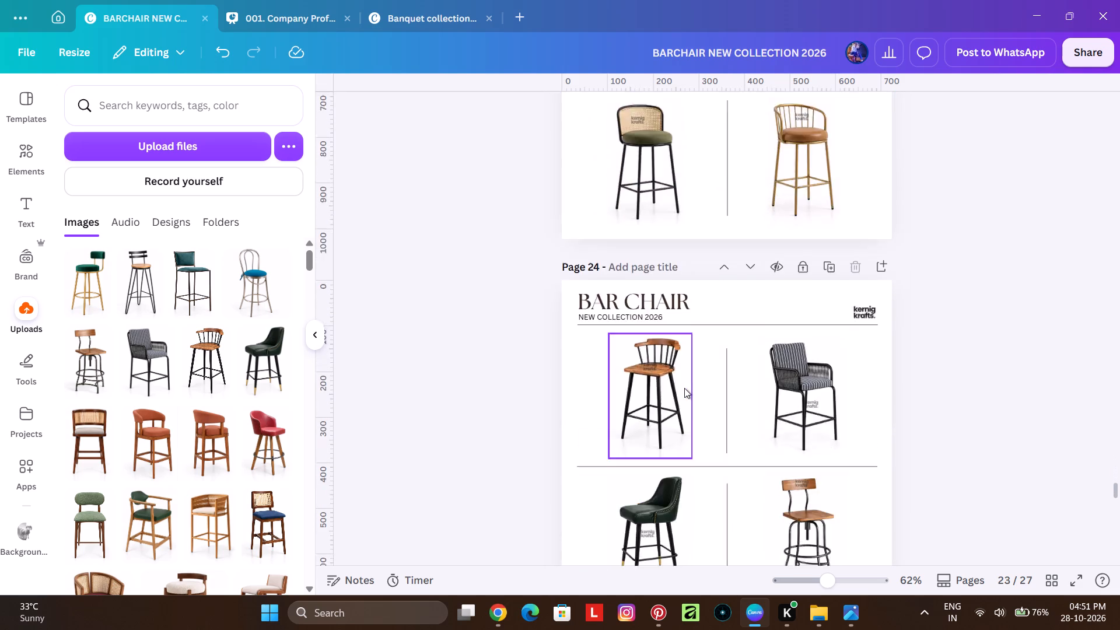
{"action": "scroll", "coordinate": [684, 388], "scroll_direction": "down", "scroll_amount": 12}
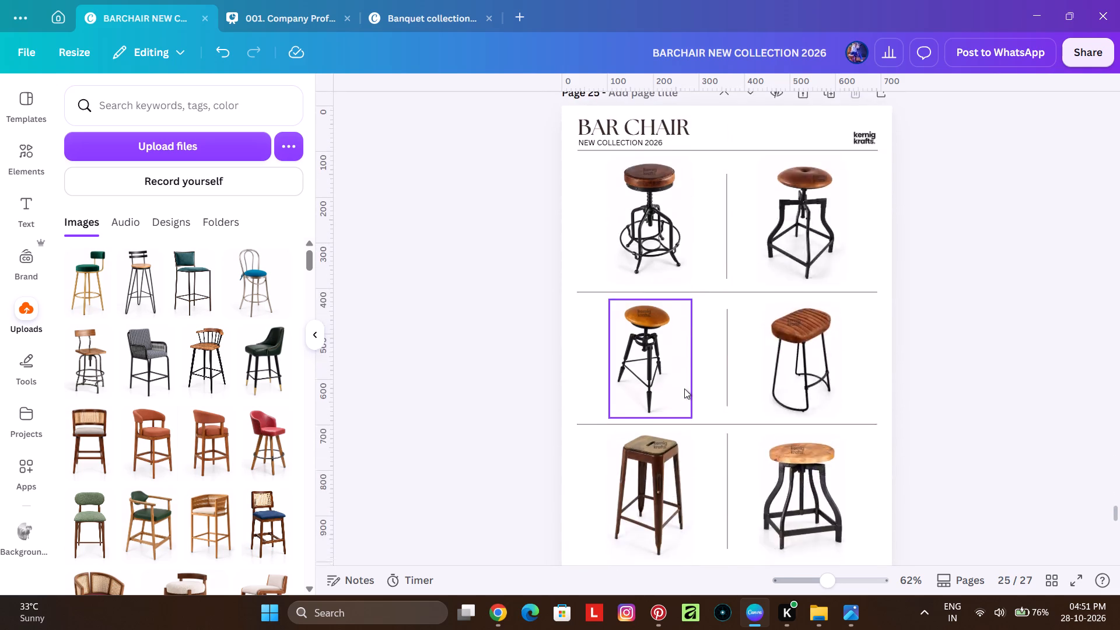
{"action": "scroll", "coordinate": [684, 388], "scroll_direction": "down", "scroll_amount": 10}
{"action": "scroll", "coordinate": [684, 388], "scroll_direction": "up", "scroll_amount": 17}
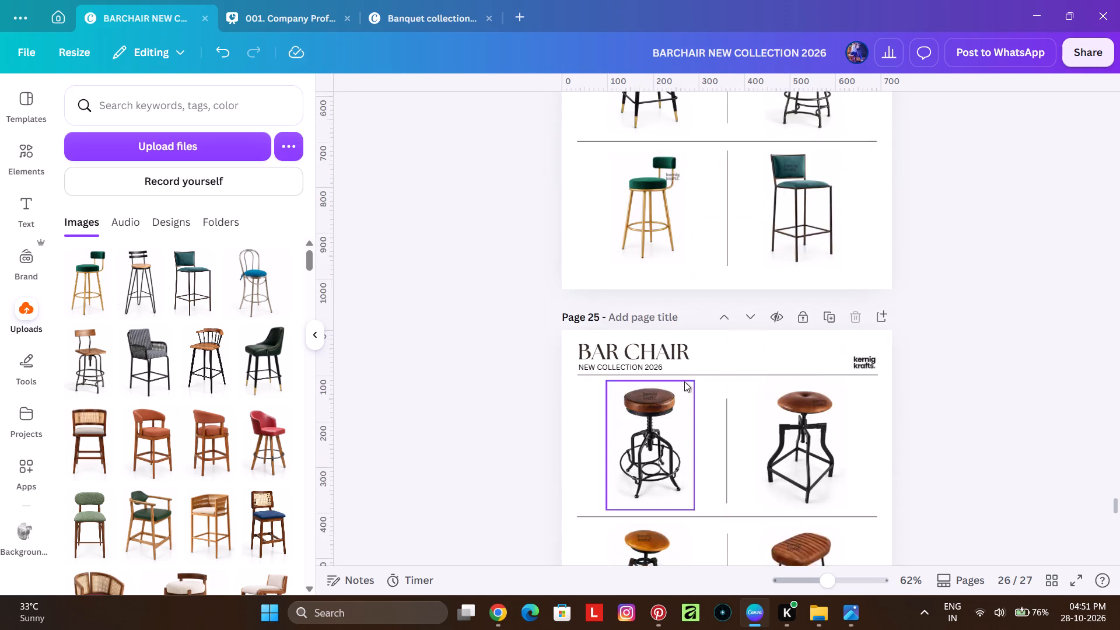
{"action": "scroll", "coordinate": [684, 381], "scroll_direction": "up", "scroll_amount": 13}
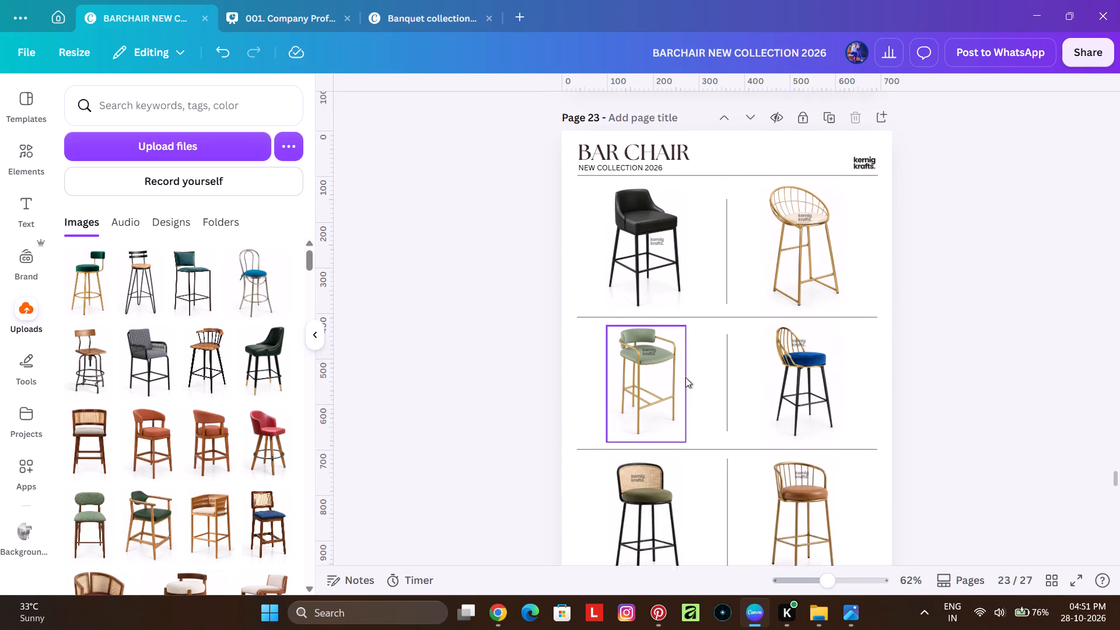
{"action": "scroll", "coordinate": [685, 377], "scroll_direction": "up", "scroll_amount": 7}
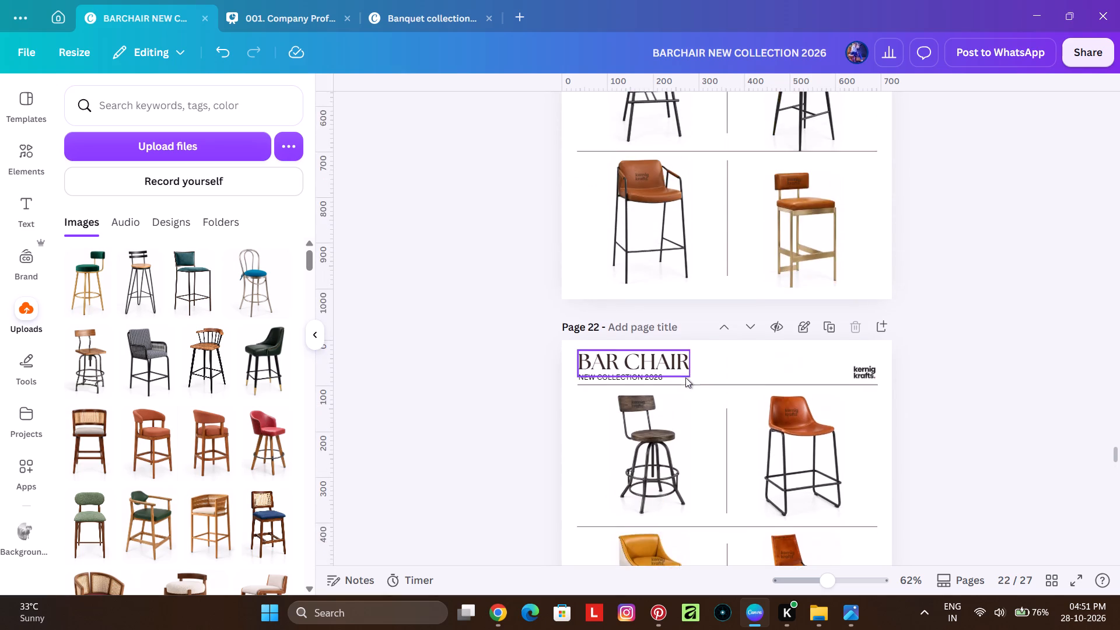
{"action": "scroll", "coordinate": [685, 377], "scroll_direction": "up", "scroll_amount": 3}
{"action": "scroll", "coordinate": [685, 377], "scroll_direction": "down", "scroll_amount": 4}
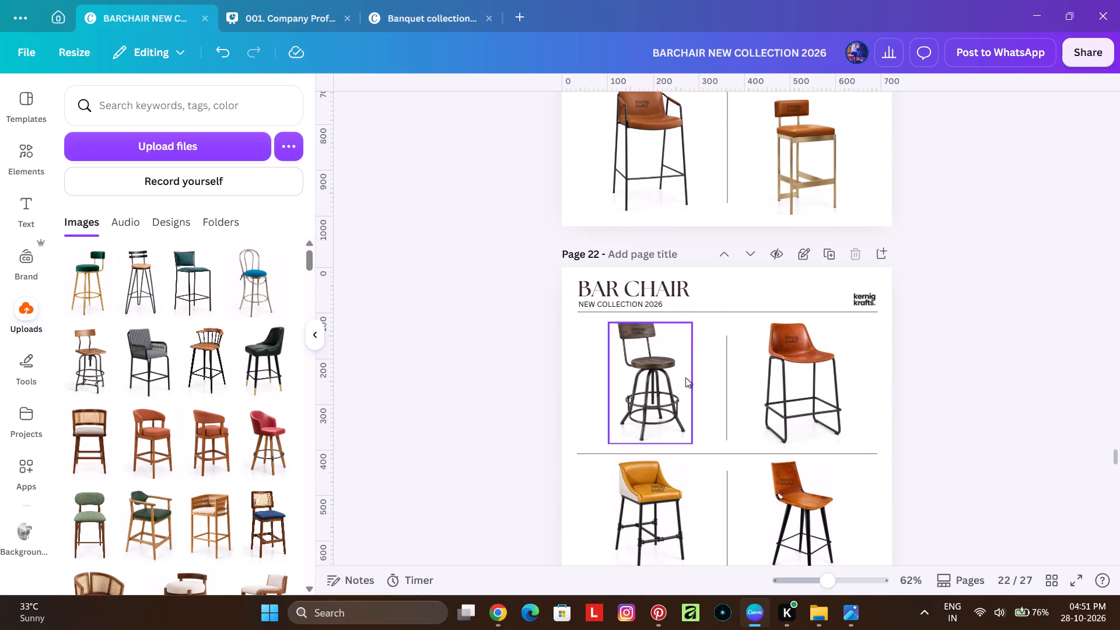
{"action": "scroll", "coordinate": [685, 377], "scroll_direction": "up", "scroll_amount": 6}
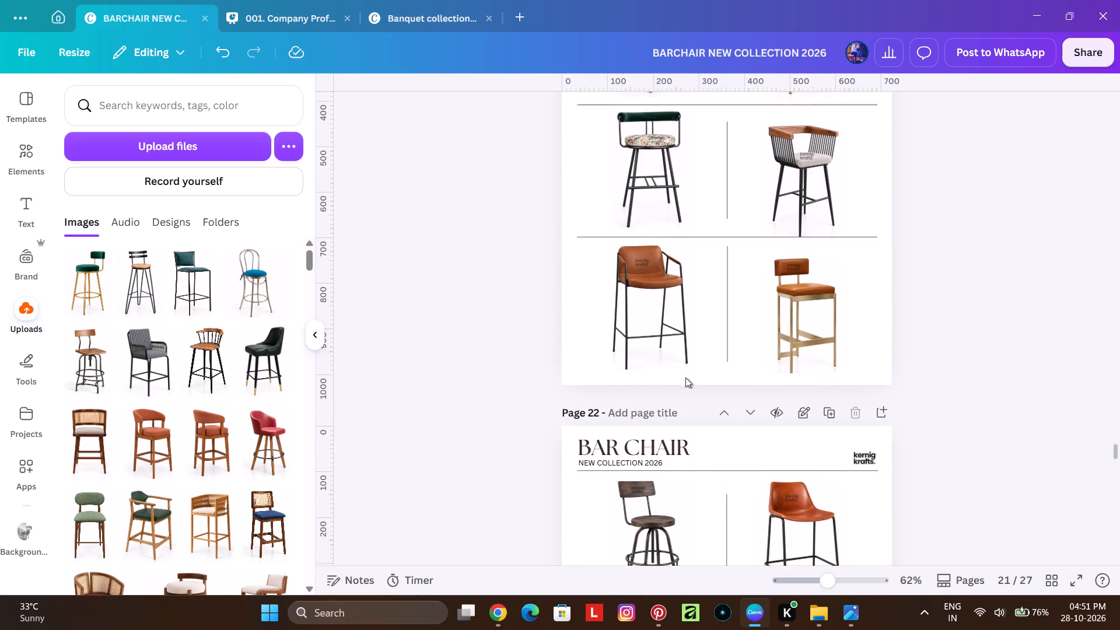
{"action": "scroll", "coordinate": [685, 377], "scroll_direction": "up", "scroll_amount": 15}
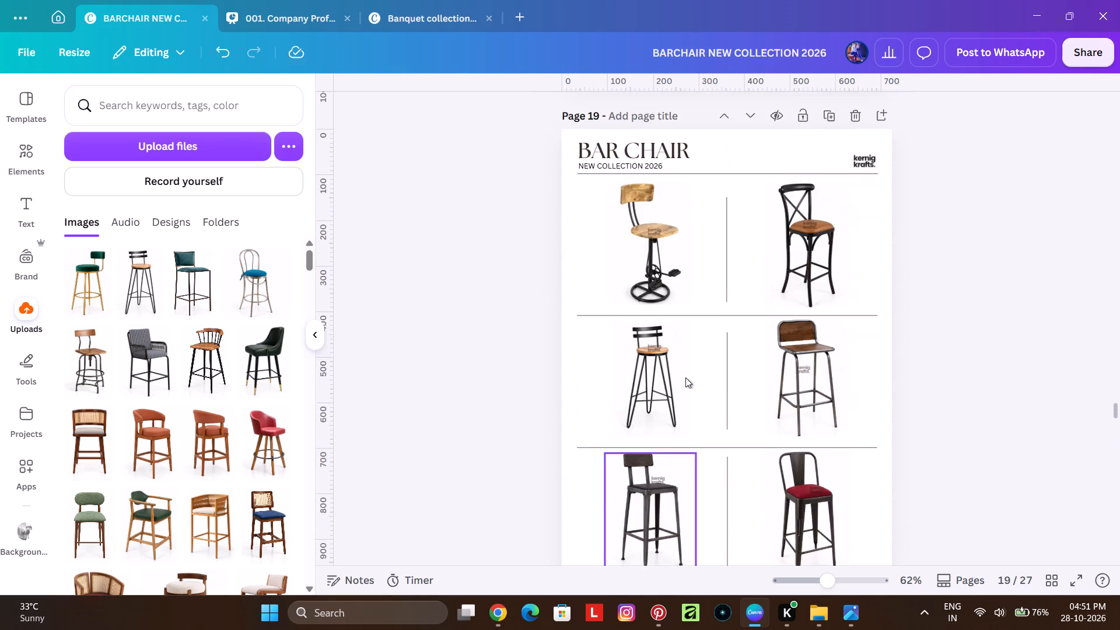
{"action": "scroll", "coordinate": [685, 377], "scroll_direction": "up", "scroll_amount": 9}
{"action": "left_click", "coordinate": [501, 253]}
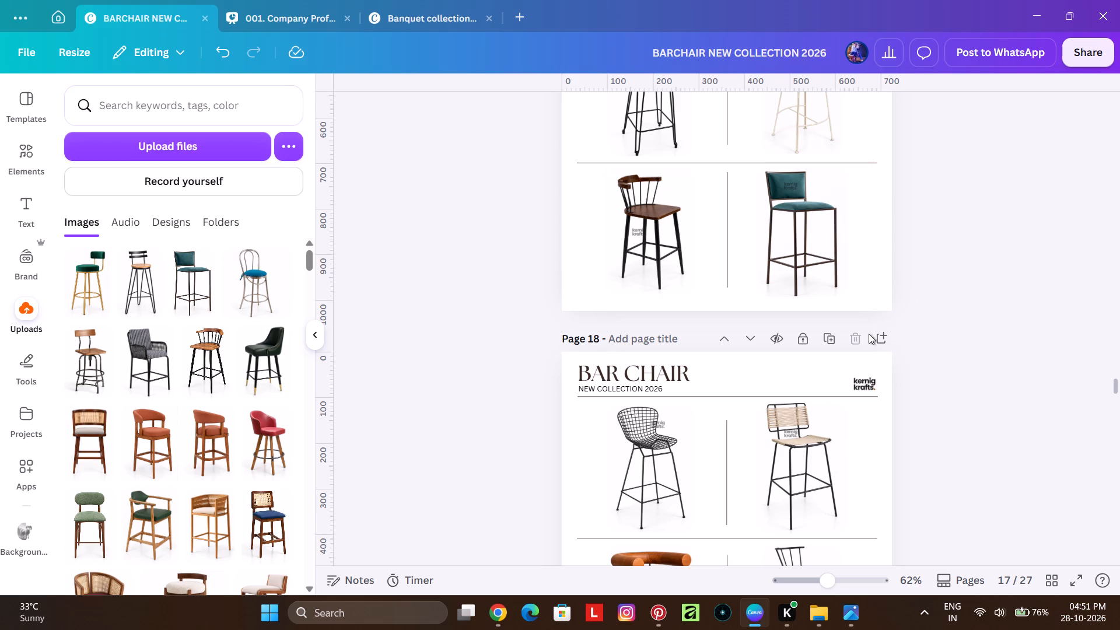
Present the catalogue in full screen and go back from page 17 to the cover page.
{"action": "left_click", "coordinate": [1098, 63]}
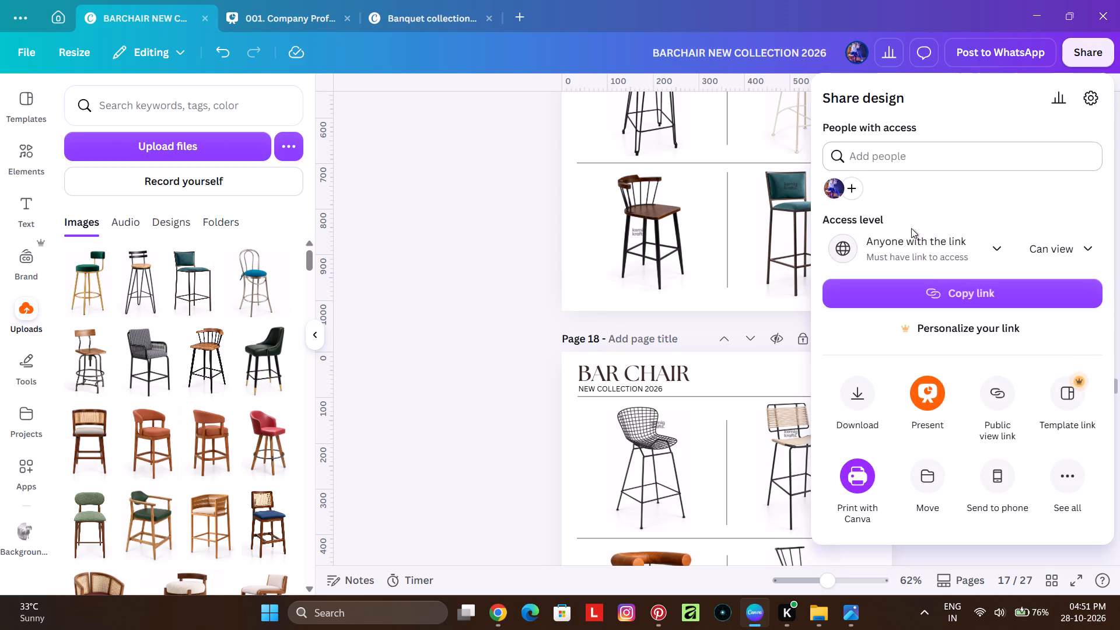
{"action": "left_click", "coordinate": [929, 393]}
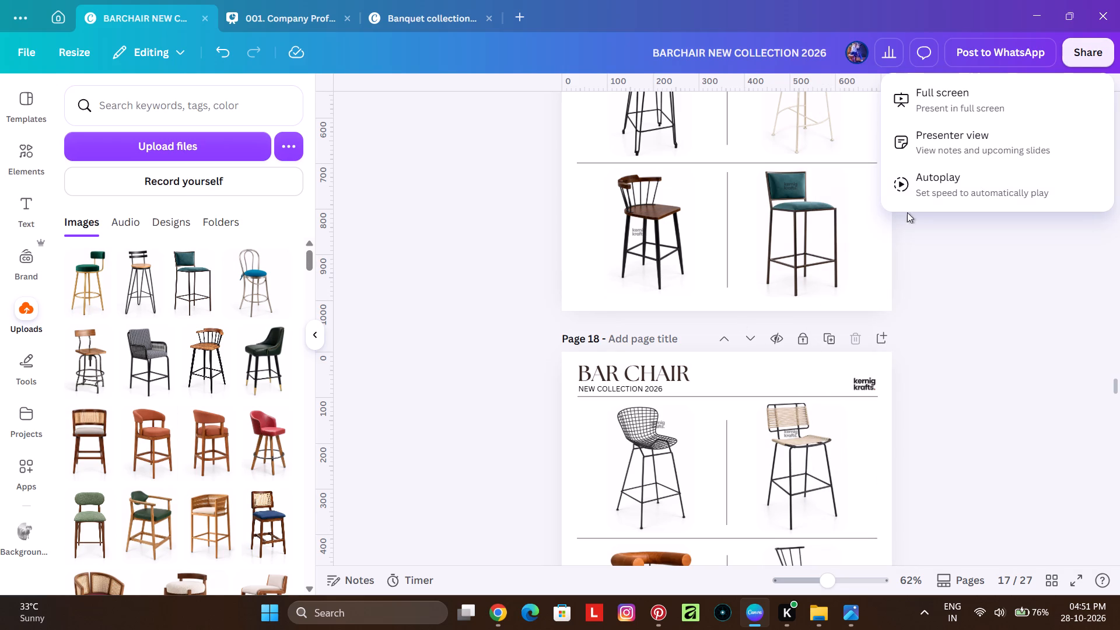
{"action": "left_click", "coordinate": [1019, 87]}
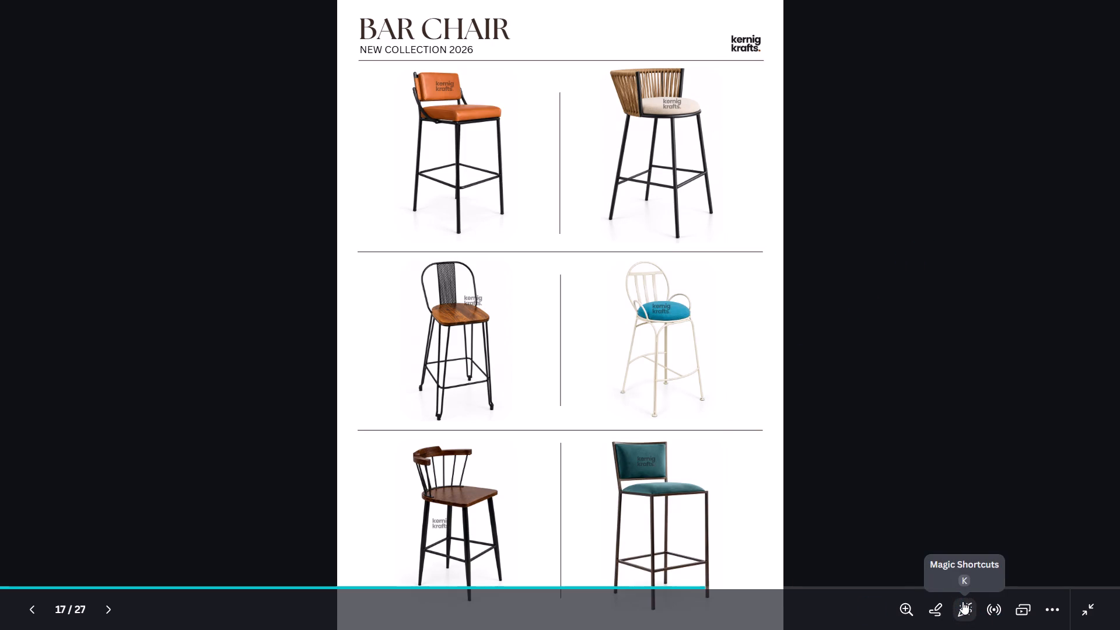
{"action": "left_click", "coordinate": [26, 612]}
{"action": "triple_click", "coordinate": [32, 614]}
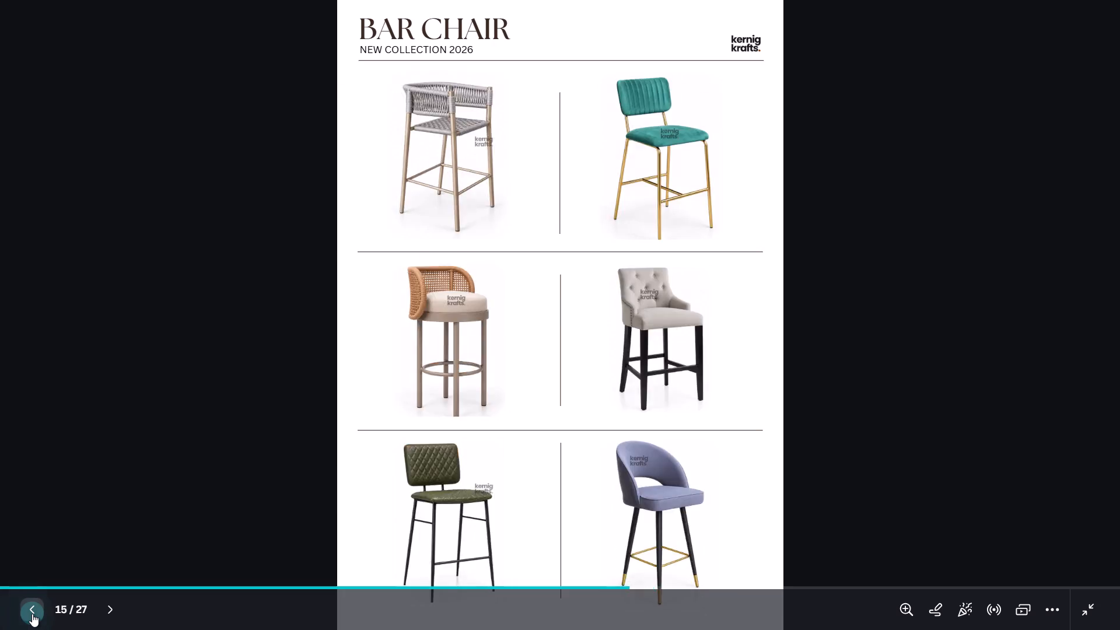
{"action": "triple_click", "coordinate": [32, 614]}
{"action": "triple_click", "coordinate": [32, 614]}
{"action": "triple_click", "coordinate": [32, 614]}
{"action": "triple_click", "coordinate": [32, 614]}
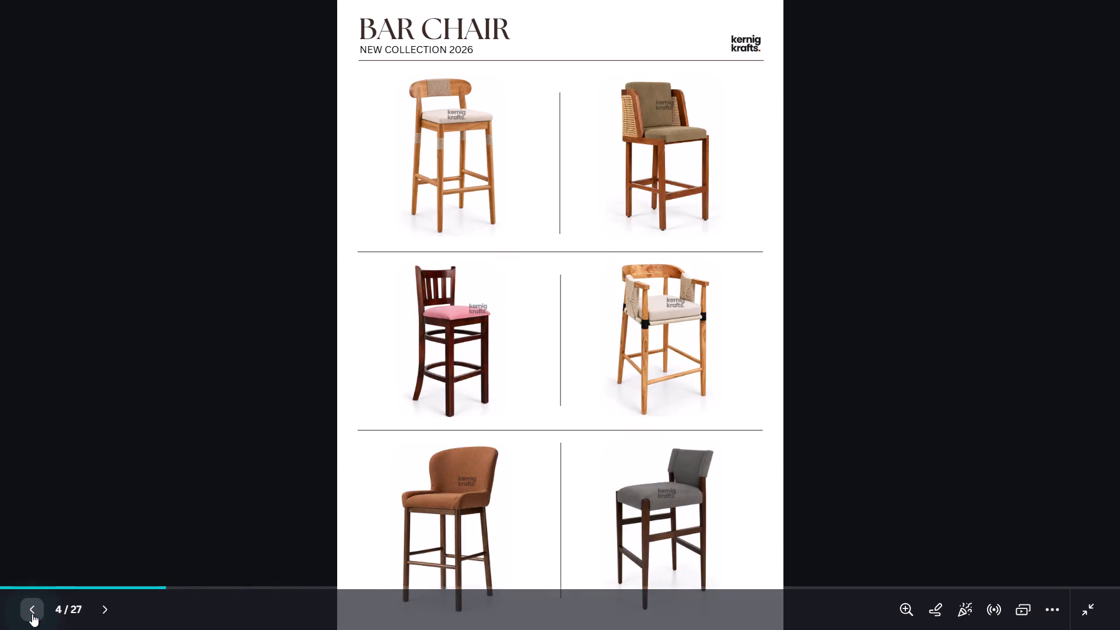
{"action": "triple_click", "coordinate": [32, 614]}
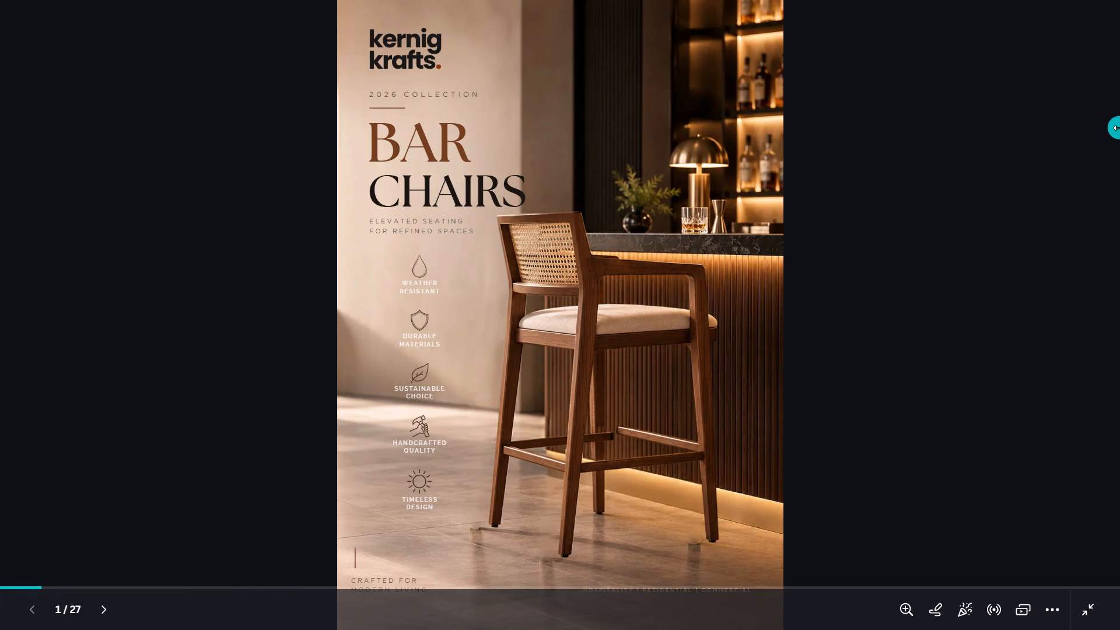
Review the opening pages in the full-screen presentation, from the cover and About Us to the stool grid on page 6.
{"action": "key", "text": "Right"}
{"action": "key", "text": "Down"}
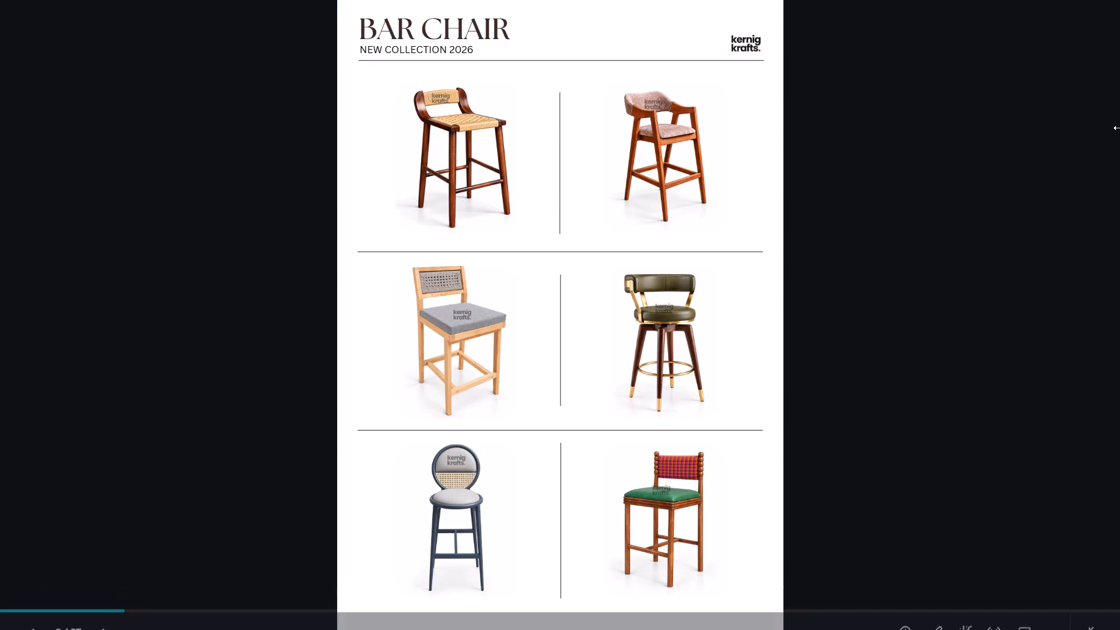
{"action": "key", "text": "Left"}
{"action": "key", "text": "Left"}
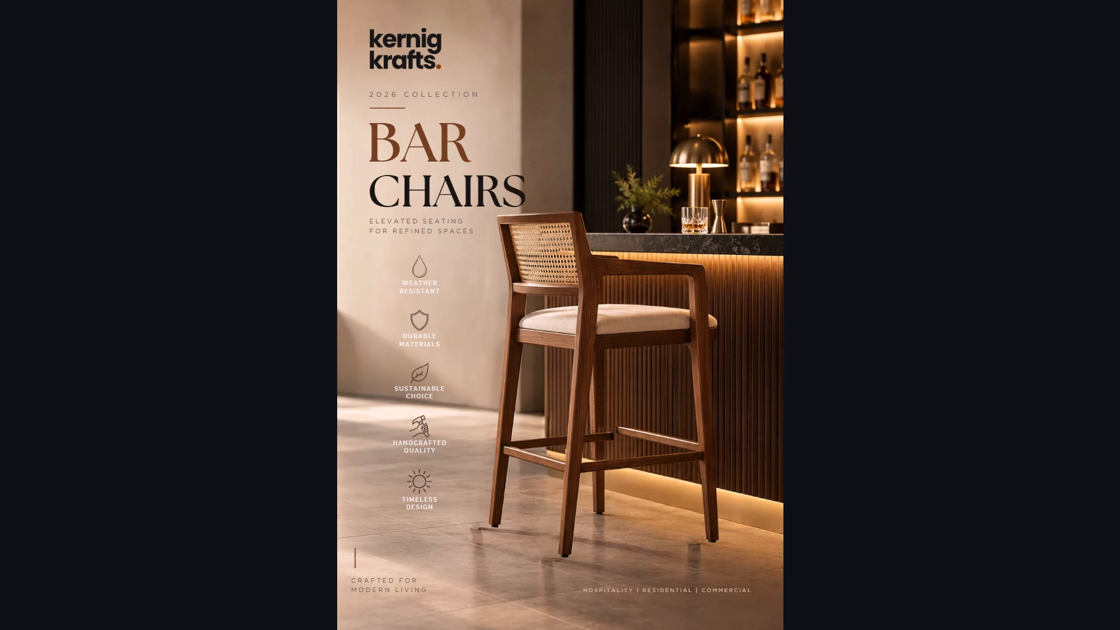
{"action": "key", "text": "Left"}
{"action": "key", "text": "Right"}
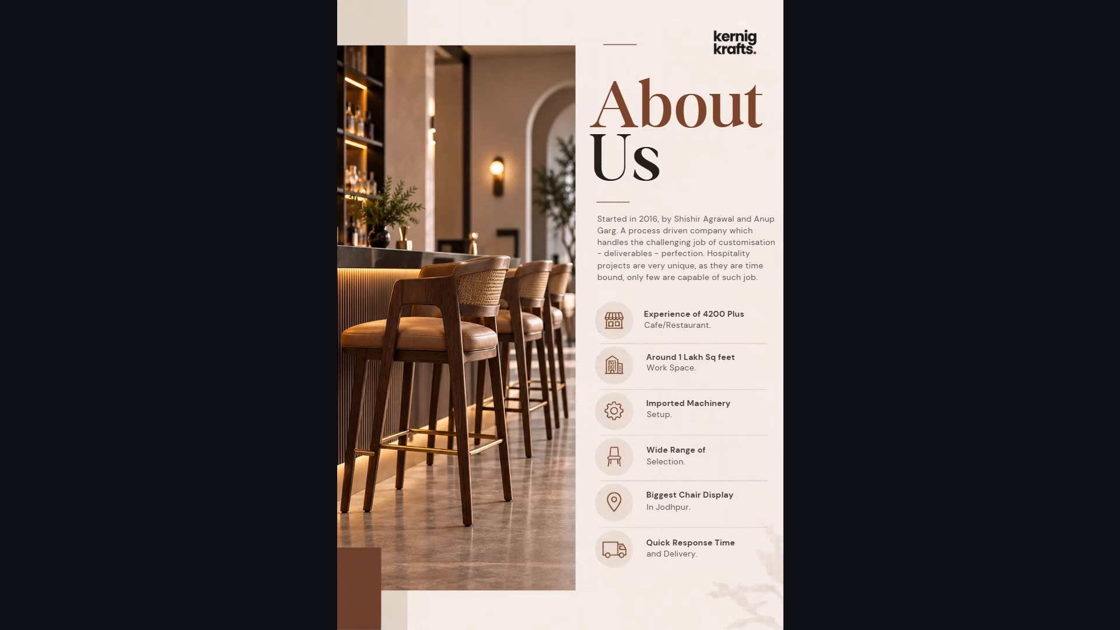
{"action": "key", "text": "Right"}
{"action": "key", "text": "Right"}
{"action": "key", "text": "Left"}
{"action": "key", "text": "Left"}
{"action": "key", "text": "Right"}
{"action": "key", "text": "Right"}
{"action": "key", "text": "Right"}
{"action": "key", "text": "Right"}
{"action": "key", "text": "Left"}
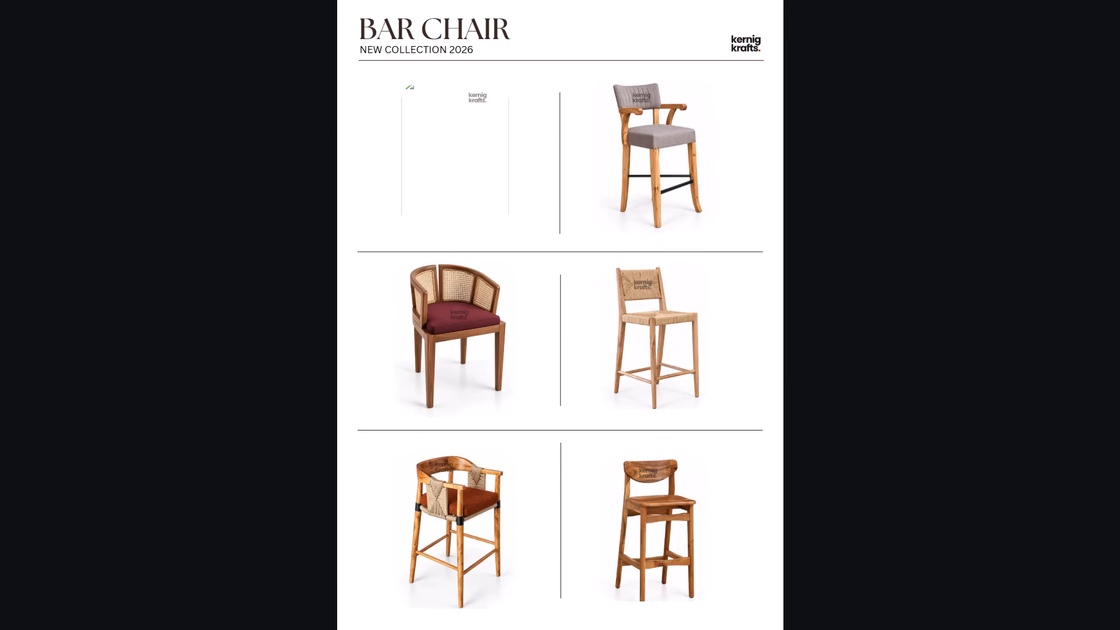
Examine the stool images and logo placements in the full-screen presentation from page 6 through page 18.
{"action": "key", "text": "Right"}
{"action": "key", "text": "Right"}
{"action": "key", "text": "Right"}
{"action": "key", "text": "Right"}
{"action": "key", "text": "Right"}
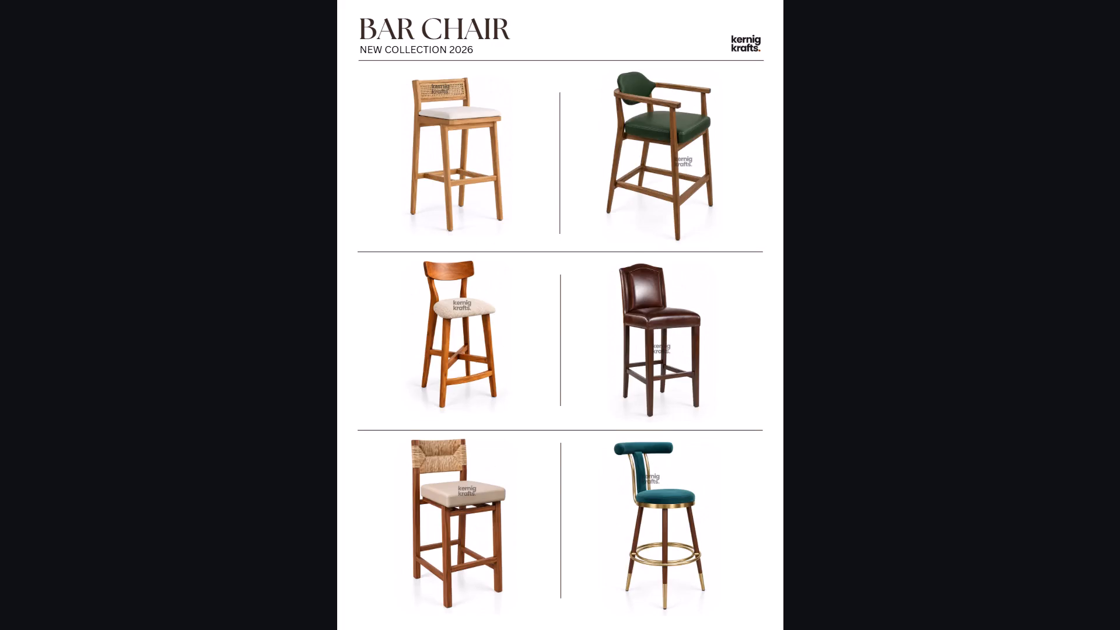
{"action": "key", "text": "Right"}
{"action": "key", "text": "Left"}
{"action": "key", "text": "Right"}
{"action": "key", "text": "Right"}
{"action": "key", "text": "Right"}
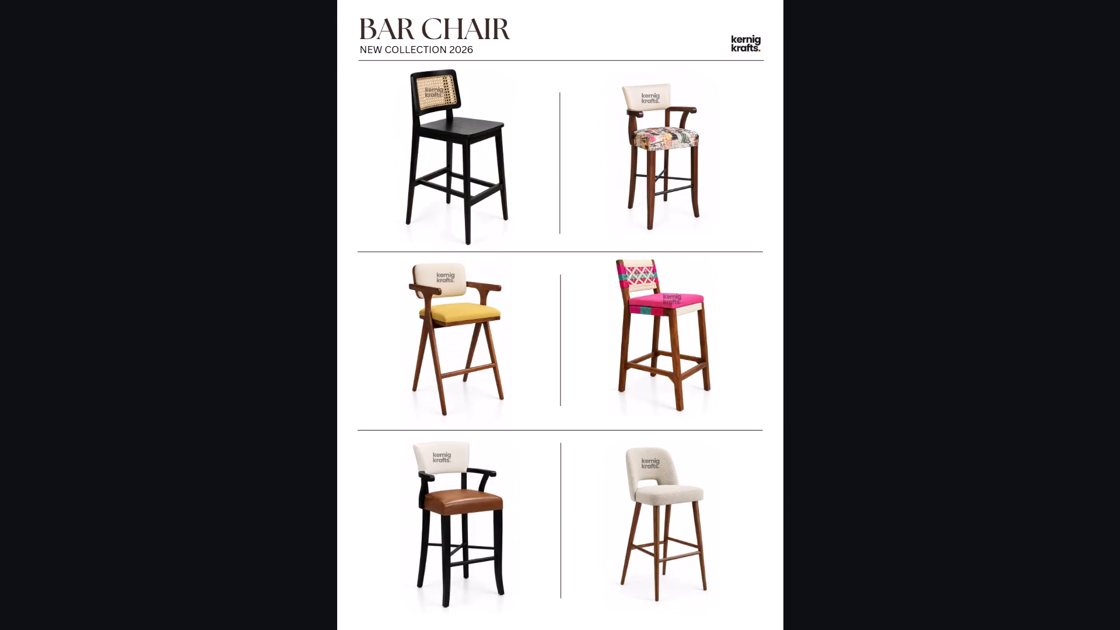
{"action": "key", "text": "Right"}
{"action": "key", "text": "Left"}
{"action": "key", "text": "Right"}
{"action": "key", "text": "Right"}
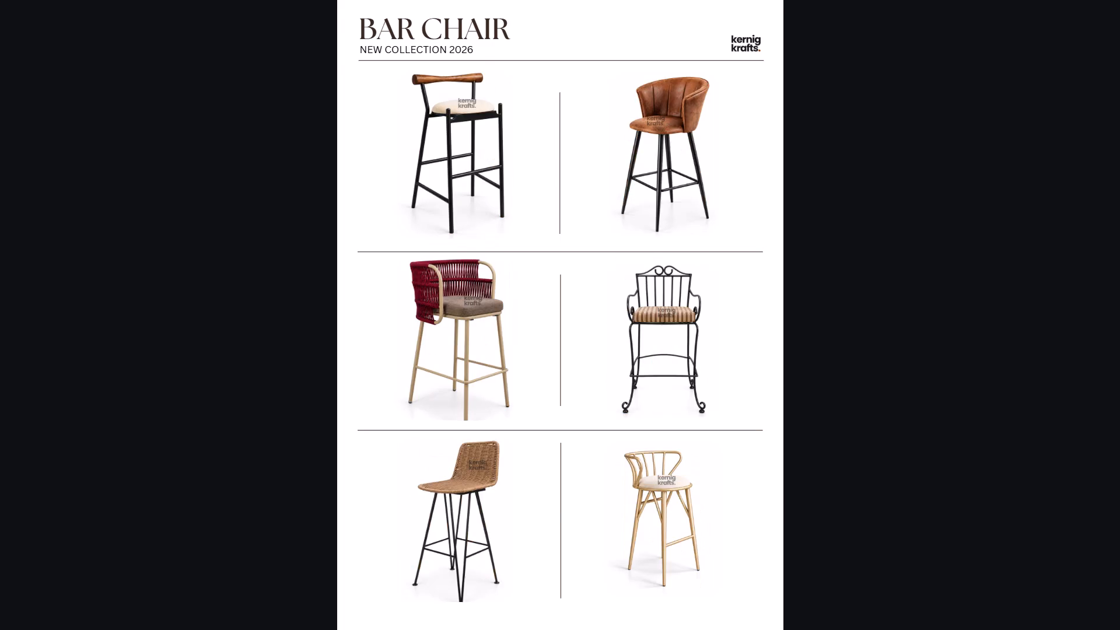
{"action": "key", "text": "Right"}
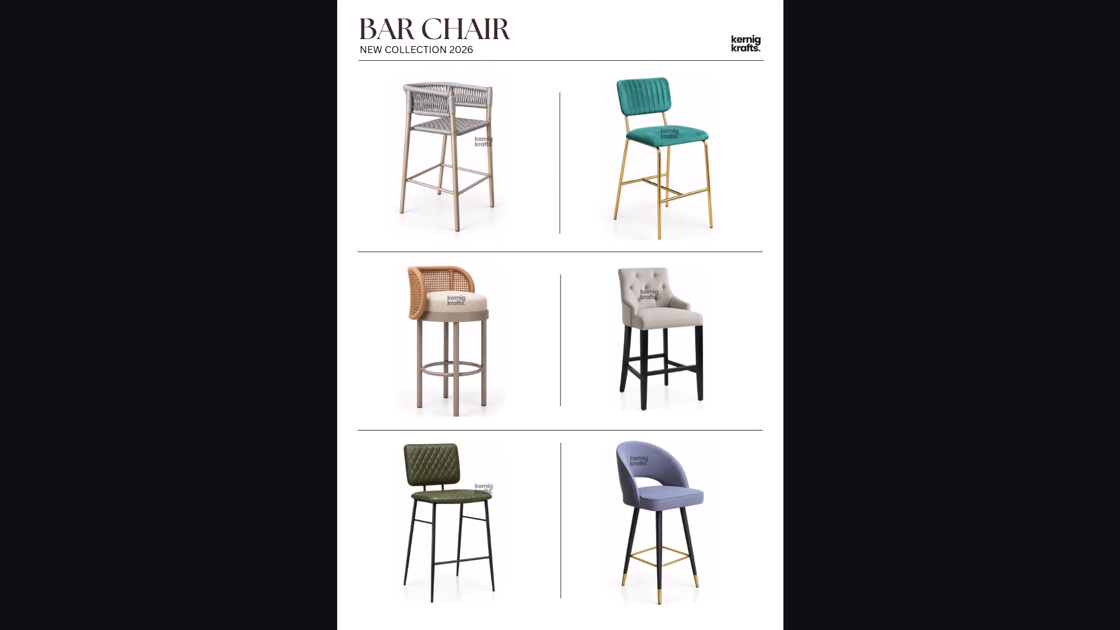
{"action": "key", "text": "Right"}
{"action": "key", "text": "Right"}
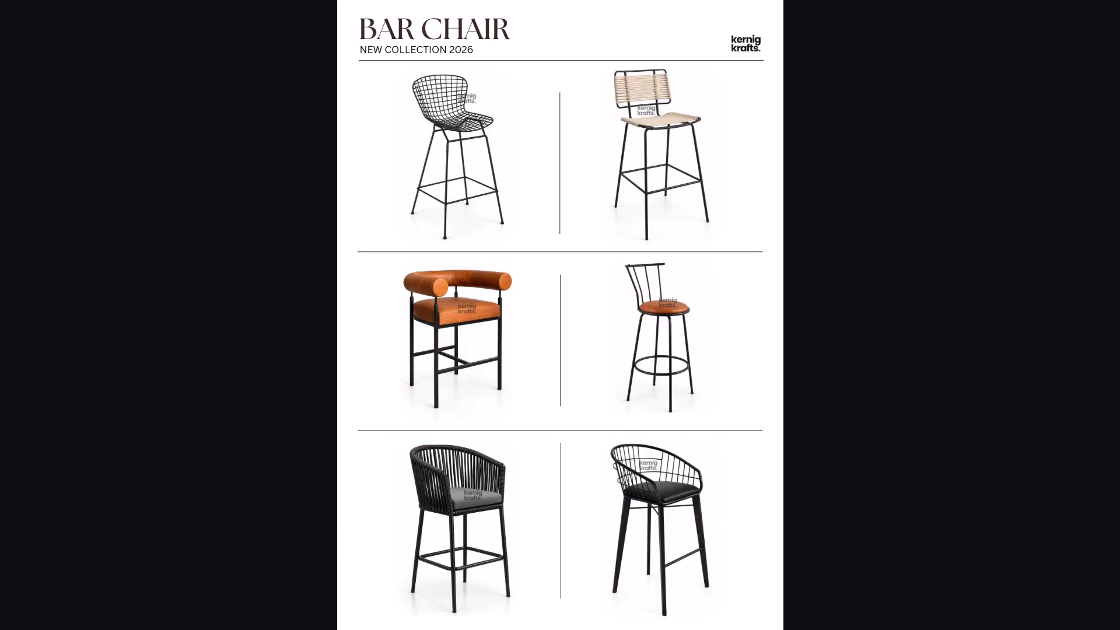
Review the remaining stool pages through the Contact Us page, then leave the full-screen presentation.
{"action": "key", "text": "Right"}
{"action": "key", "text": "Right"}
{"action": "key", "text": "Right"}
{"action": "key", "text": "Right"}
{"action": "key", "text": "Right"}
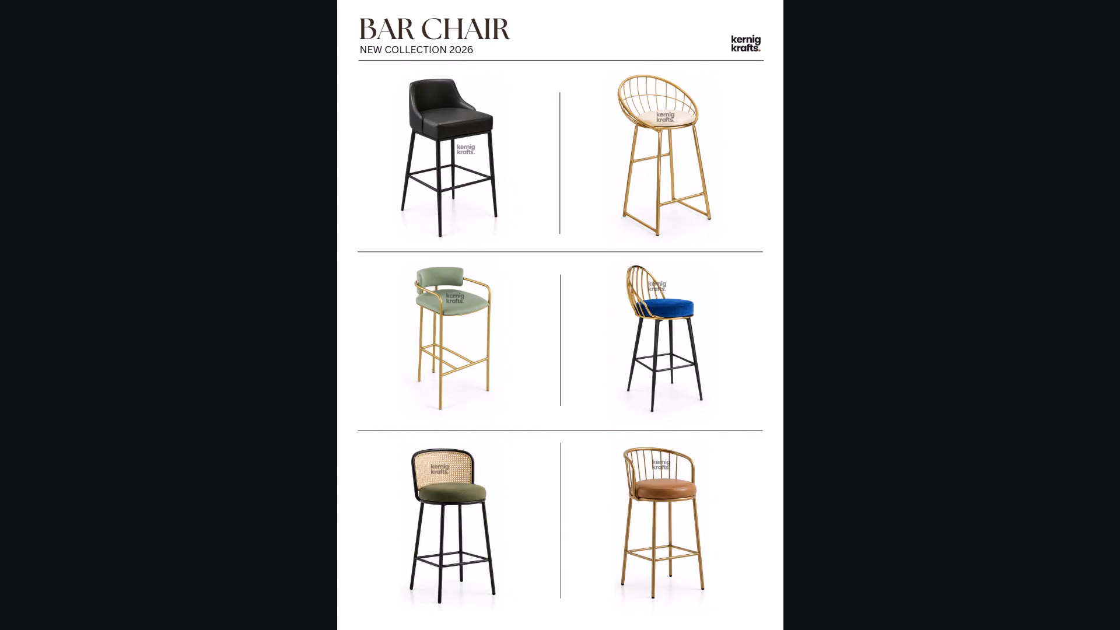
{"action": "key", "text": "Right"}
{"action": "key", "text": "Right"}
{"action": "key", "text": "Right"}
{"action": "key", "text": "Right"}
{"action": "key", "text": "Right"}
{"action": "key", "text": "Right"}
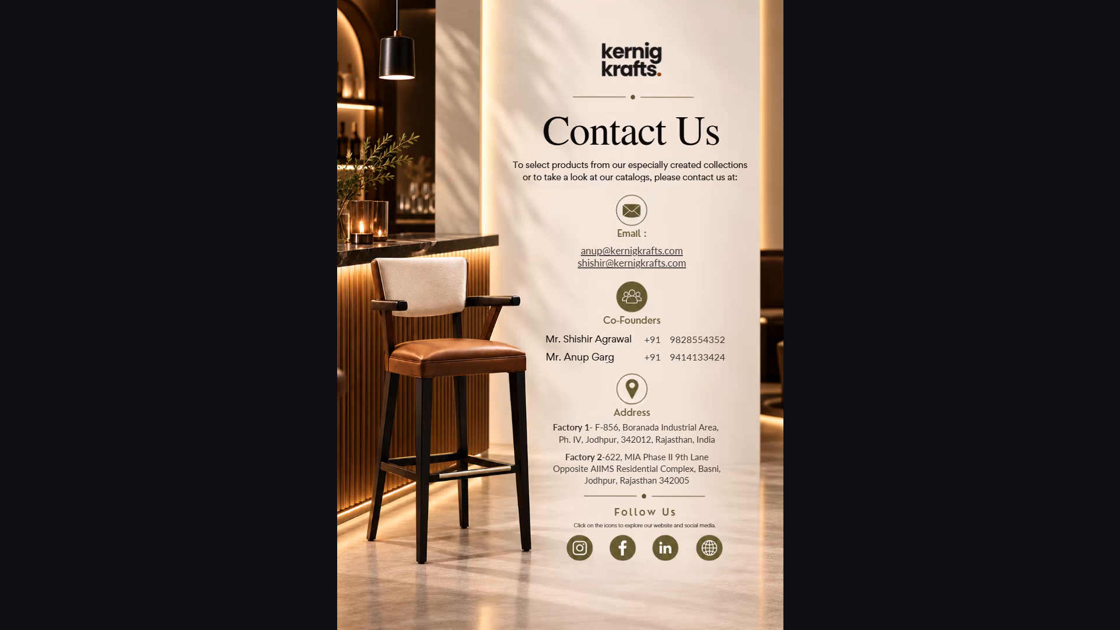
{"action": "key", "text": "Left"}
{"action": "key", "text": "Left"}
{"action": "key", "text": "Left"}
{"action": "key", "text": "Right"}
{"action": "key", "text": "Right"}
{"action": "key", "text": "Right"}
{"action": "key", "text": "Escape"}
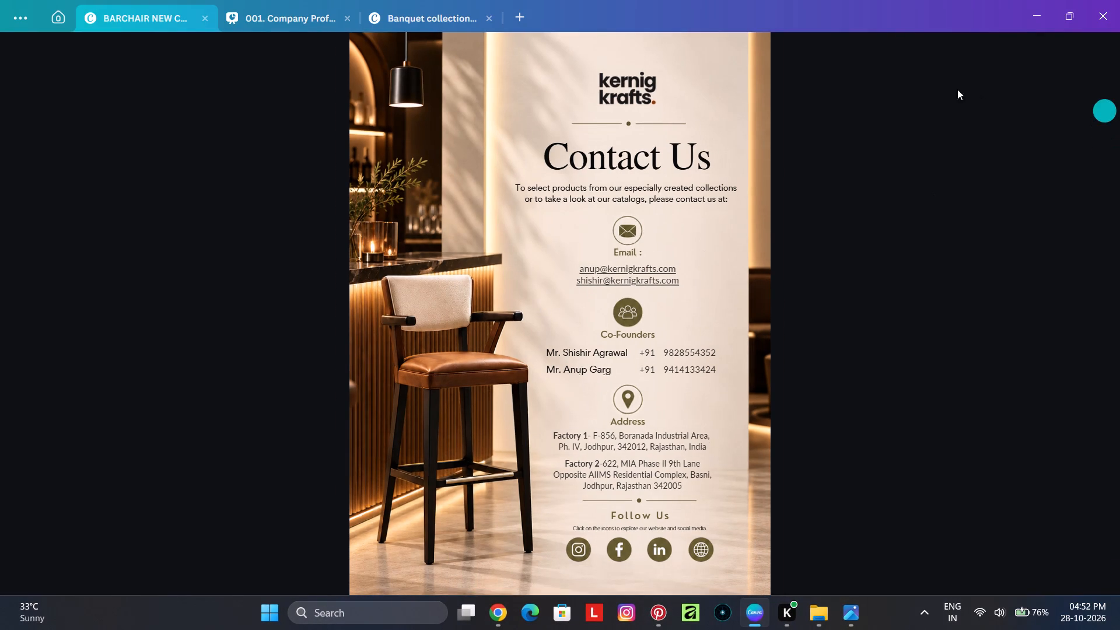
{"action": "left_click", "coordinate": [419, 198]}
Look back through the catalogue from page 26 to page 6 and inspect the blank stool image in page 6's first row.
{"action": "scroll", "coordinate": [652, 246], "scroll_direction": "up", "scroll_amount": 12}
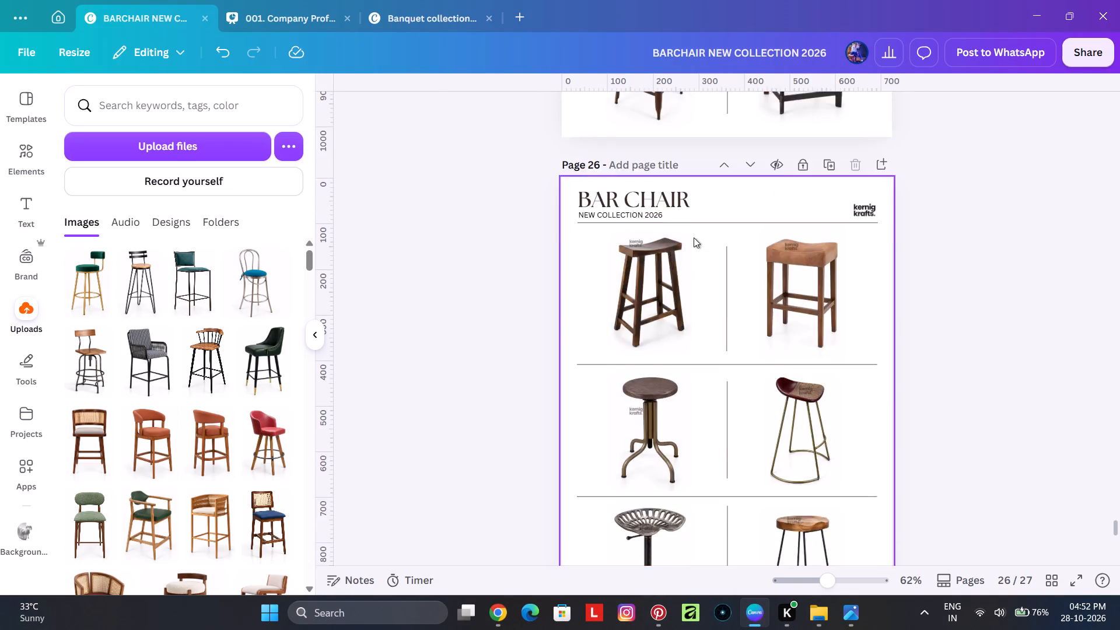
{"action": "scroll", "coordinate": [694, 237], "scroll_direction": "up", "scroll_amount": 12}
{"action": "scroll", "coordinate": [706, 231], "scroll_direction": "up", "scroll_amount": 18}
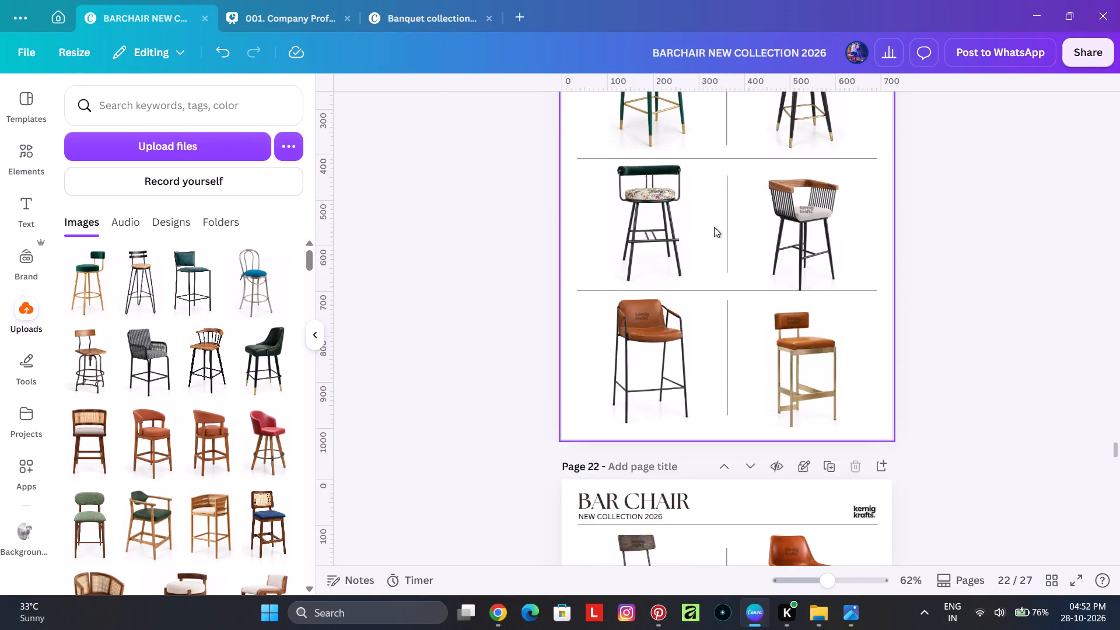
{"action": "scroll", "coordinate": [714, 227], "scroll_direction": "up", "scroll_amount": 20}
{"action": "scroll", "coordinate": [714, 227], "scroll_direction": "up", "scroll_amount": 15}
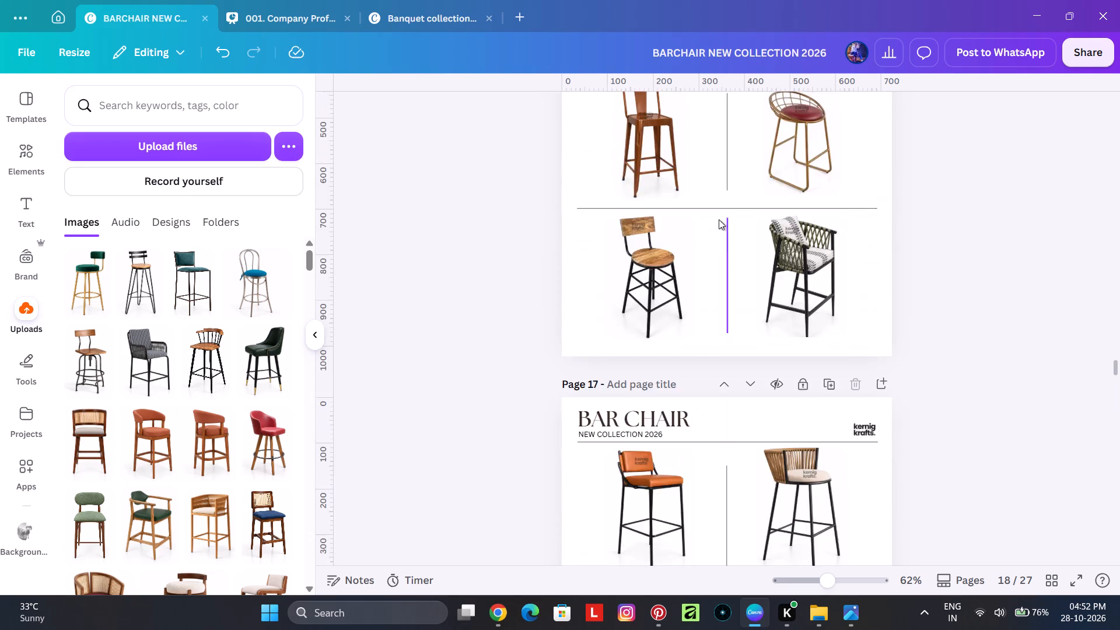
{"action": "scroll", "coordinate": [719, 219], "scroll_direction": "up", "scroll_amount": 20}
{"action": "scroll", "coordinate": [719, 219], "scroll_direction": "up", "scroll_amount": 15}
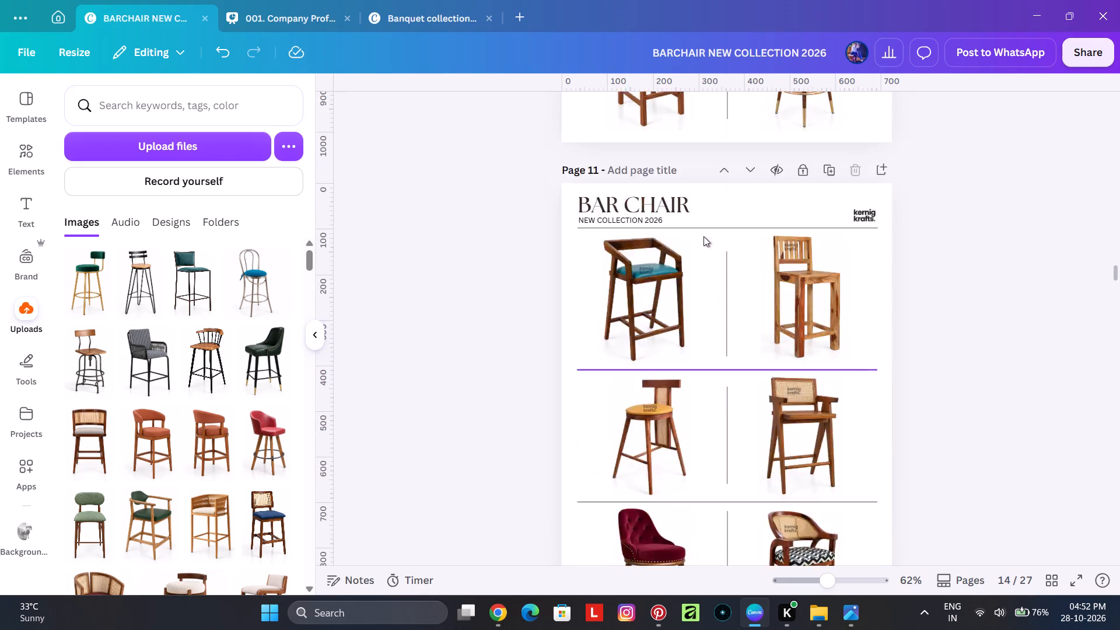
{"action": "scroll", "coordinate": [703, 236], "scroll_direction": "up", "scroll_amount": 20}
{"action": "scroll", "coordinate": [703, 236], "scroll_direction": "up", "scroll_amount": 15}
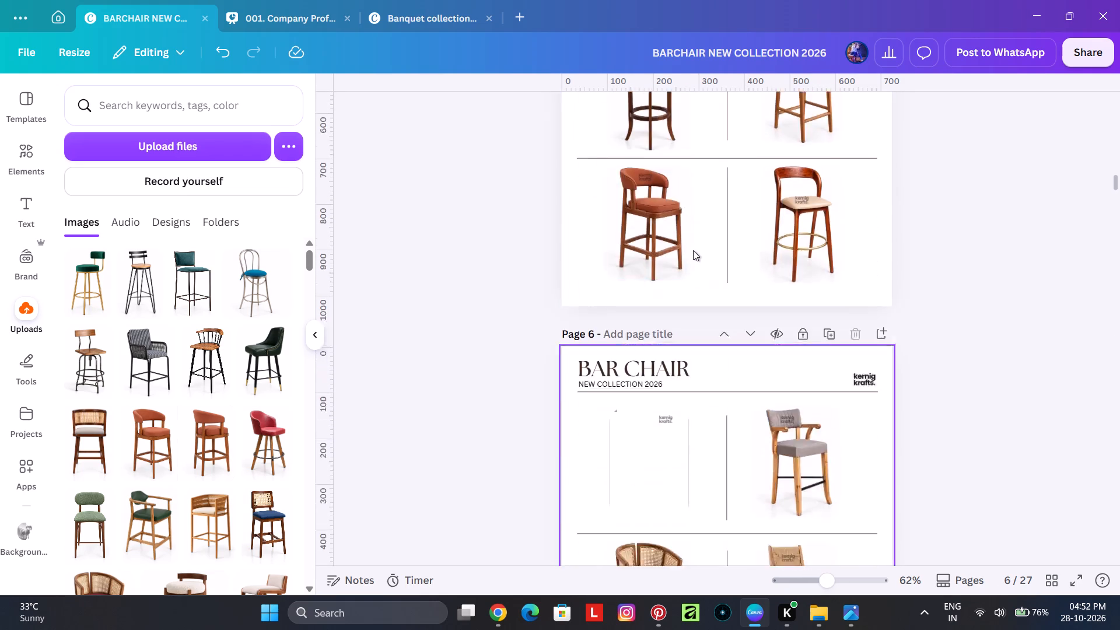
{"action": "scroll", "coordinate": [693, 250], "scroll_direction": "up", "scroll_amount": 8}
{"action": "scroll", "coordinate": [692, 250], "scroll_direction": "down", "scroll_amount": 9}
{"action": "left_click", "coordinate": [657, 229]}
{"action": "scroll", "coordinate": [658, 226], "scroll_direction": "up", "scroll_amount": 4, "text": "ctrl"}
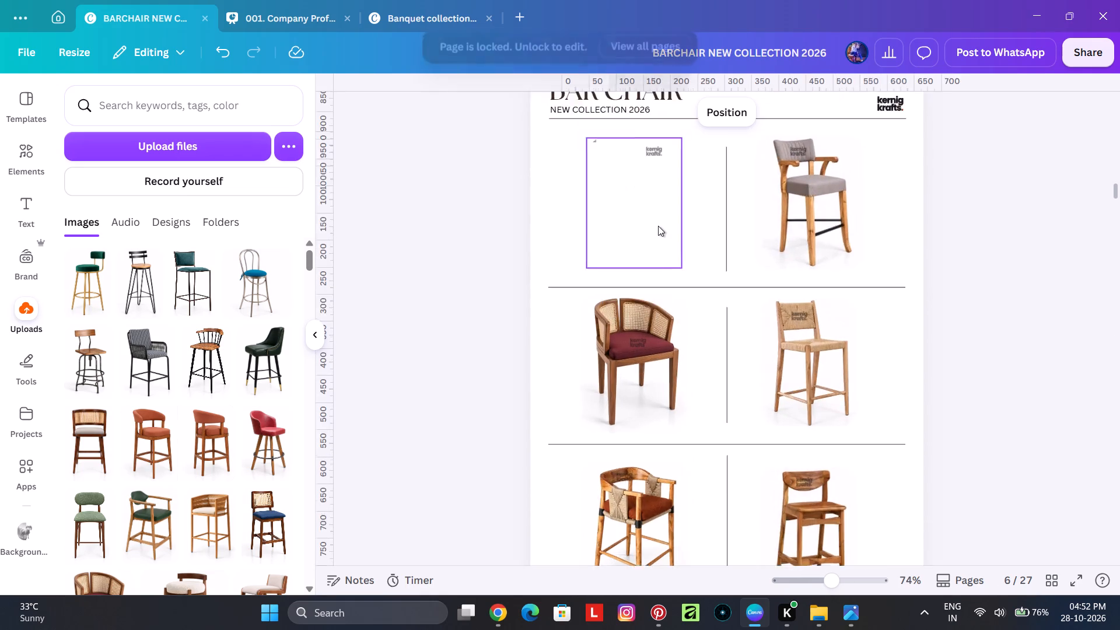
{"action": "scroll", "coordinate": [654, 216], "scroll_direction": "up", "scroll_amount": 3, "text": "ctrl"}
{"action": "left_click", "coordinate": [719, 310]}
{"action": "scroll", "coordinate": [651, 341], "scroll_direction": "up", "scroll_amount": 2}
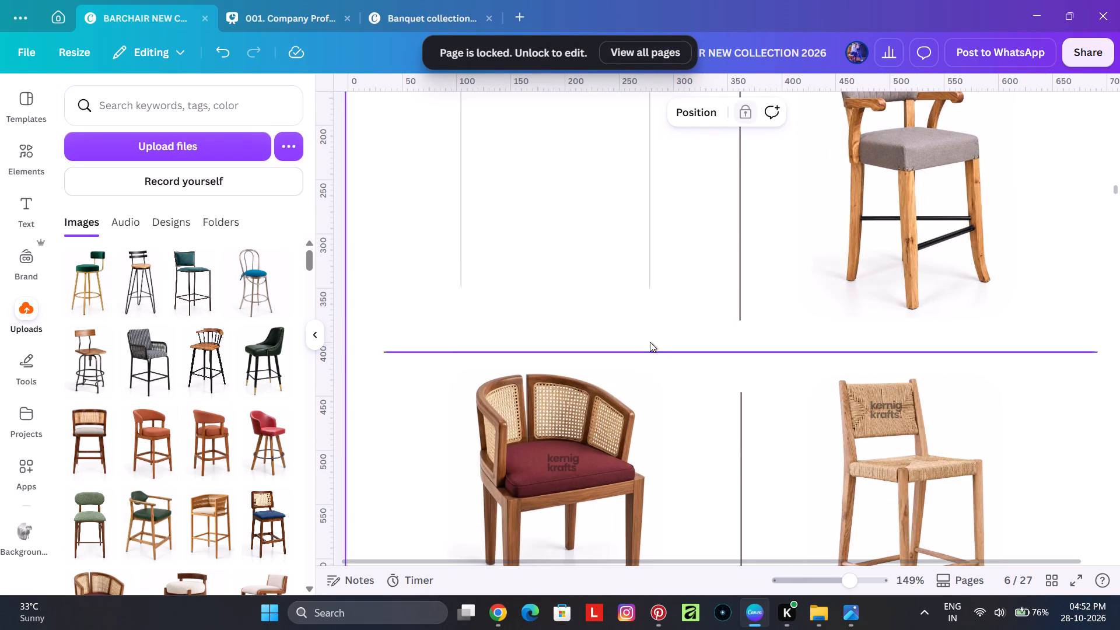
{"action": "scroll", "coordinate": [650, 342], "scroll_direction": "up", "scroll_amount": 1}
{"action": "scroll", "coordinate": [610, 350], "scroll_direction": "down", "scroll_amount": 2, "text": "ctrl"}
{"action": "left_click", "coordinate": [597, 350]}
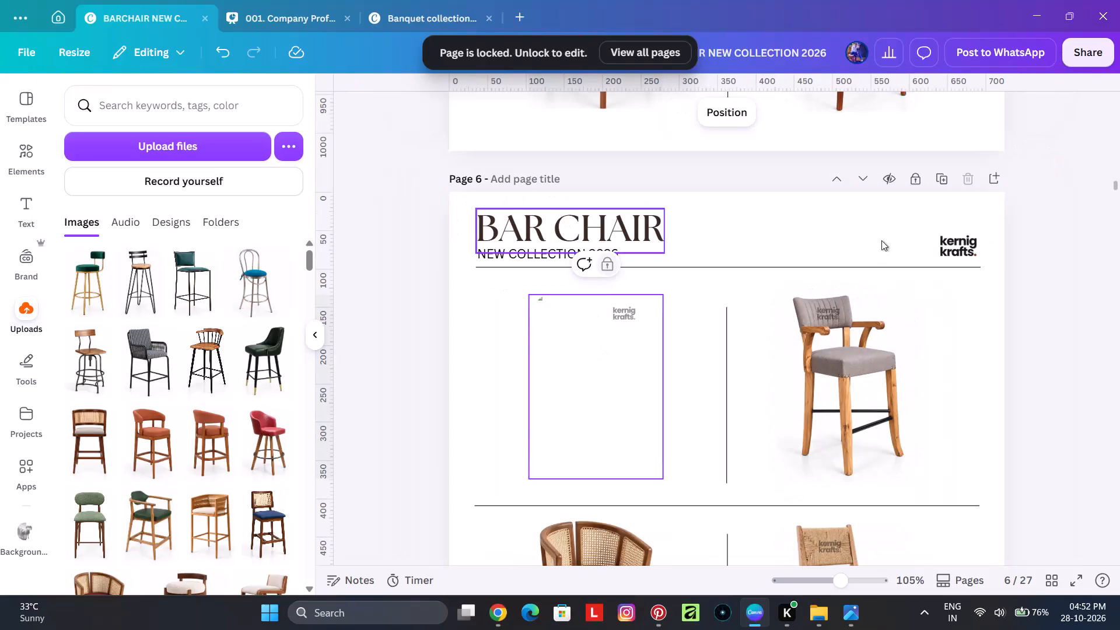
Unlock page 6, check the first stool image and its kernig krafts logo up close, and lock the page again.
{"action": "left_click", "coordinate": [919, 170]}
{"action": "scroll", "coordinate": [617, 330], "scroll_direction": "up", "scroll_amount": 5, "text": "ctrl"}
{"action": "scroll", "coordinate": [568, 338], "scroll_direction": "up", "scroll_amount": 4, "text": "ctrl"}
{"action": "scroll", "coordinate": [568, 338], "scroll_direction": "down", "scroll_amount": 2, "text": "ctrl"}
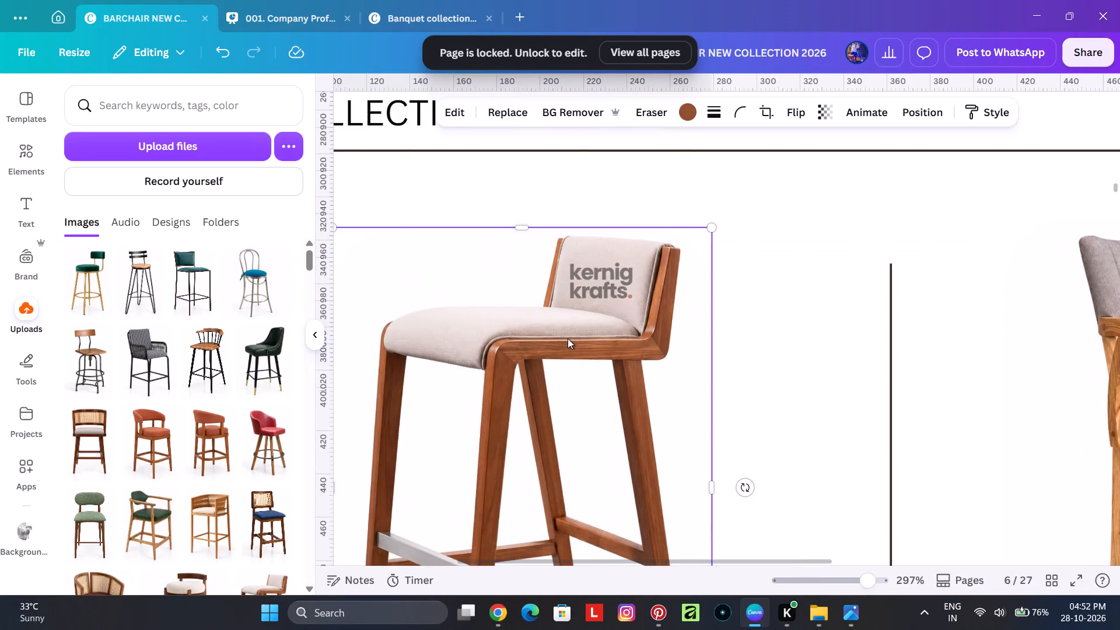
{"action": "scroll", "coordinate": [568, 338], "scroll_direction": "down", "scroll_amount": 5, "text": "ctrl"}
{"action": "double_click", "coordinate": [961, 153]}
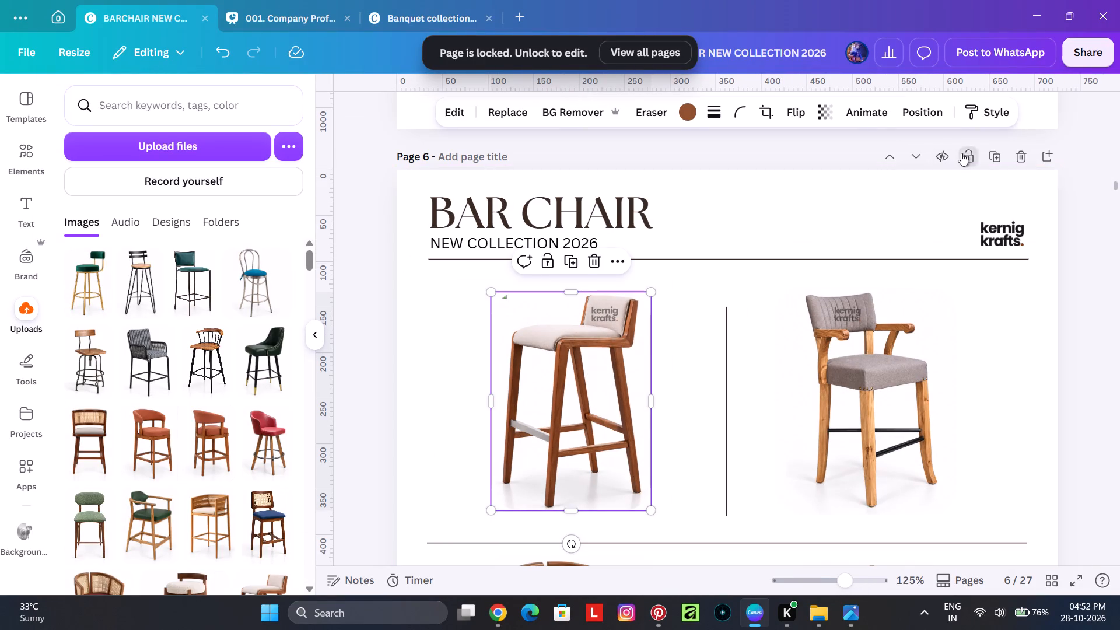
Unlock the Cover Page so that its WEATHER RESISTANT label can be edited.
{"action": "scroll", "coordinate": [573, 454], "scroll_direction": "up", "scroll_amount": 5}
{"action": "scroll", "coordinate": [667, 370], "scroll_direction": "down", "scroll_amount": 3, "text": "ctrl"}
{"action": "scroll", "coordinate": [667, 370], "scroll_direction": "up", "scroll_amount": 9}
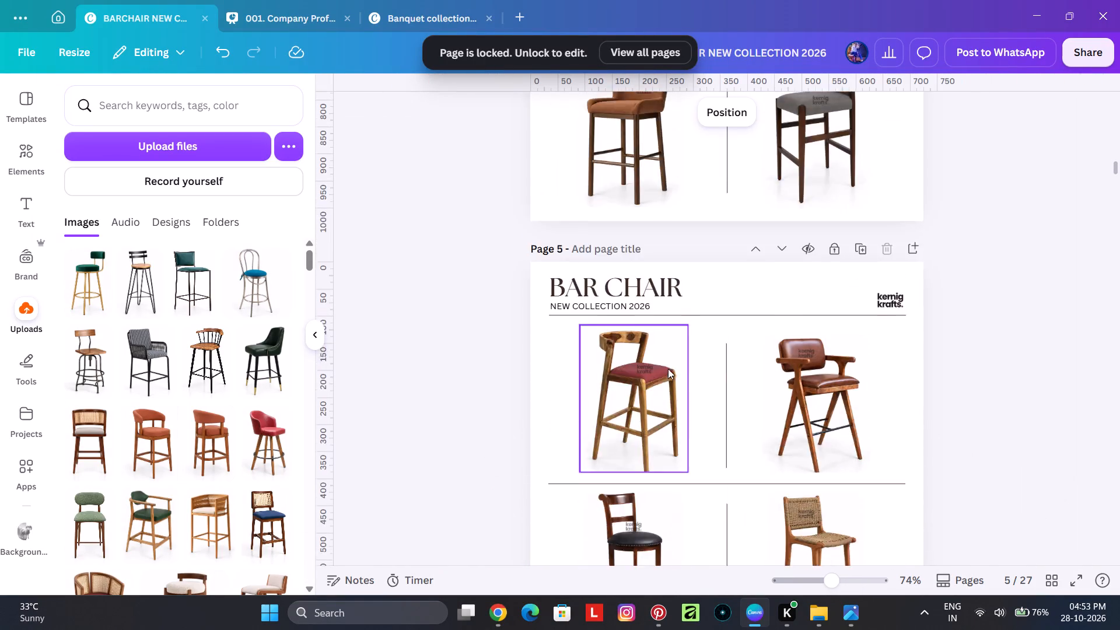
{"action": "scroll", "coordinate": [668, 369], "scroll_direction": "up", "scroll_amount": 20}
{"action": "scroll", "coordinate": [668, 369], "scroll_direction": "up", "scroll_amount": 1}
{"action": "scroll", "coordinate": [606, 358], "scroll_direction": "up", "scroll_amount": 4, "text": "ctrl"}
{"action": "left_click", "coordinate": [512, 468]}
{"action": "double_click", "coordinate": [514, 461]}
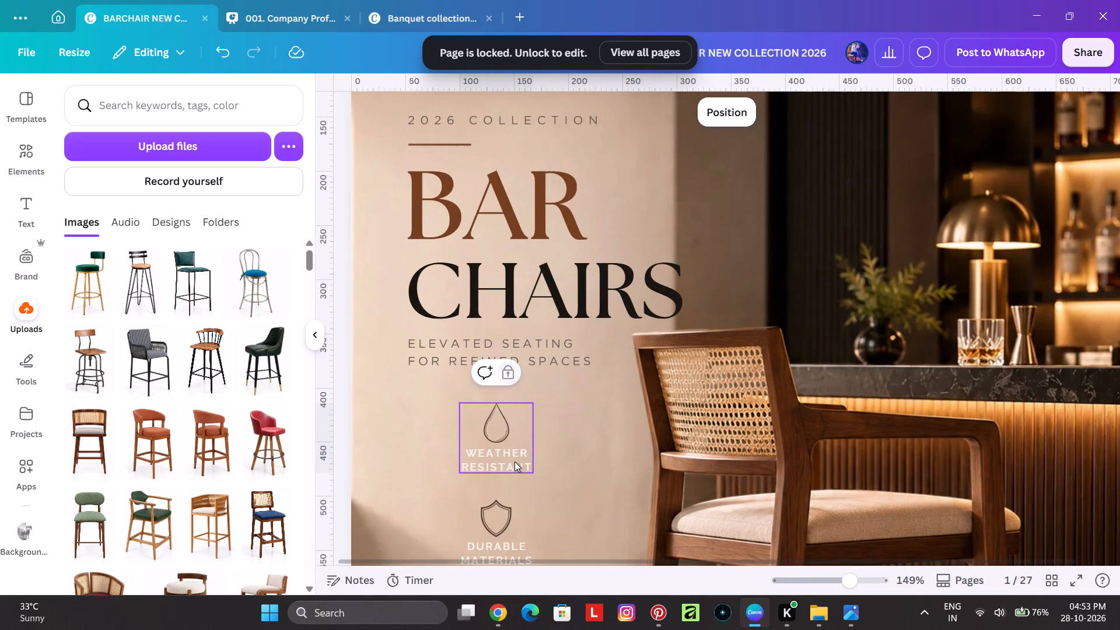
{"action": "scroll", "coordinate": [864, 236], "scroll_direction": "up", "scroll_amount": 2}
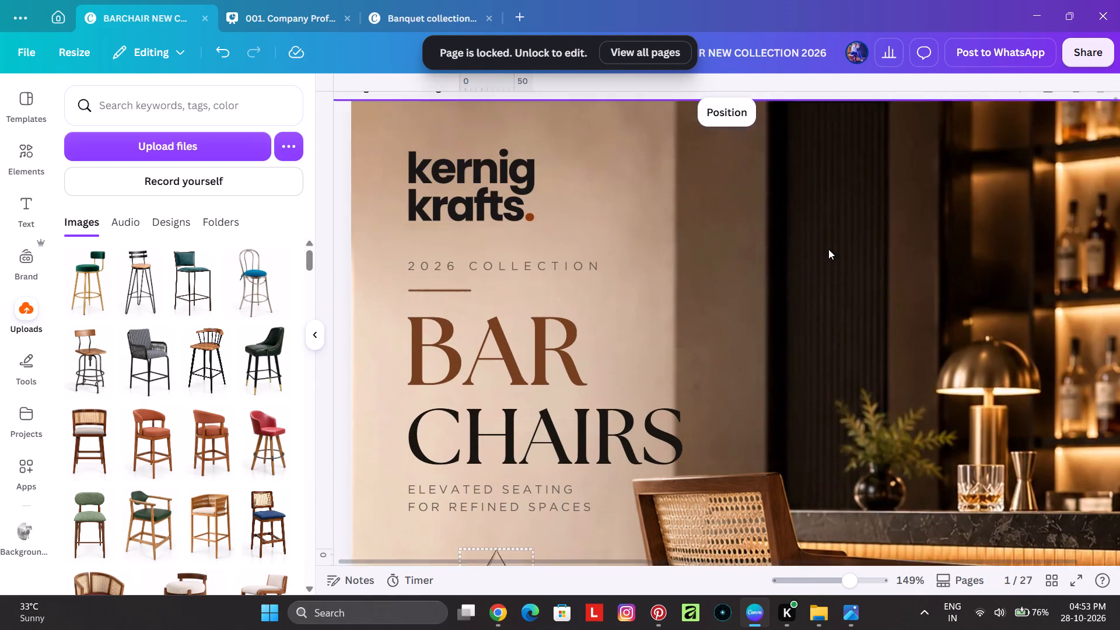
{"action": "scroll", "coordinate": [828, 249], "scroll_direction": "down", "scroll_amount": 2, "text": "ctrl"}
{"action": "left_click", "coordinate": [923, 130]}
{"action": "left_click", "coordinate": [923, 130]}
{"action": "double_click", "coordinate": [923, 130]}
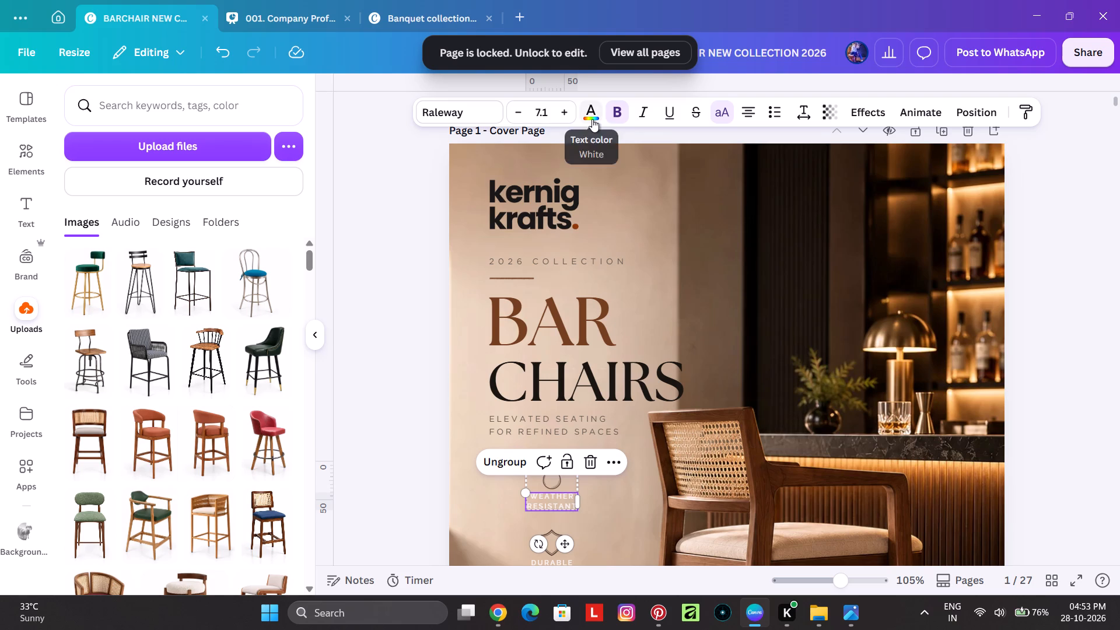
Change the WEATHER RESISTANT label's text colour on the cover page from the document's text colours to dark brown.
{"action": "left_click", "coordinate": [592, 119]}
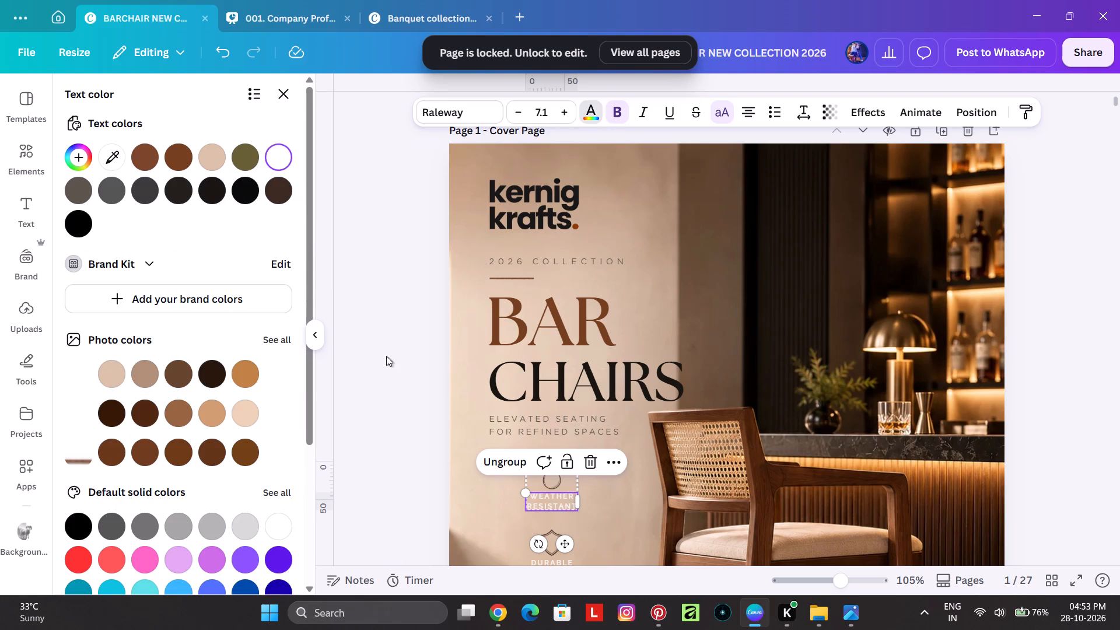
{"action": "scroll", "coordinate": [555, 478], "scroll_direction": "up", "scroll_amount": 2, "text": "ctrl"}
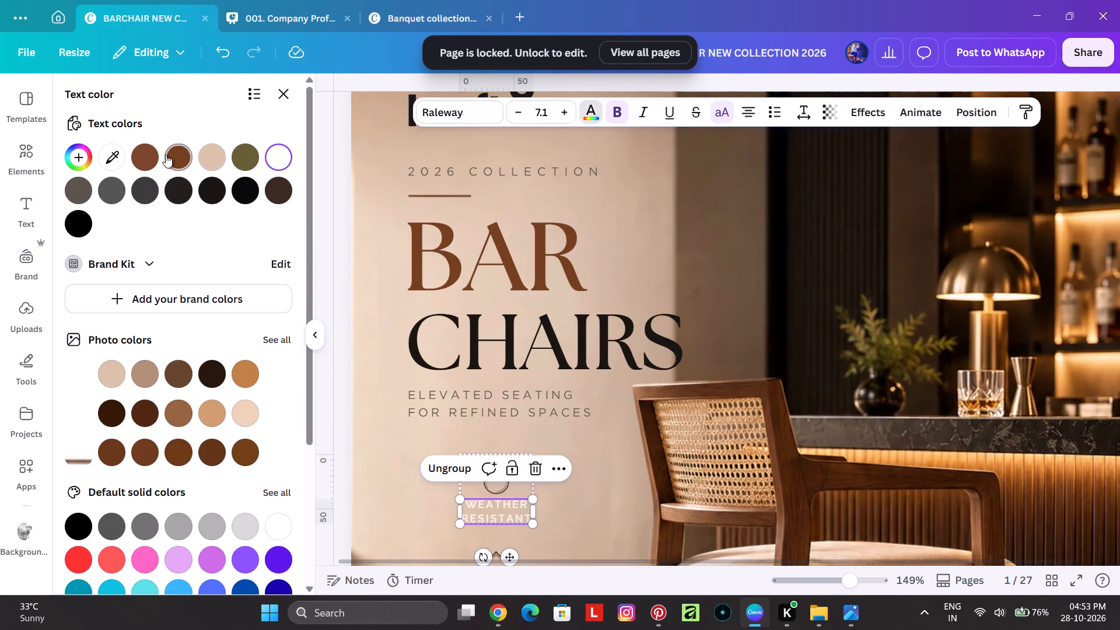
{"action": "left_click", "coordinate": [153, 155]}
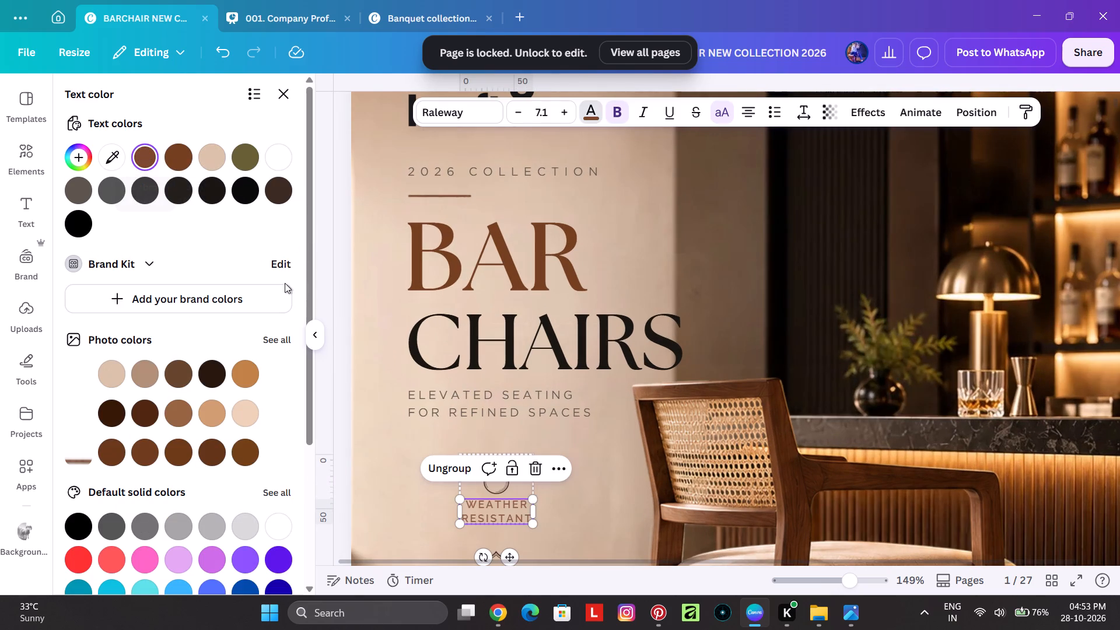
{"action": "left_click", "coordinate": [282, 192]}
Recolour the SUSTAINABLE CHOICE label on the cover page with the same dark brown text colour.
{"action": "scroll", "coordinate": [426, 339], "scroll_direction": "down", "scroll_amount": 3}
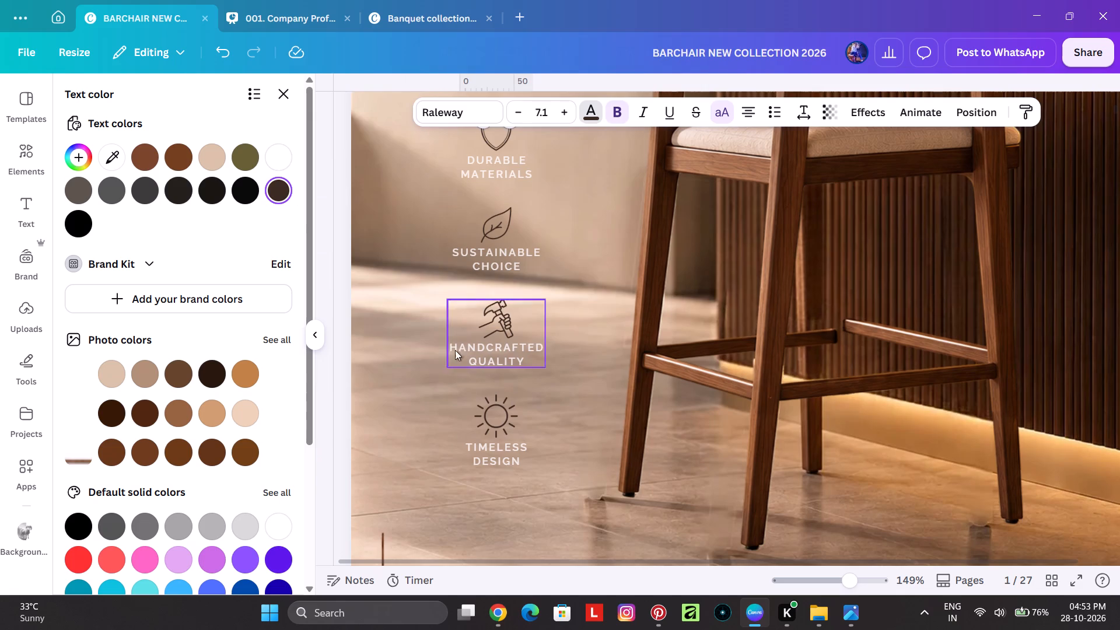
{"action": "double_click", "coordinate": [495, 261]}
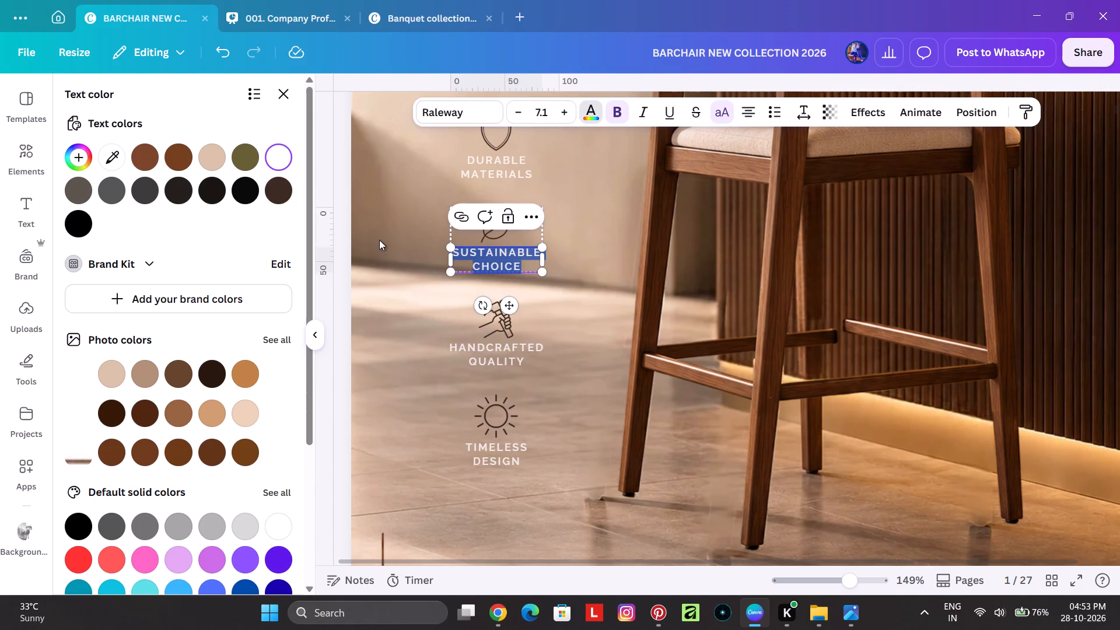
{"action": "left_click", "coordinate": [286, 188]}
Select the HANDCRAFTED QUALITY label's text on the cover page for recolouring.
{"action": "double_click", "coordinate": [496, 353]}
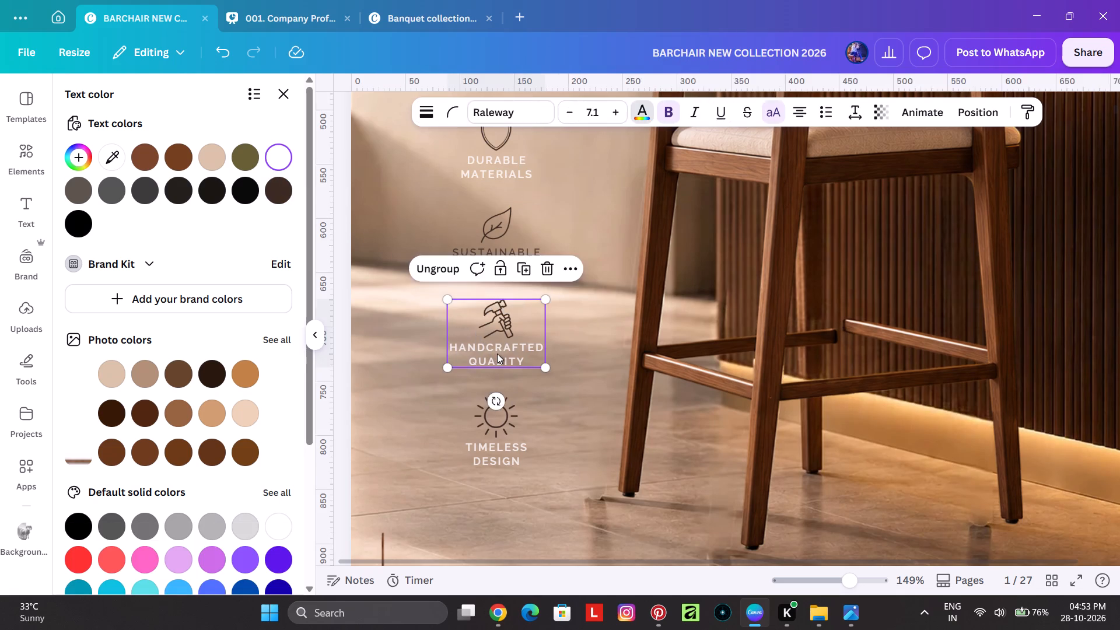
Recolour the HANDCRAFTED QUALITY, TIMELESS DESIGN and DURABLE MATERIALS labels on the cover page with the same dark brown text colour.
{"action": "left_click", "coordinate": [285, 183]}
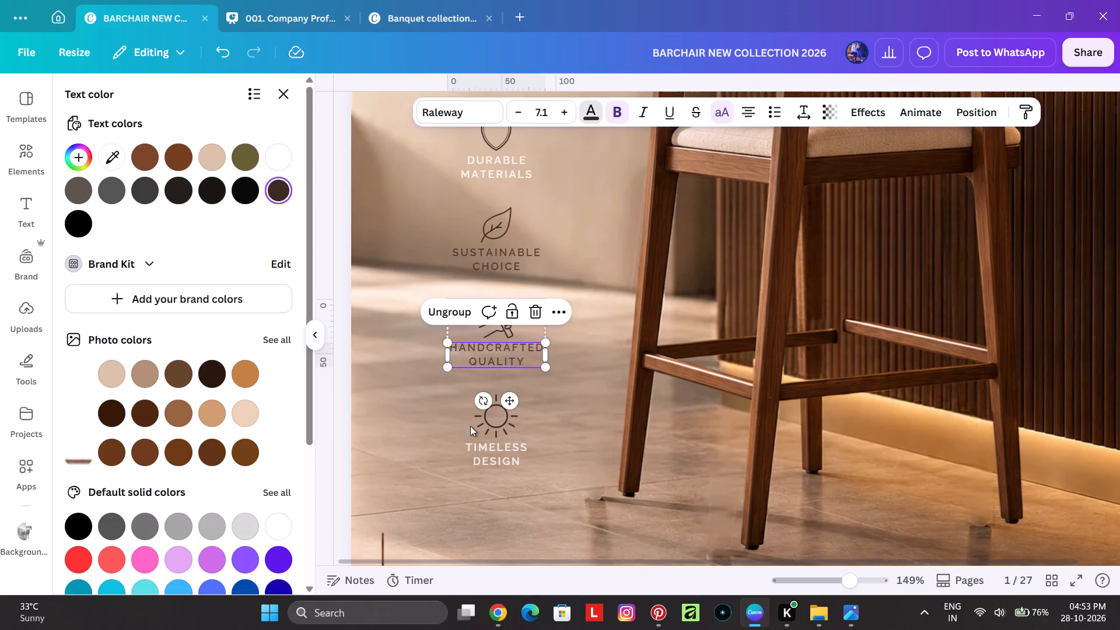
{"action": "double_click", "coordinate": [489, 450]}
{"action": "left_click", "coordinate": [280, 197]}
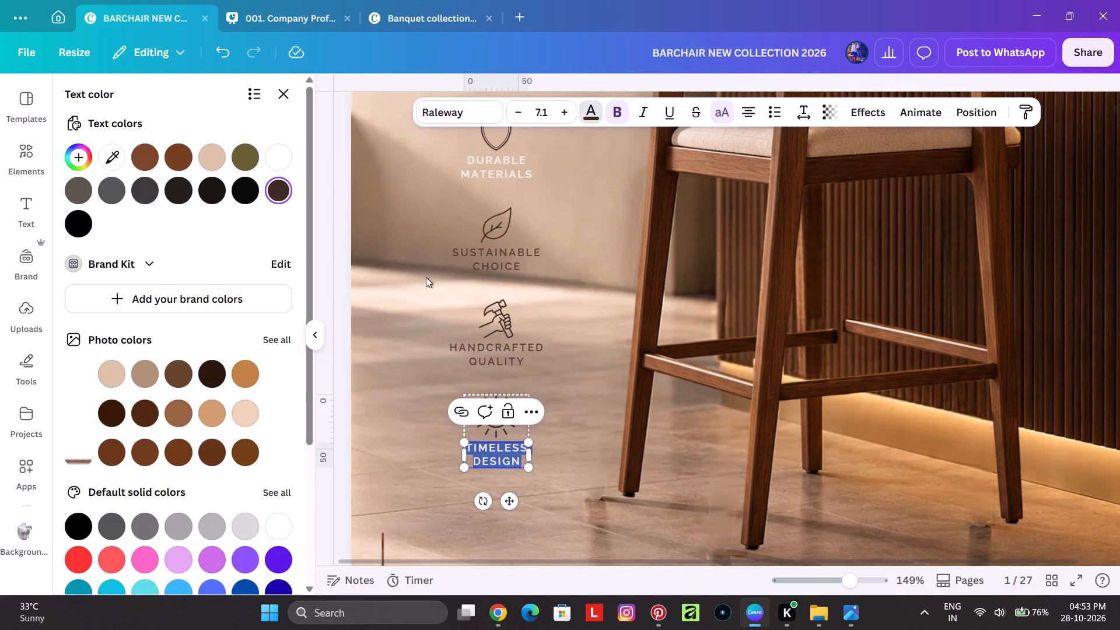
{"action": "double_click", "coordinate": [525, 165]}
{"action": "left_click", "coordinate": [277, 184]}
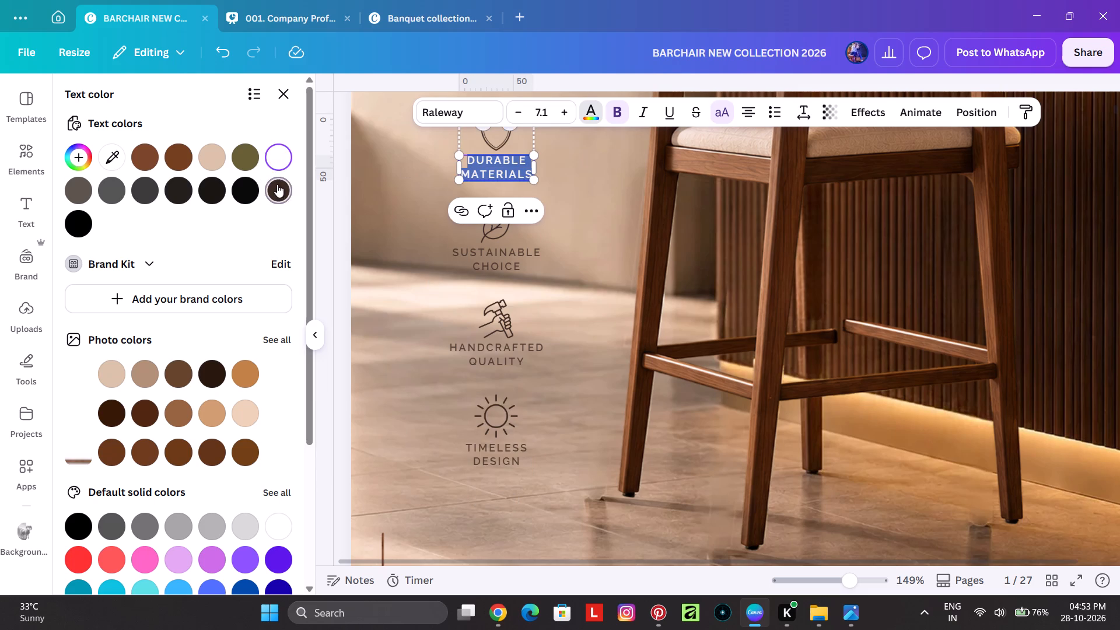
{"action": "left_click", "coordinate": [419, 270]}
Lock the Cover Page again.
{"action": "scroll", "coordinate": [608, 351], "scroll_direction": "down", "scroll_amount": 3, "text": "ctrl"}
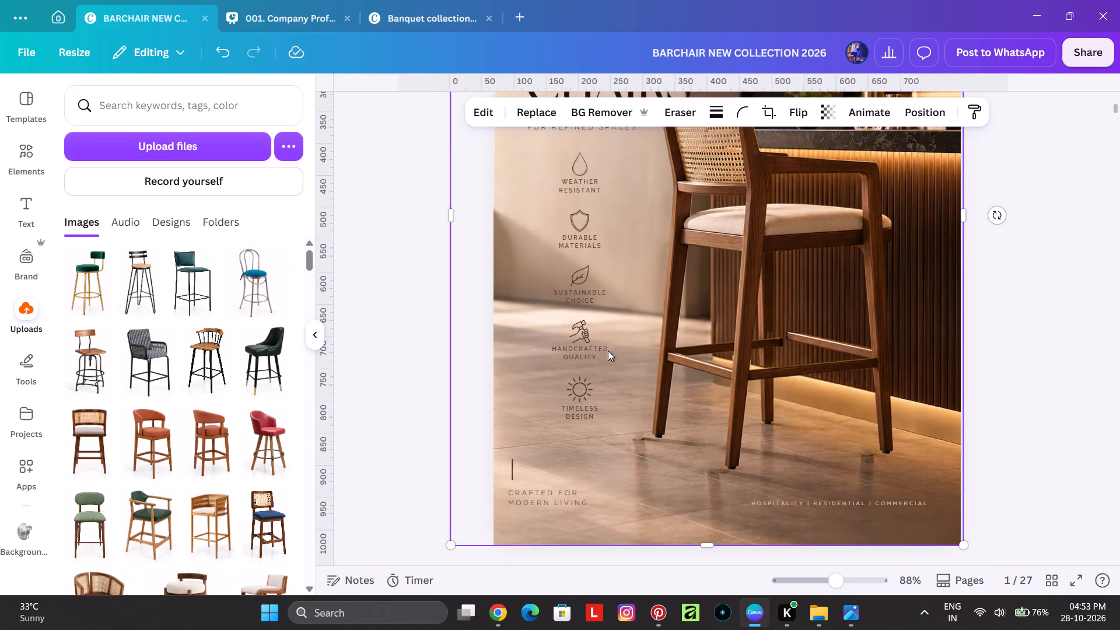
{"action": "left_click", "coordinate": [412, 299]}
{"action": "scroll", "coordinate": [821, 408], "scroll_direction": "up", "scroll_amount": 1}
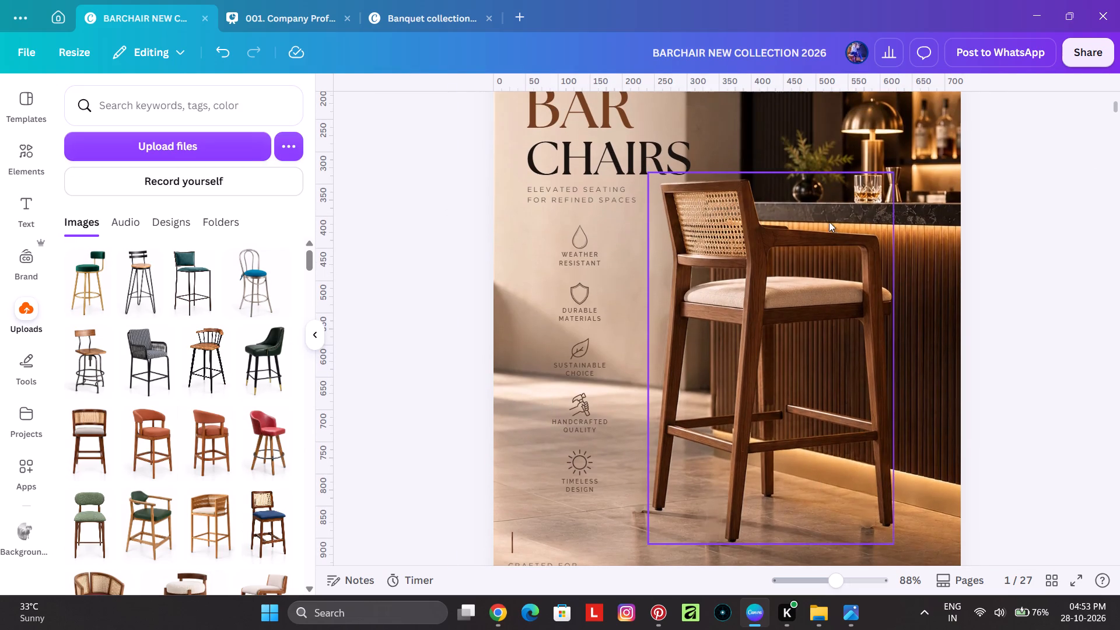
{"action": "scroll", "coordinate": [865, 288], "scroll_direction": "up", "scroll_amount": 4}
{"action": "double_click", "coordinate": [865, 145]}
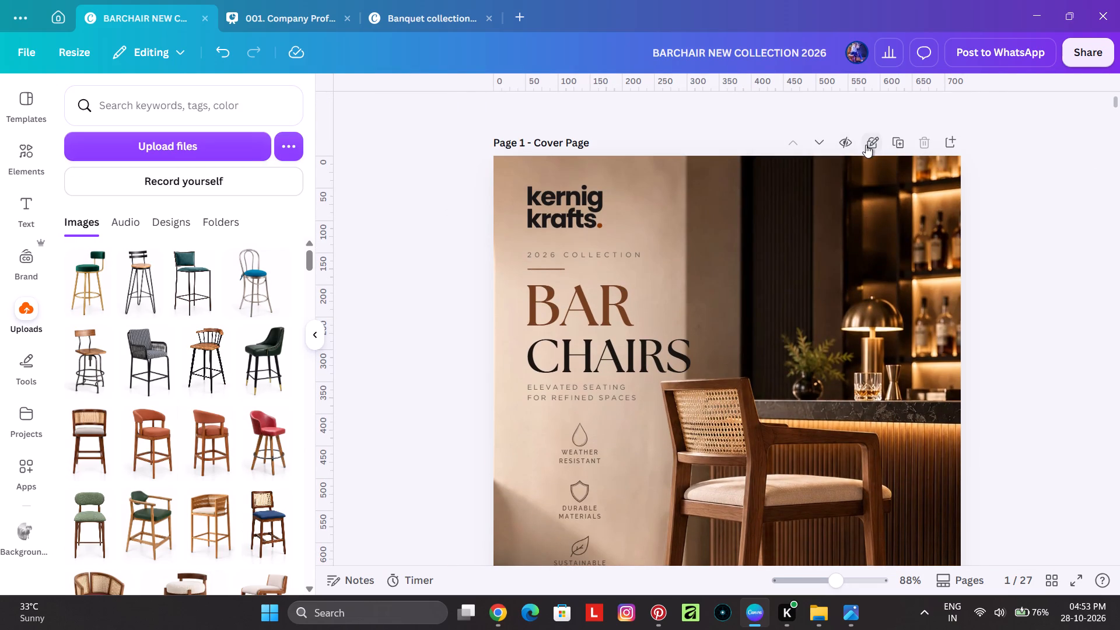
{"action": "left_click", "coordinate": [836, 119]}
Copy the design's share link with view-only access for anyone with the link.
{"action": "left_click", "coordinate": [1077, 48]}
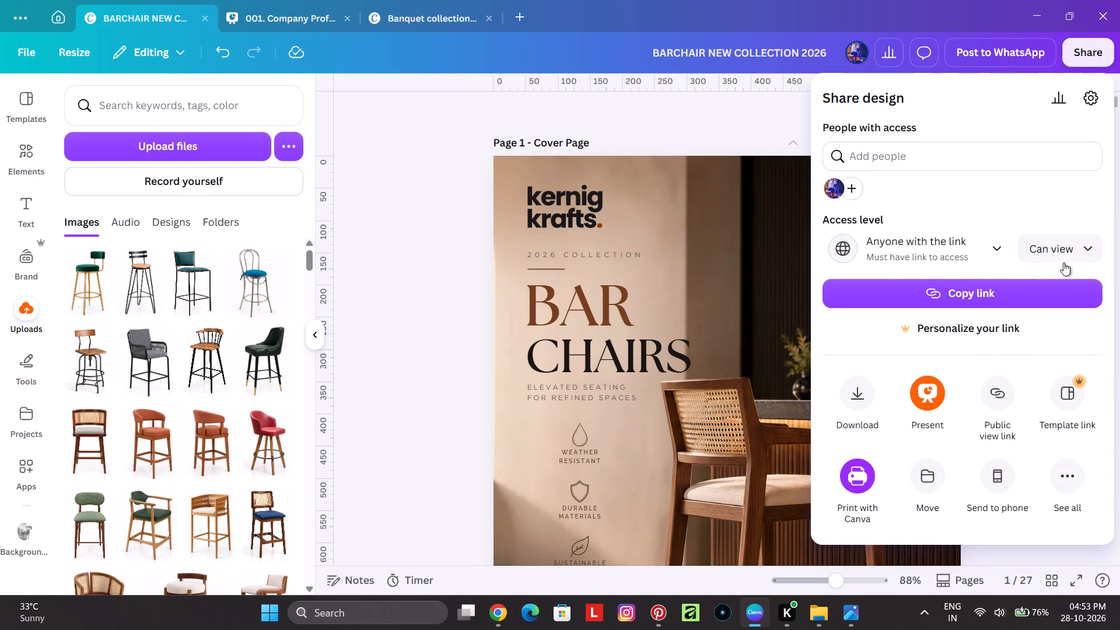
{"action": "left_click", "coordinate": [968, 287]}
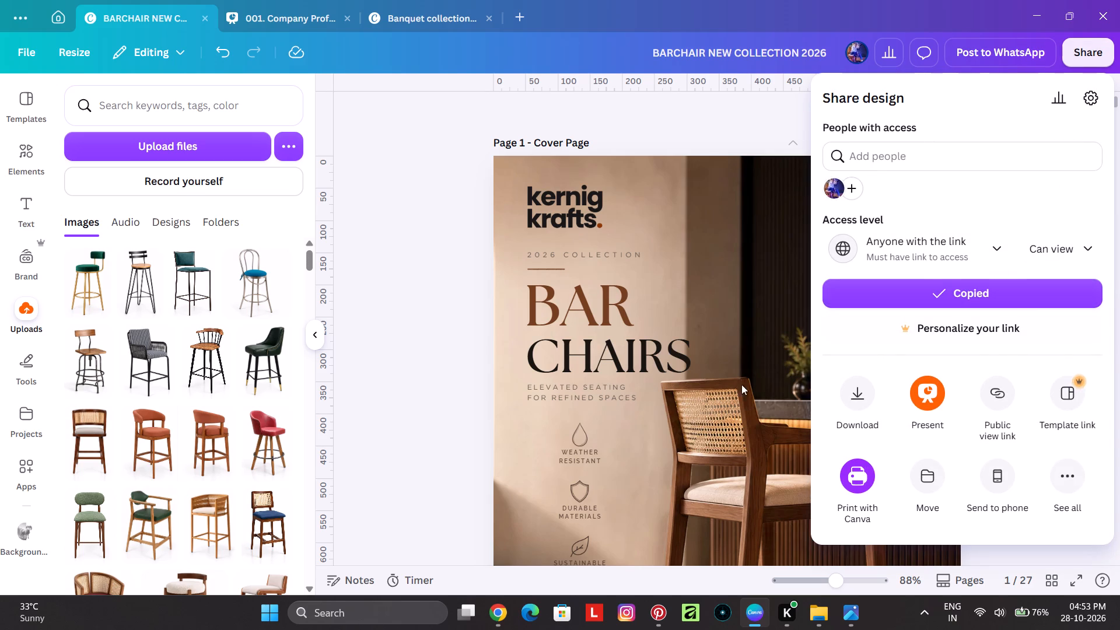